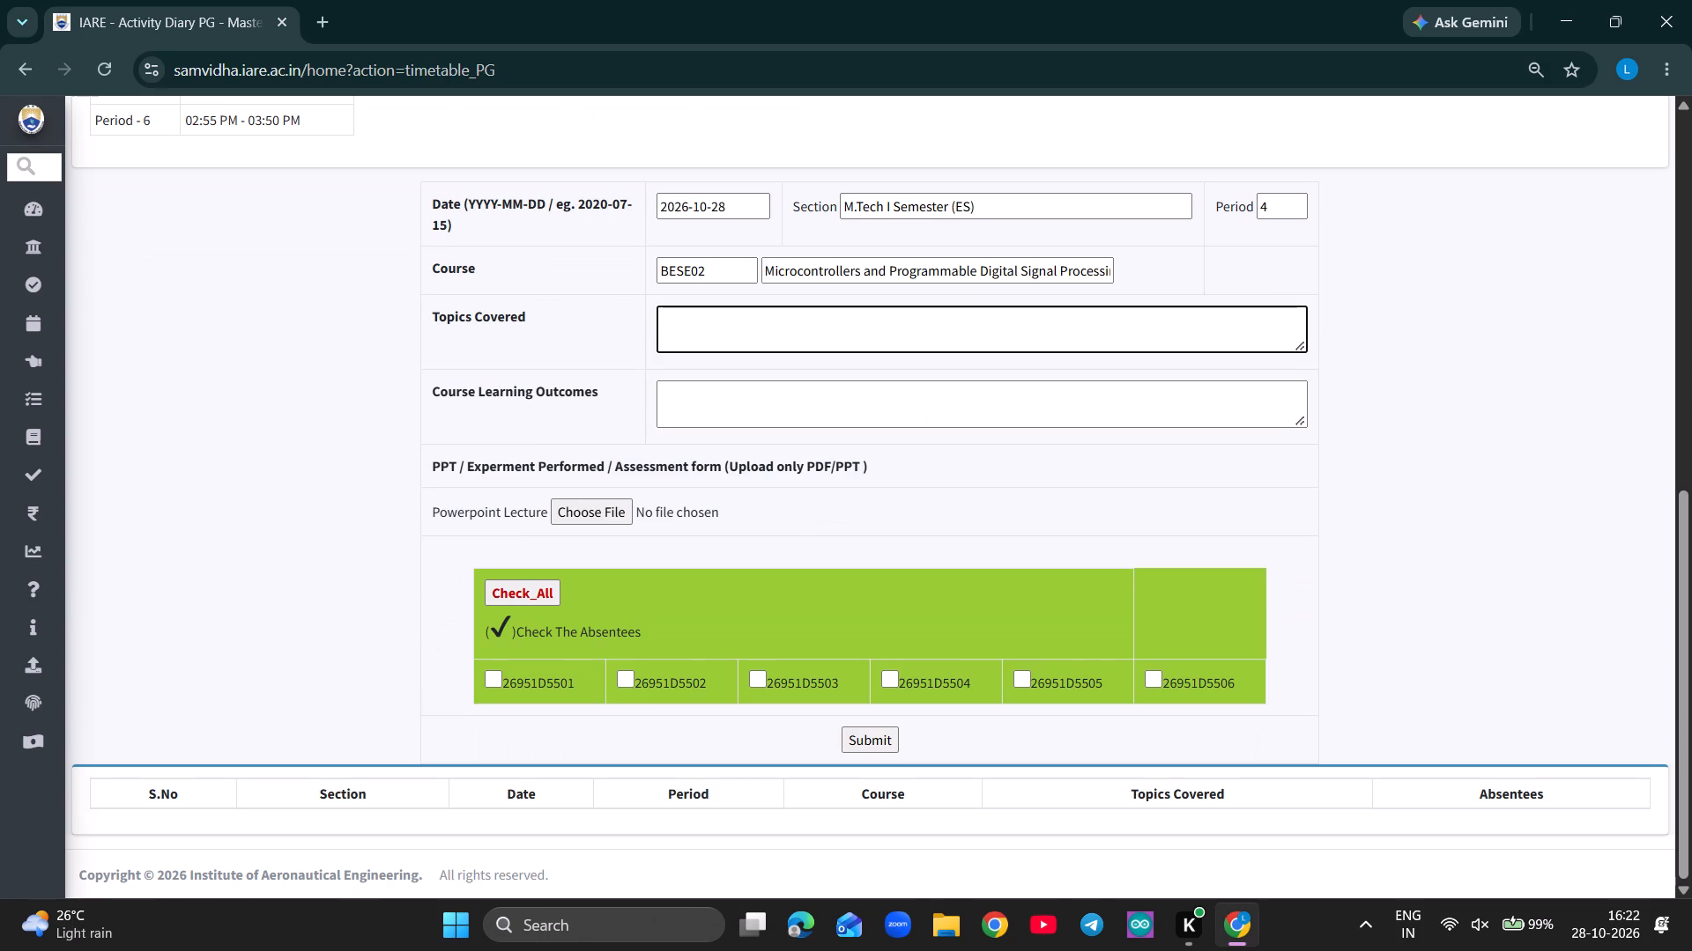
Enter "operations" as the topics covered for the M.Tech I Semester period 4 class.
type("oep")
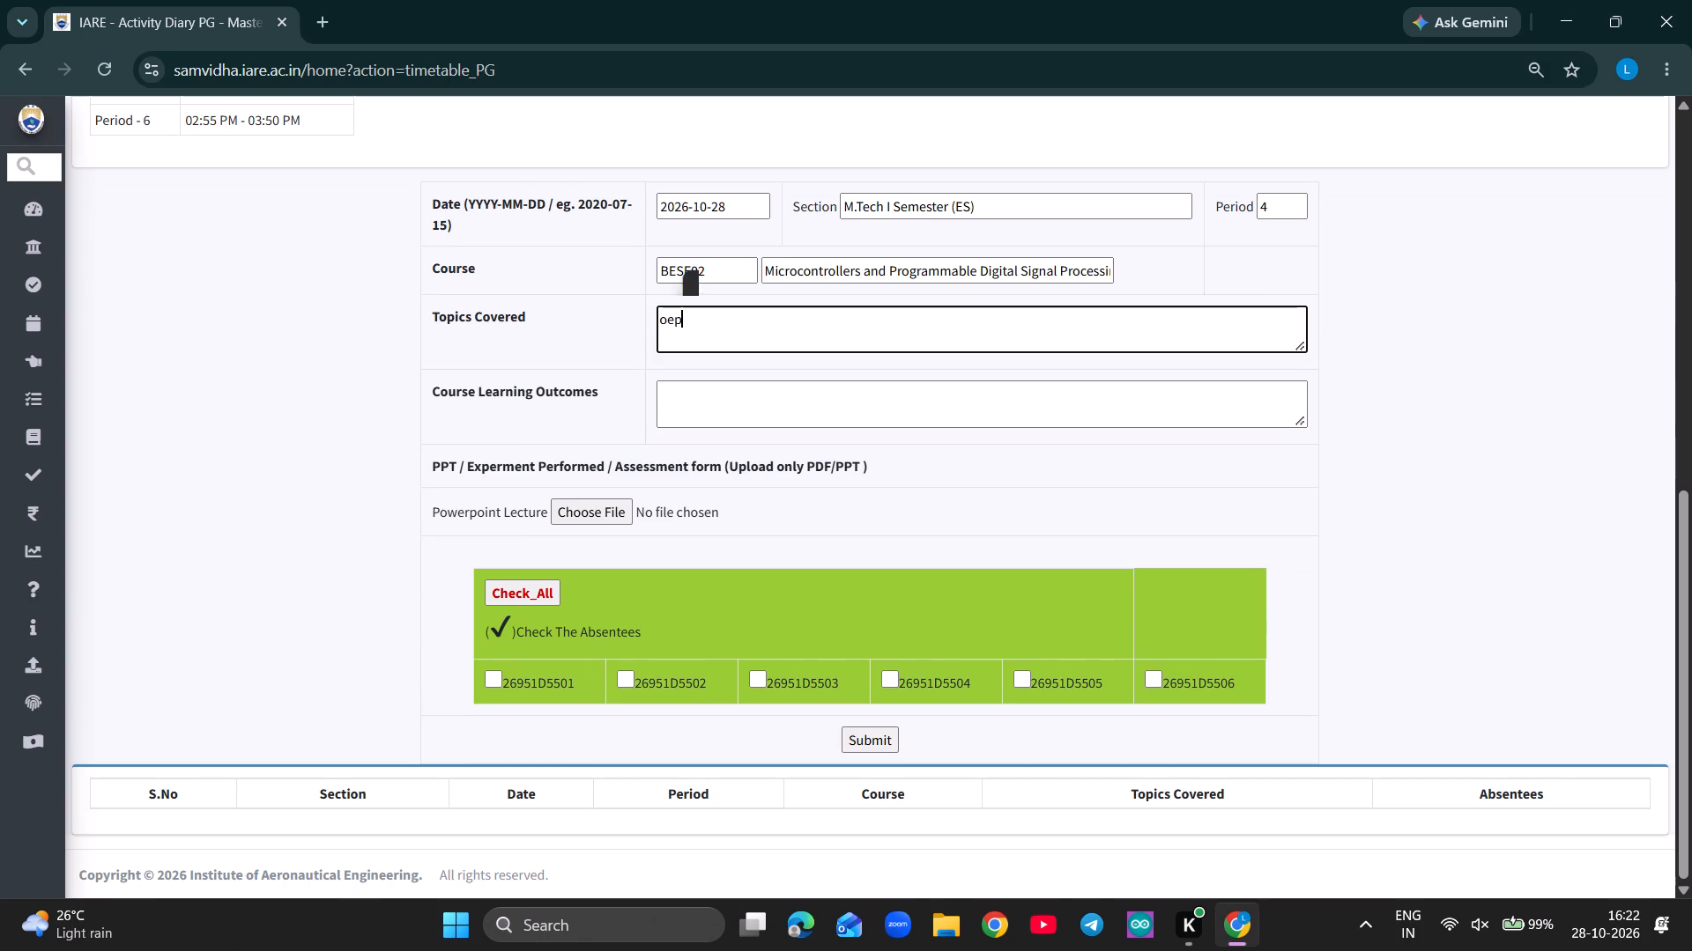
key("BackSpace")
key("BackSpace")
type("oe")
key("BackSpace")
key("BackSpace")
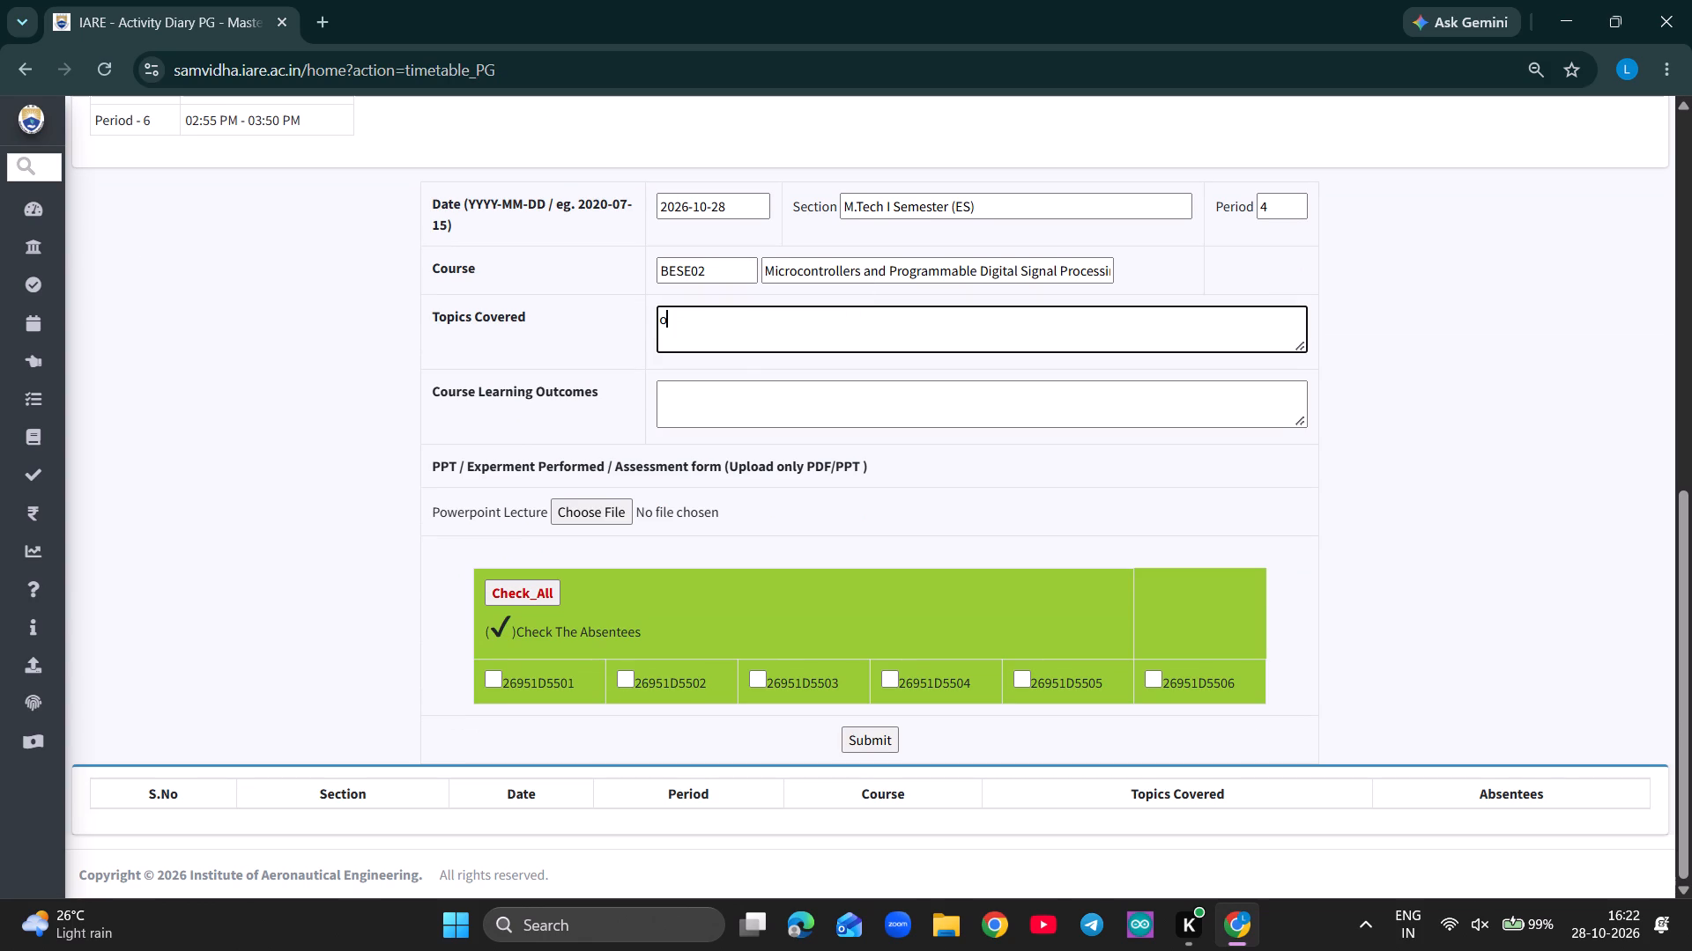
type("pertaio")
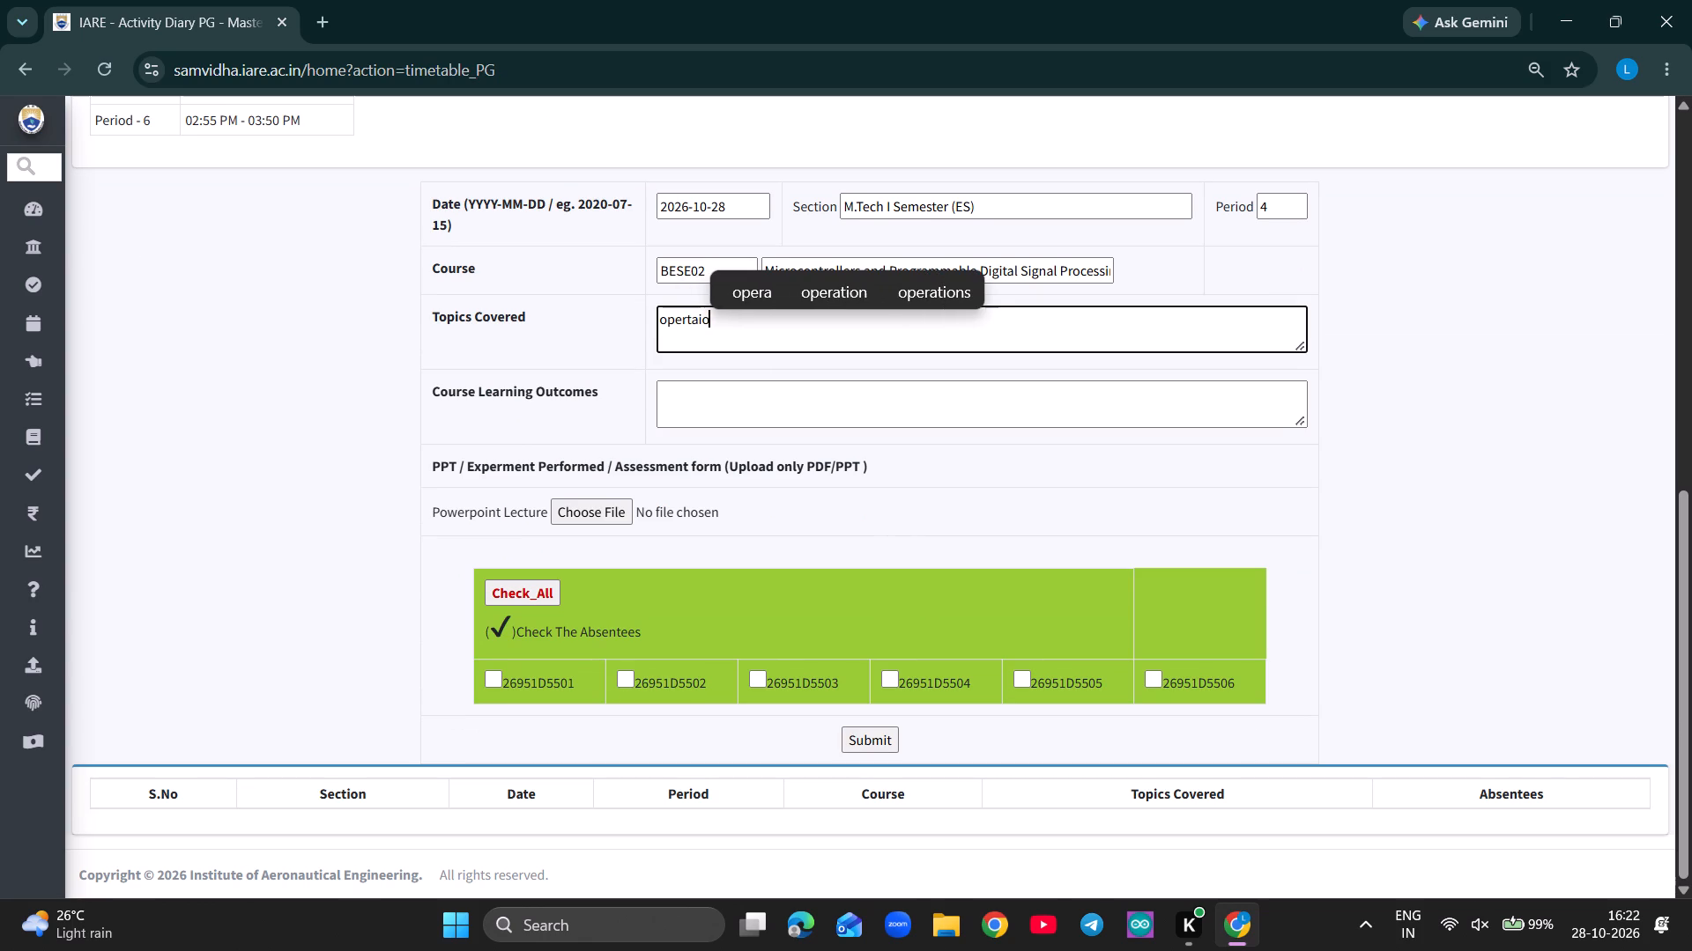
key("Up")
key("Right")
key("Return")
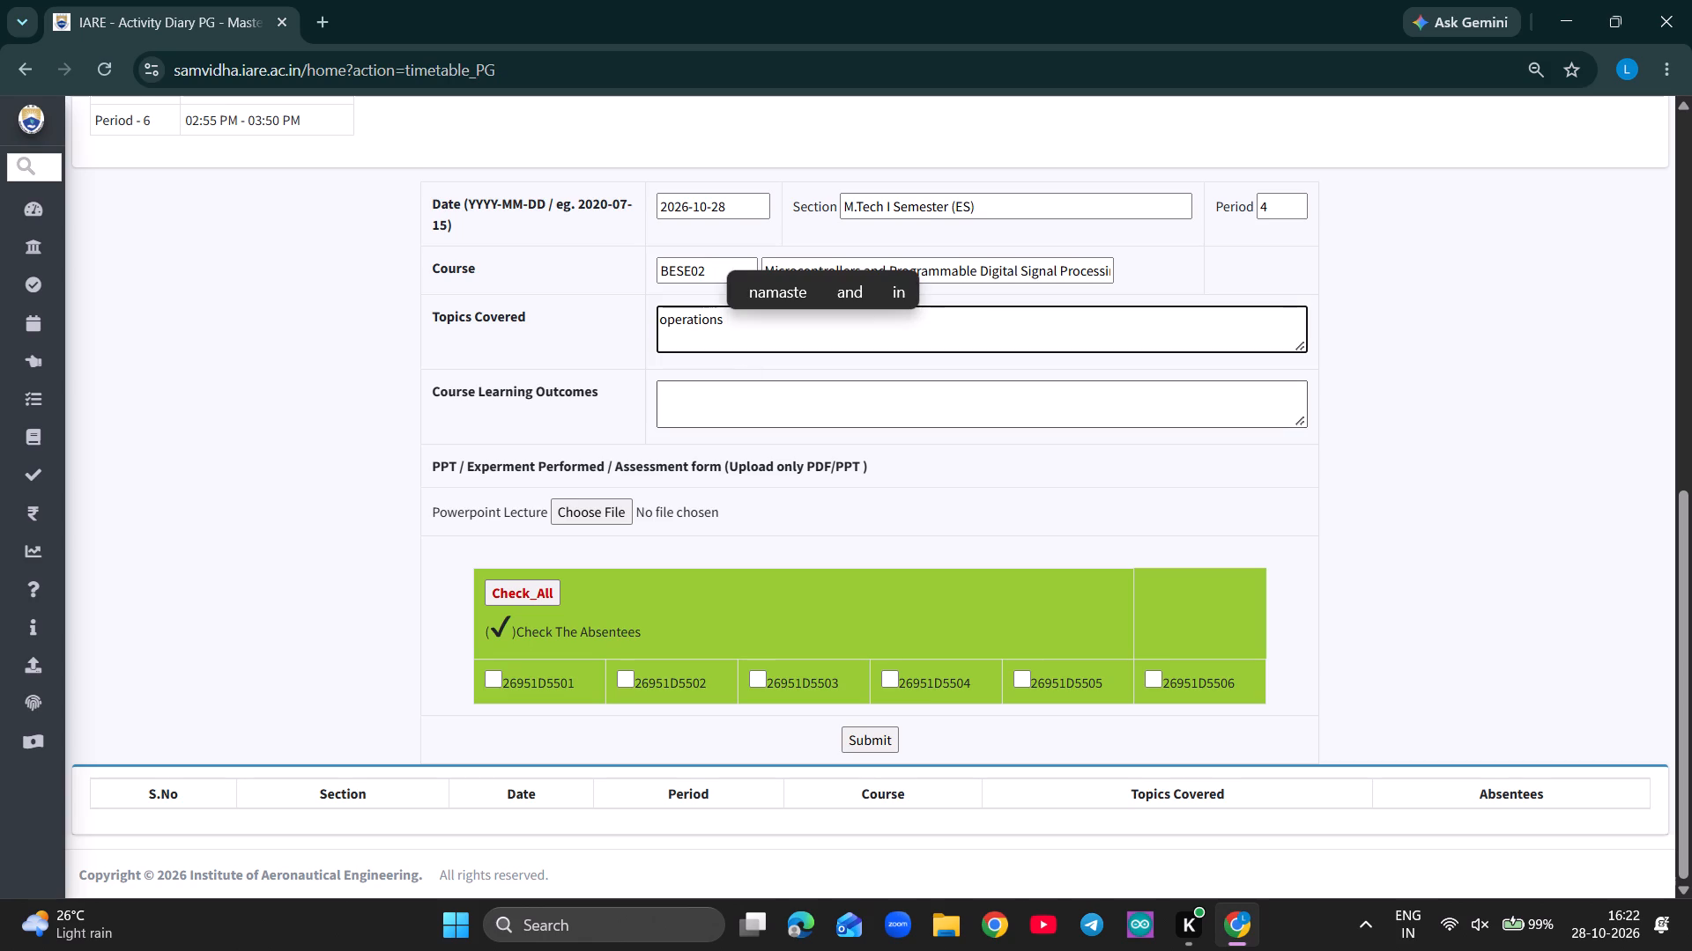
Enter CO2 as the course learning outcome.
left_click(746, 412)
key("shift+v")
key("BackSpace")
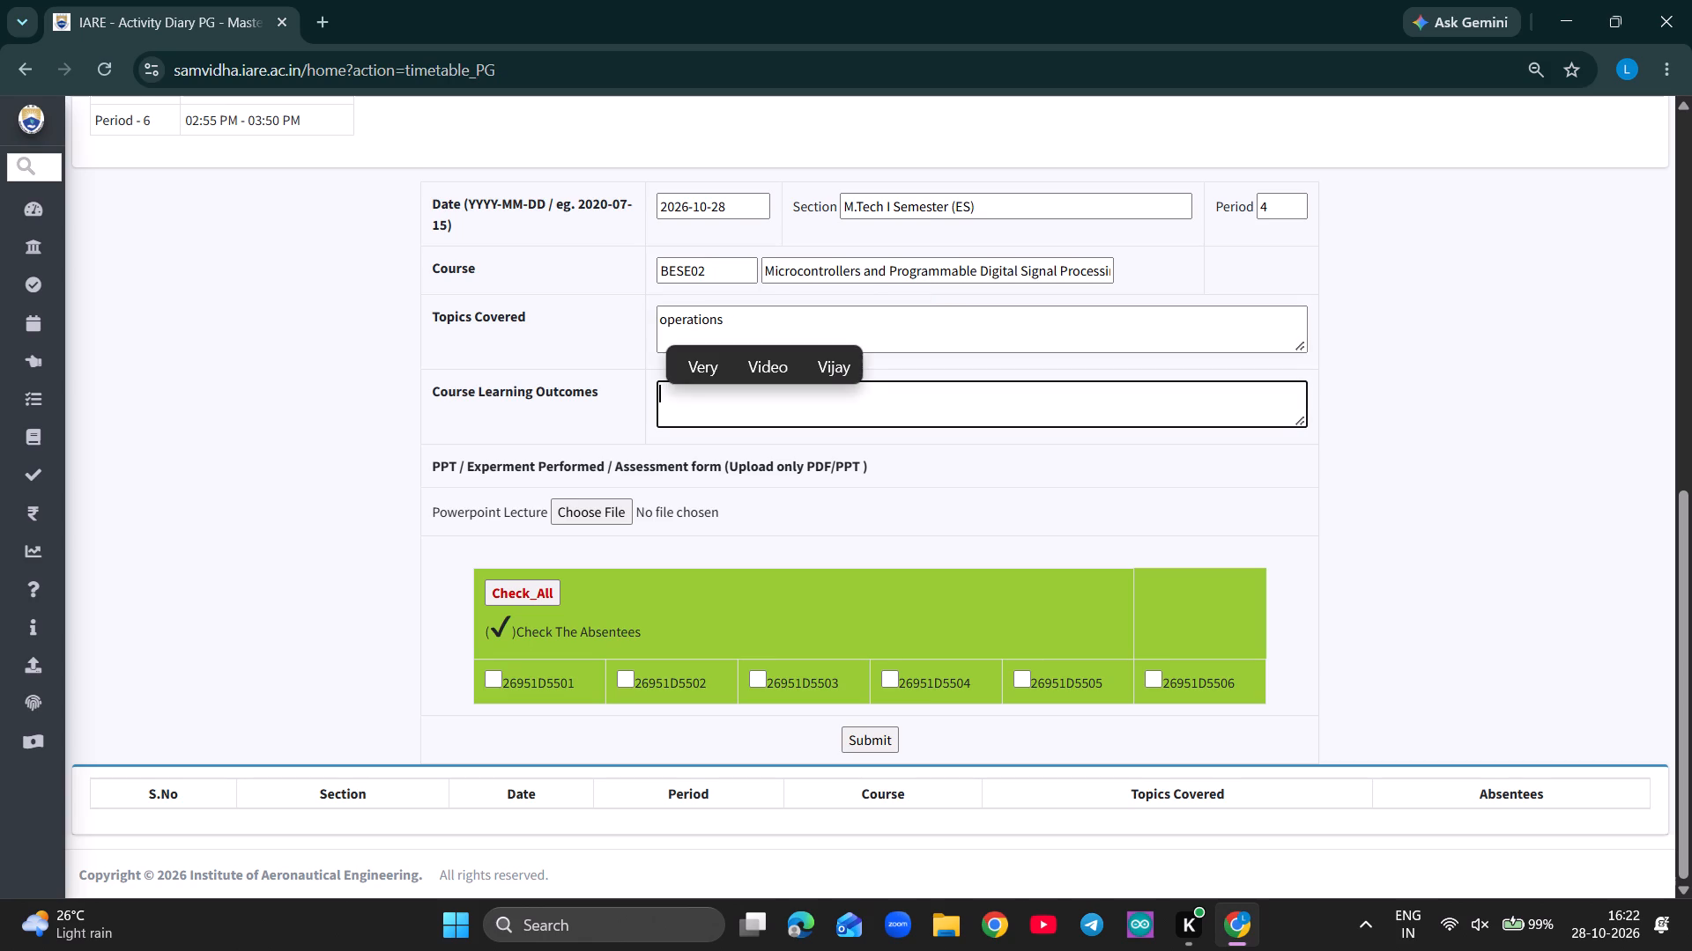
type("CO2")
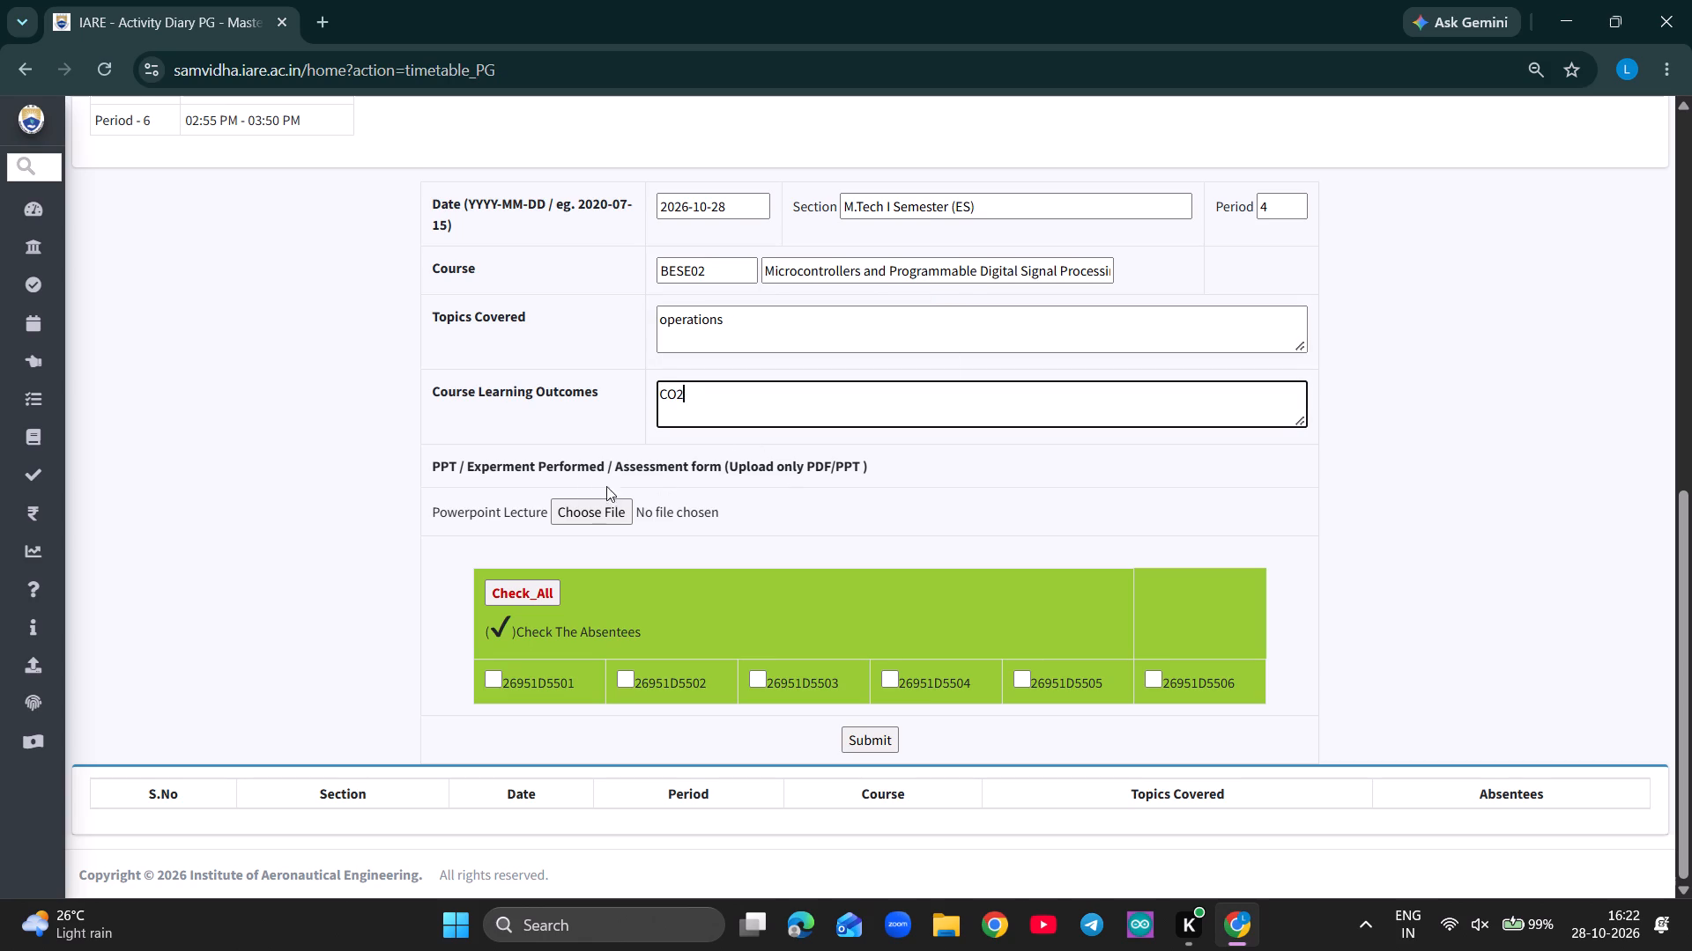
Attach Permissions_and_Bit_Band_Operations_Microcontrollers_DSP.pptx from Downloads as the PowerPoint lecture.
left_click(585, 511)
key("super+p")
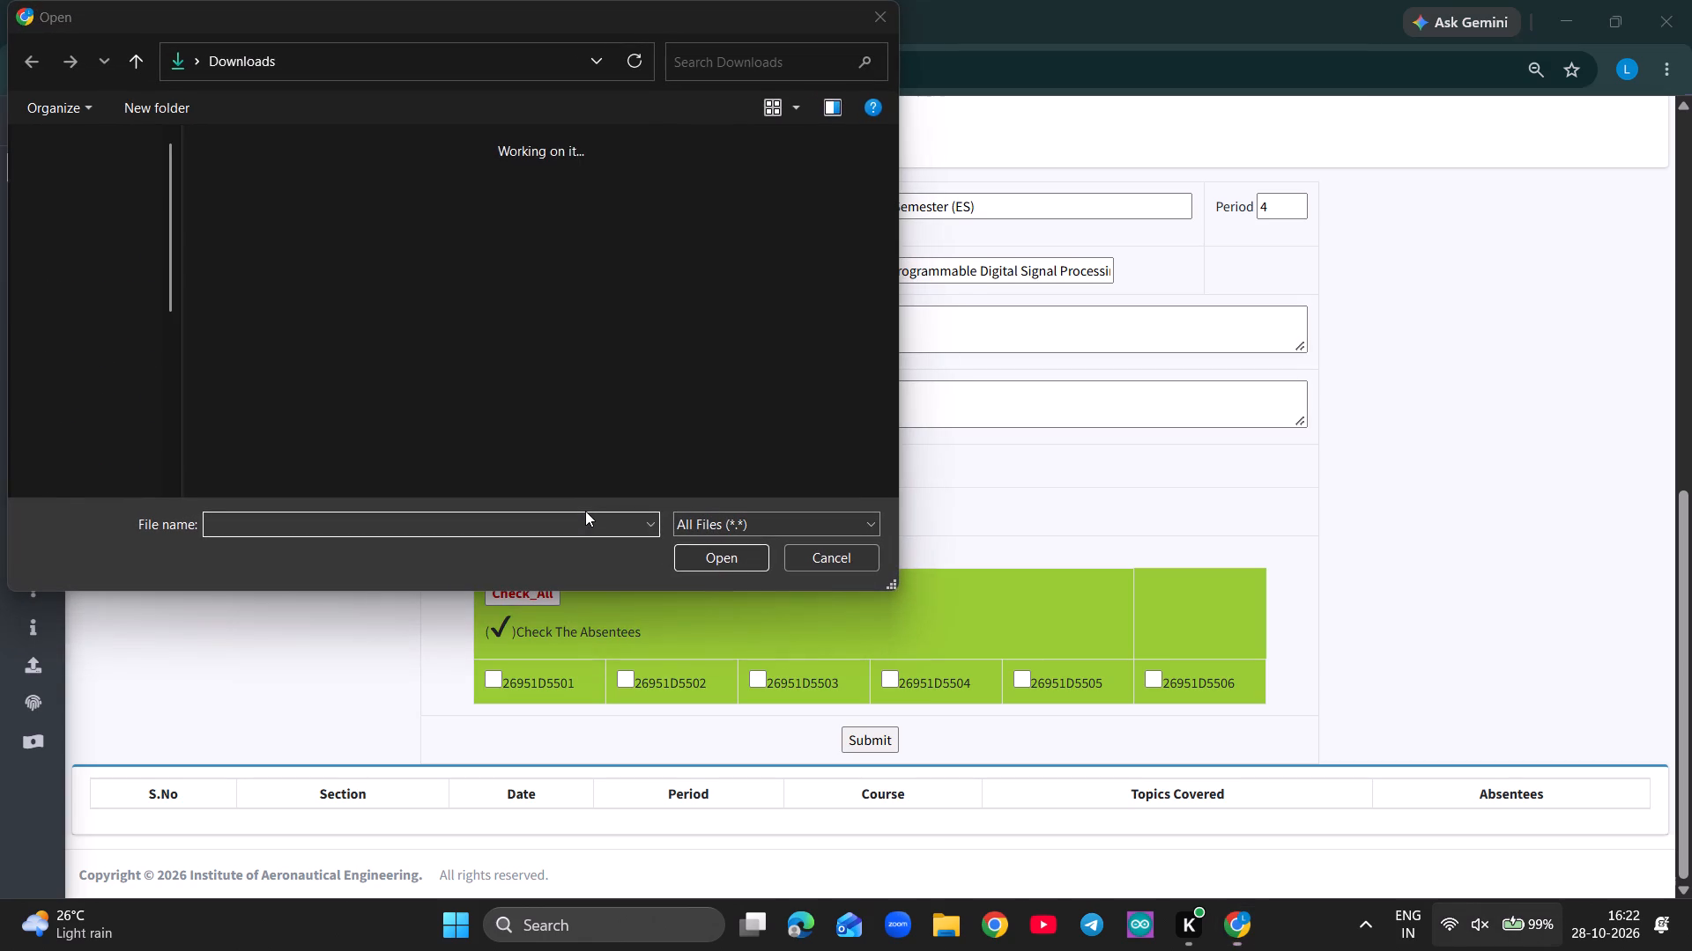
key("Escape")
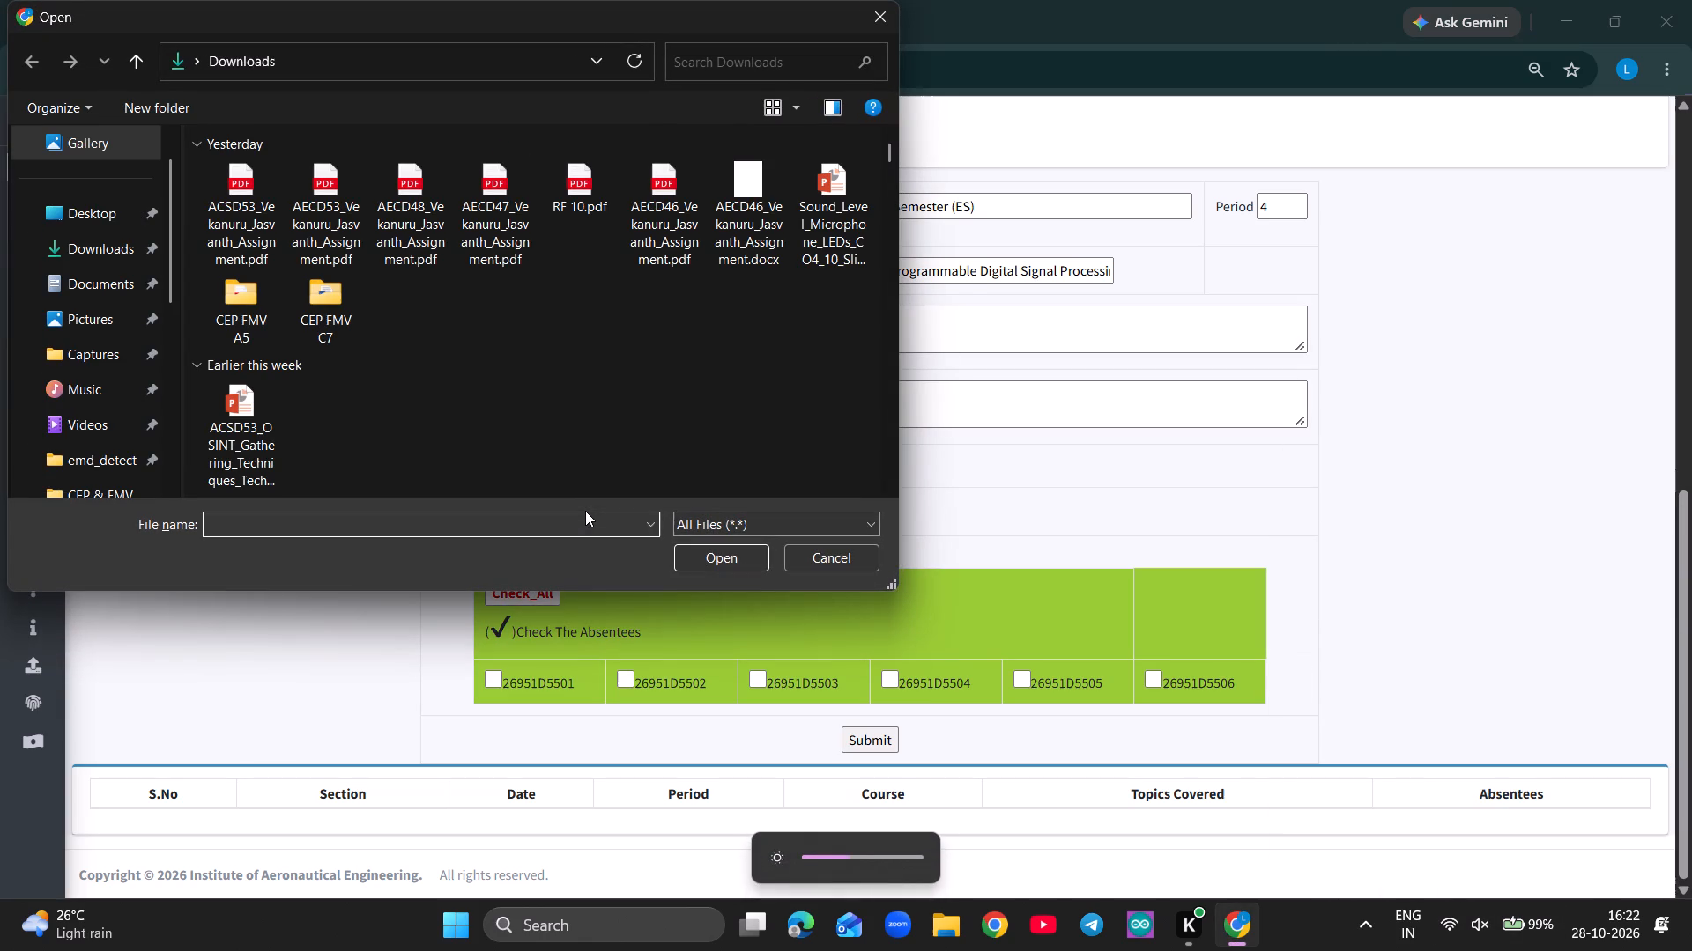
scroll(621, 410, "down", 20)
scroll(621, 410, "down", 16)
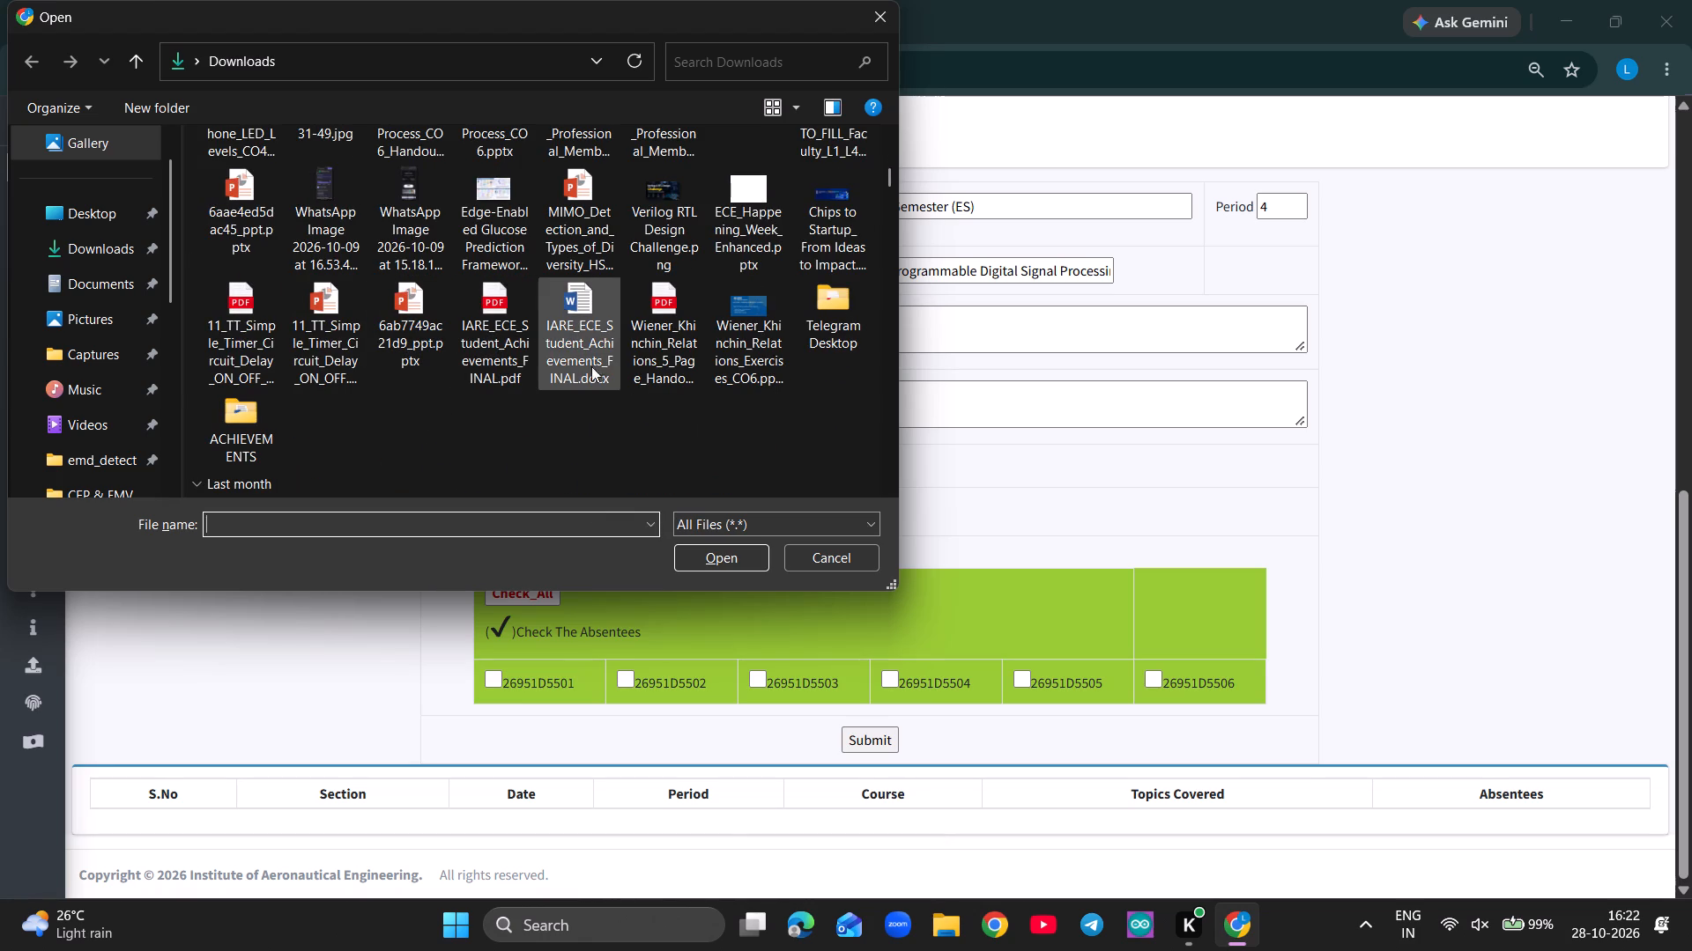
scroll(621, 393, "up", 1)
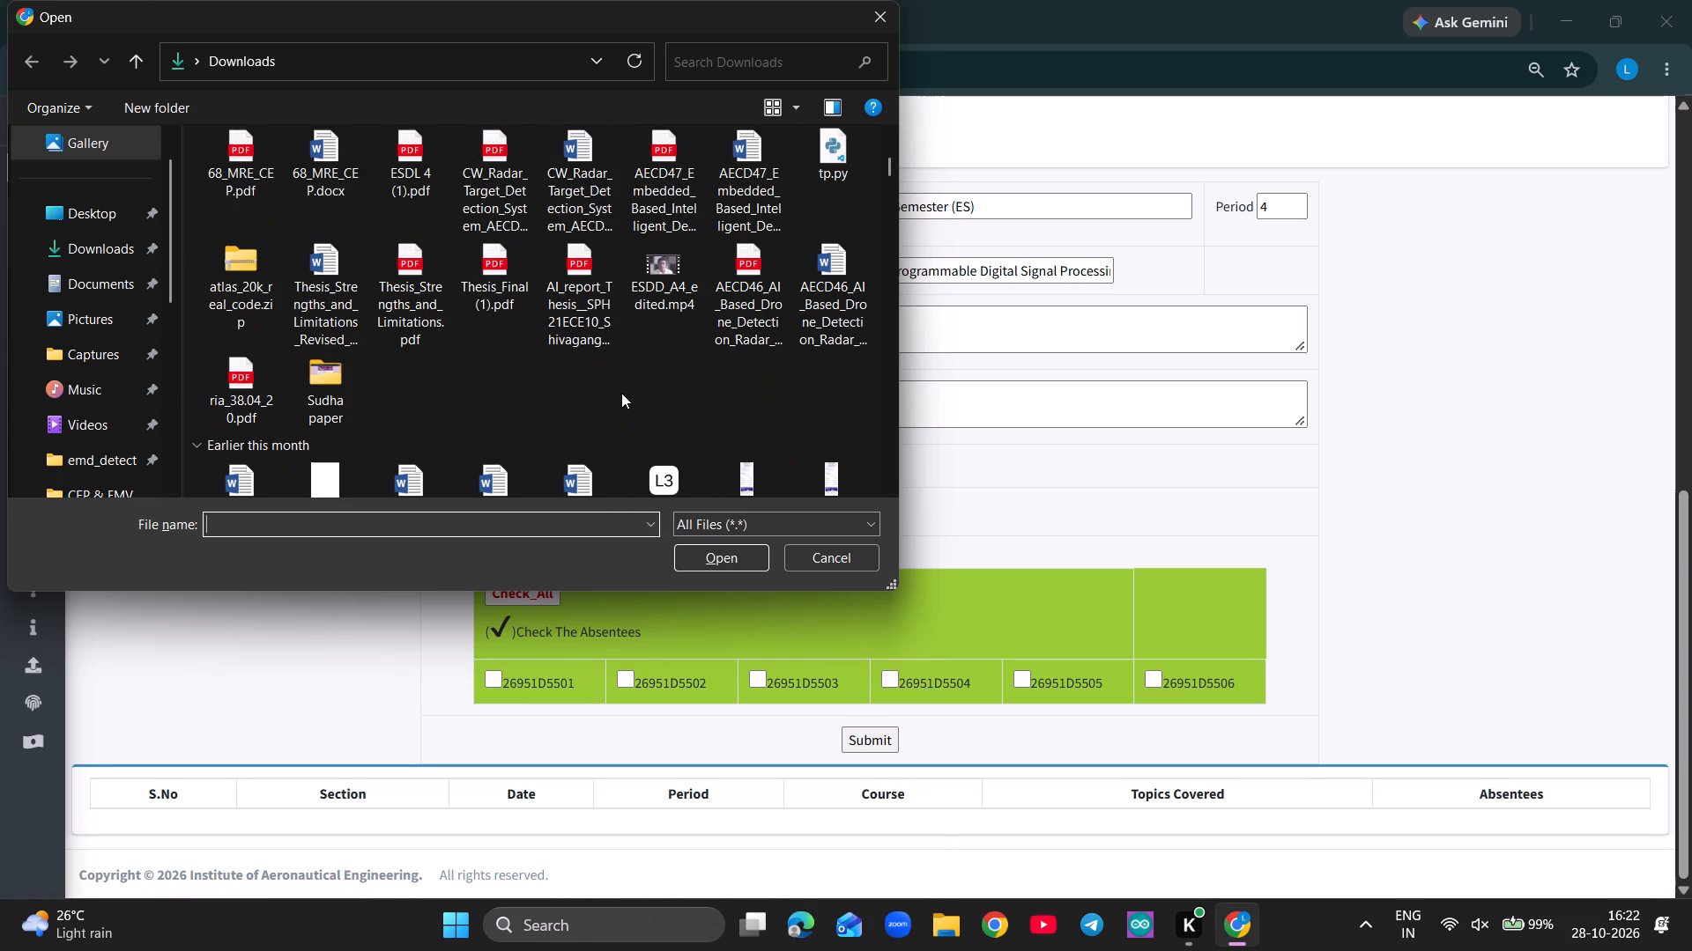
scroll(621, 393, "down", 2)
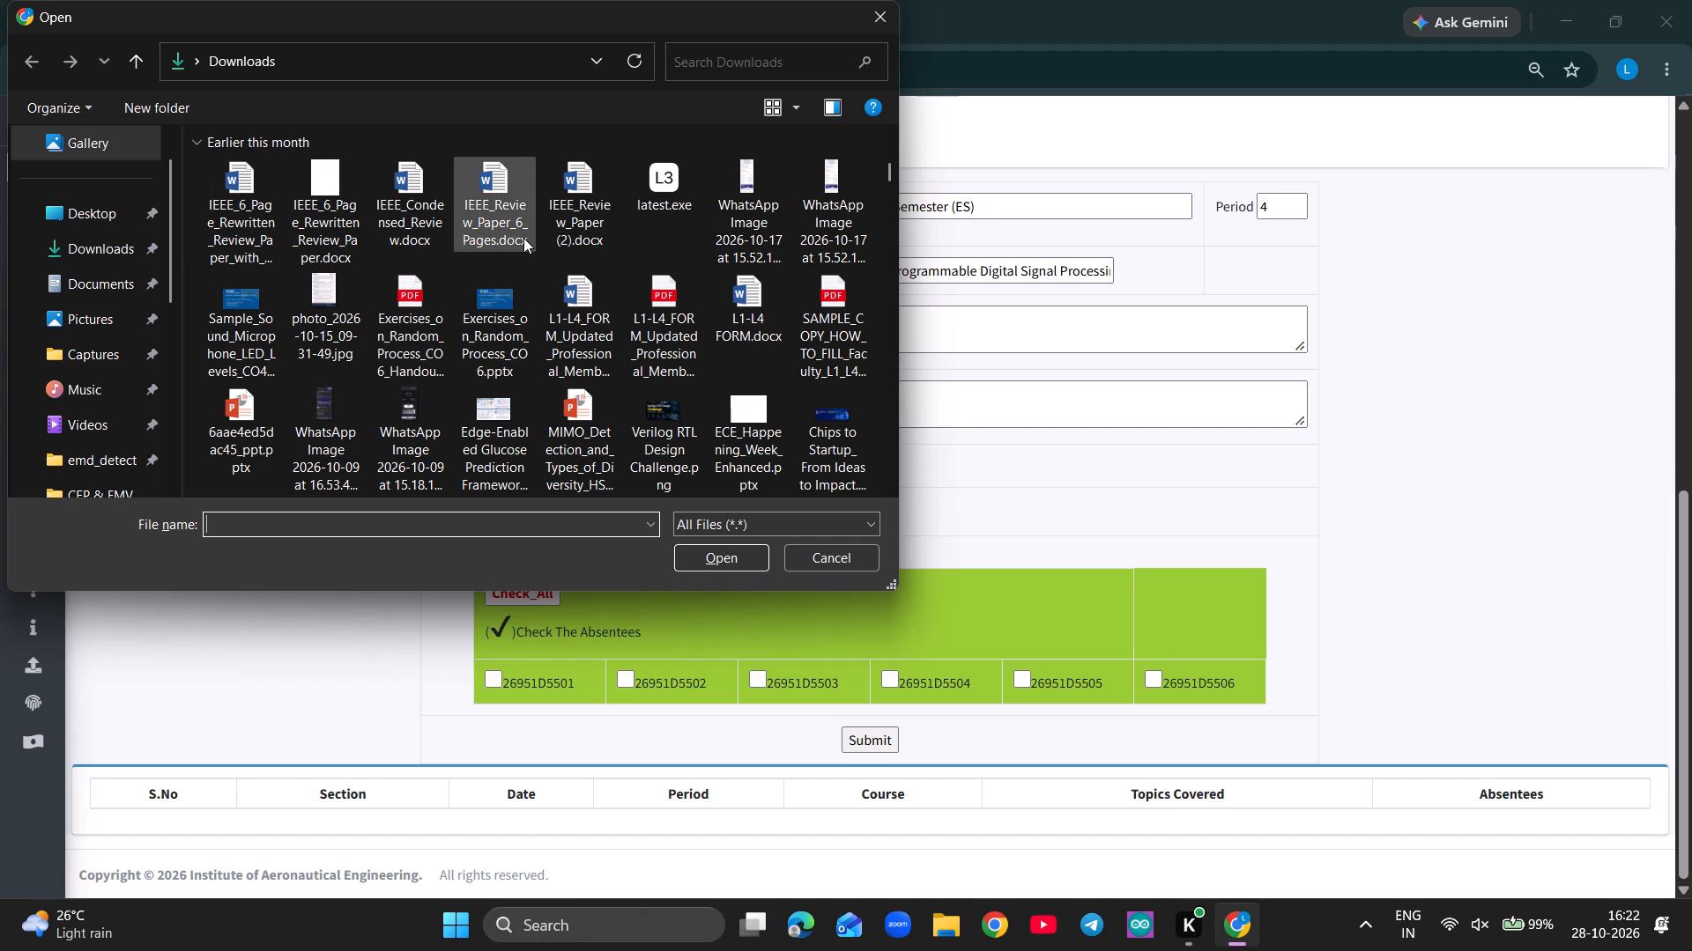
scroll(523, 238, "up", 1)
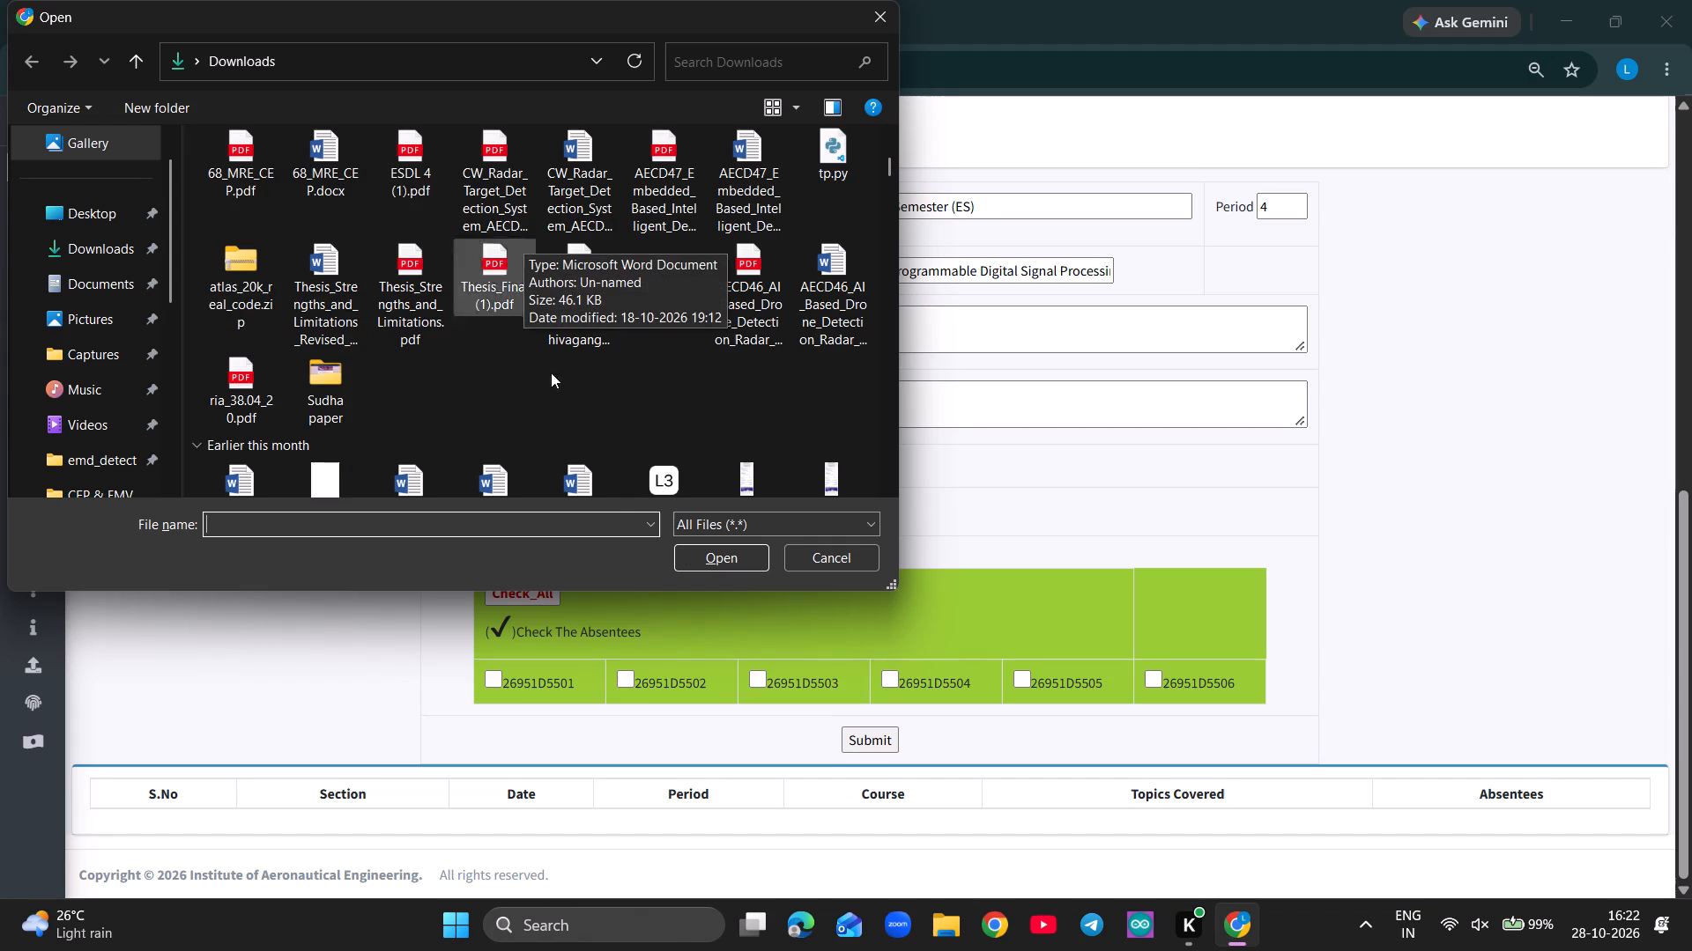
left_click(633, 397)
scroll(633, 397, "up", 1)
scroll(633, 397, "down", 1)
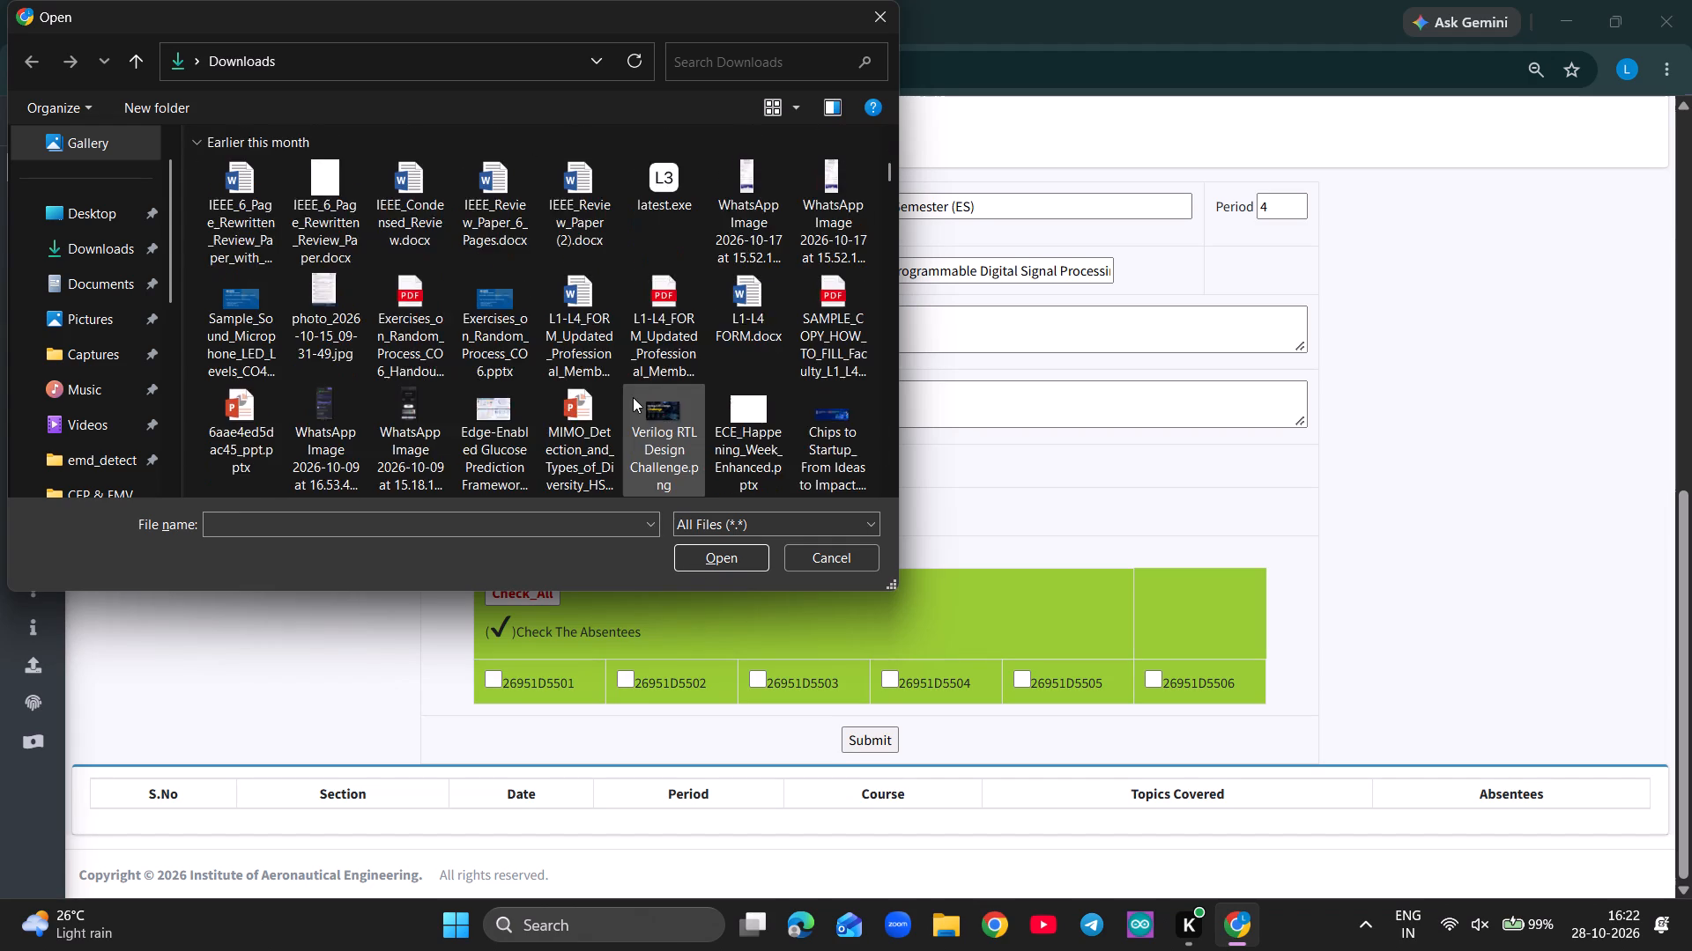
scroll(633, 397, "down", 1)
left_click(389, 323)
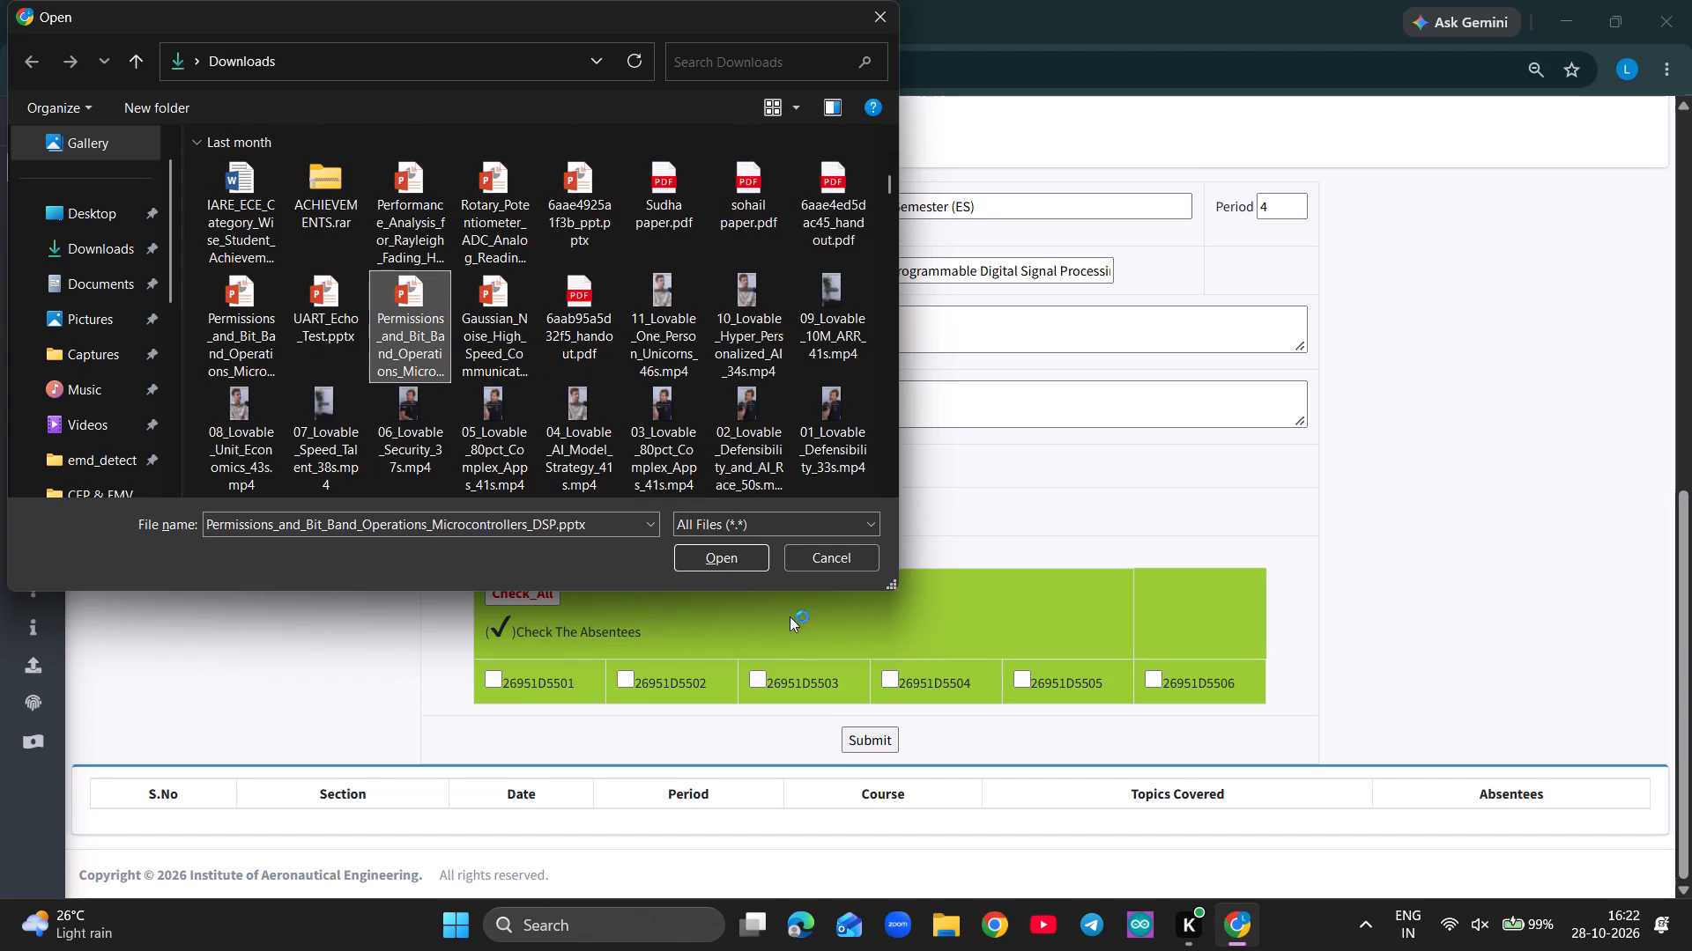
left_click(734, 561)
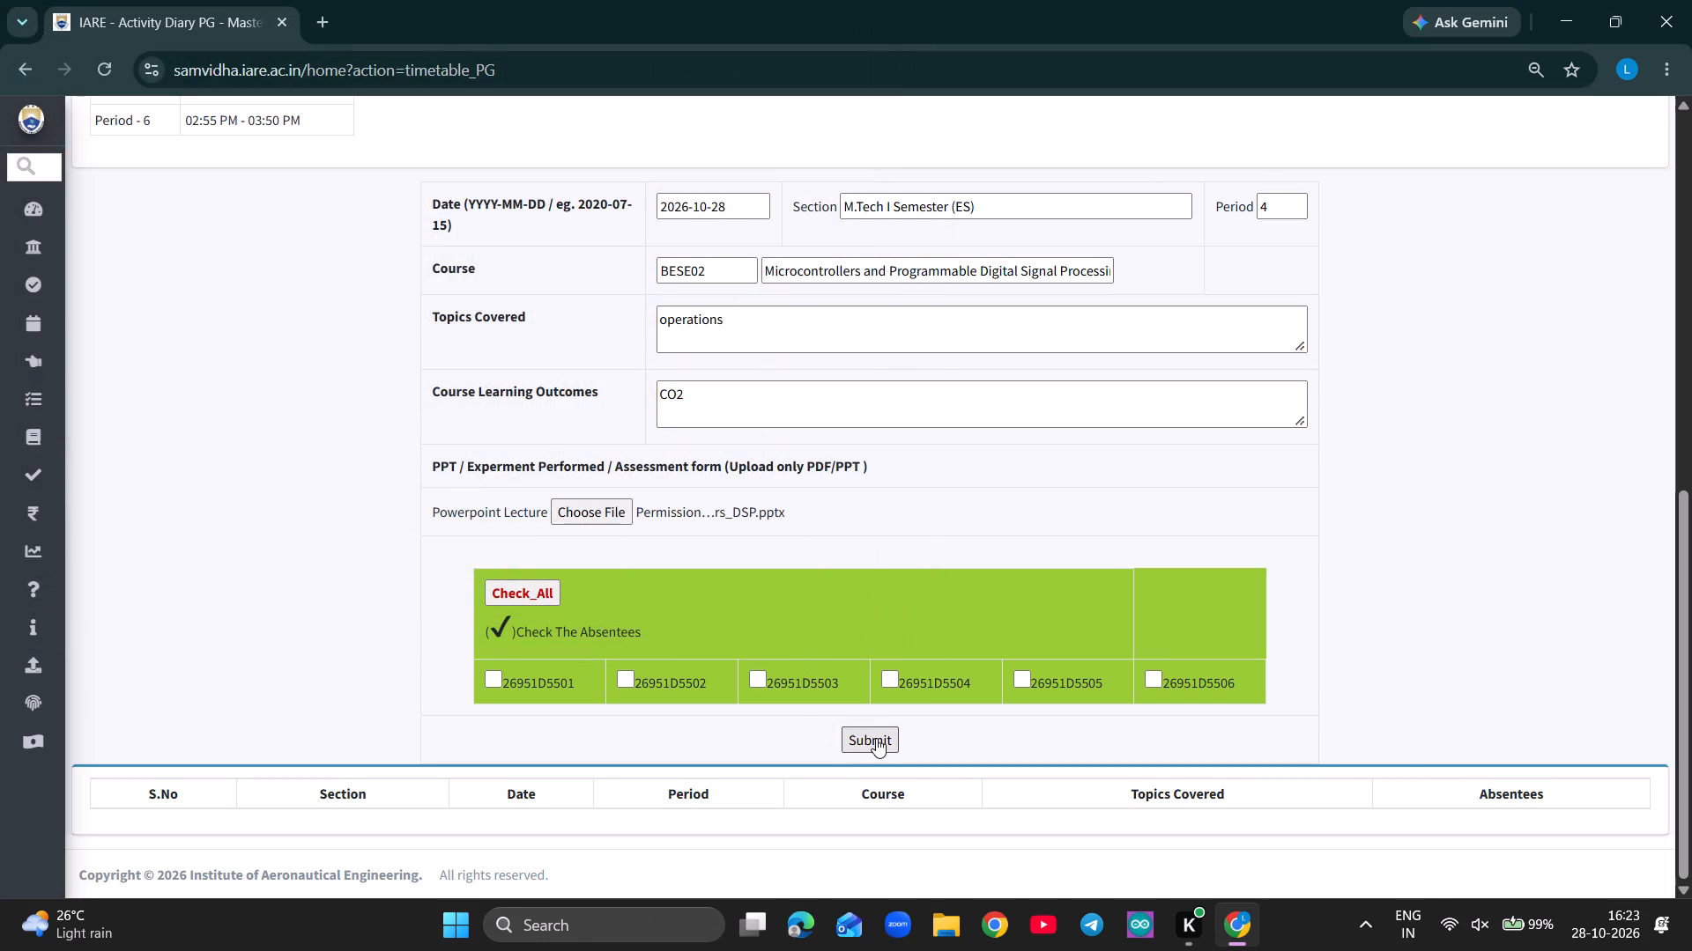
Submit the PG activity diary entry with no absentees marked and dismiss the resulting prompt.
left_click(876, 738)
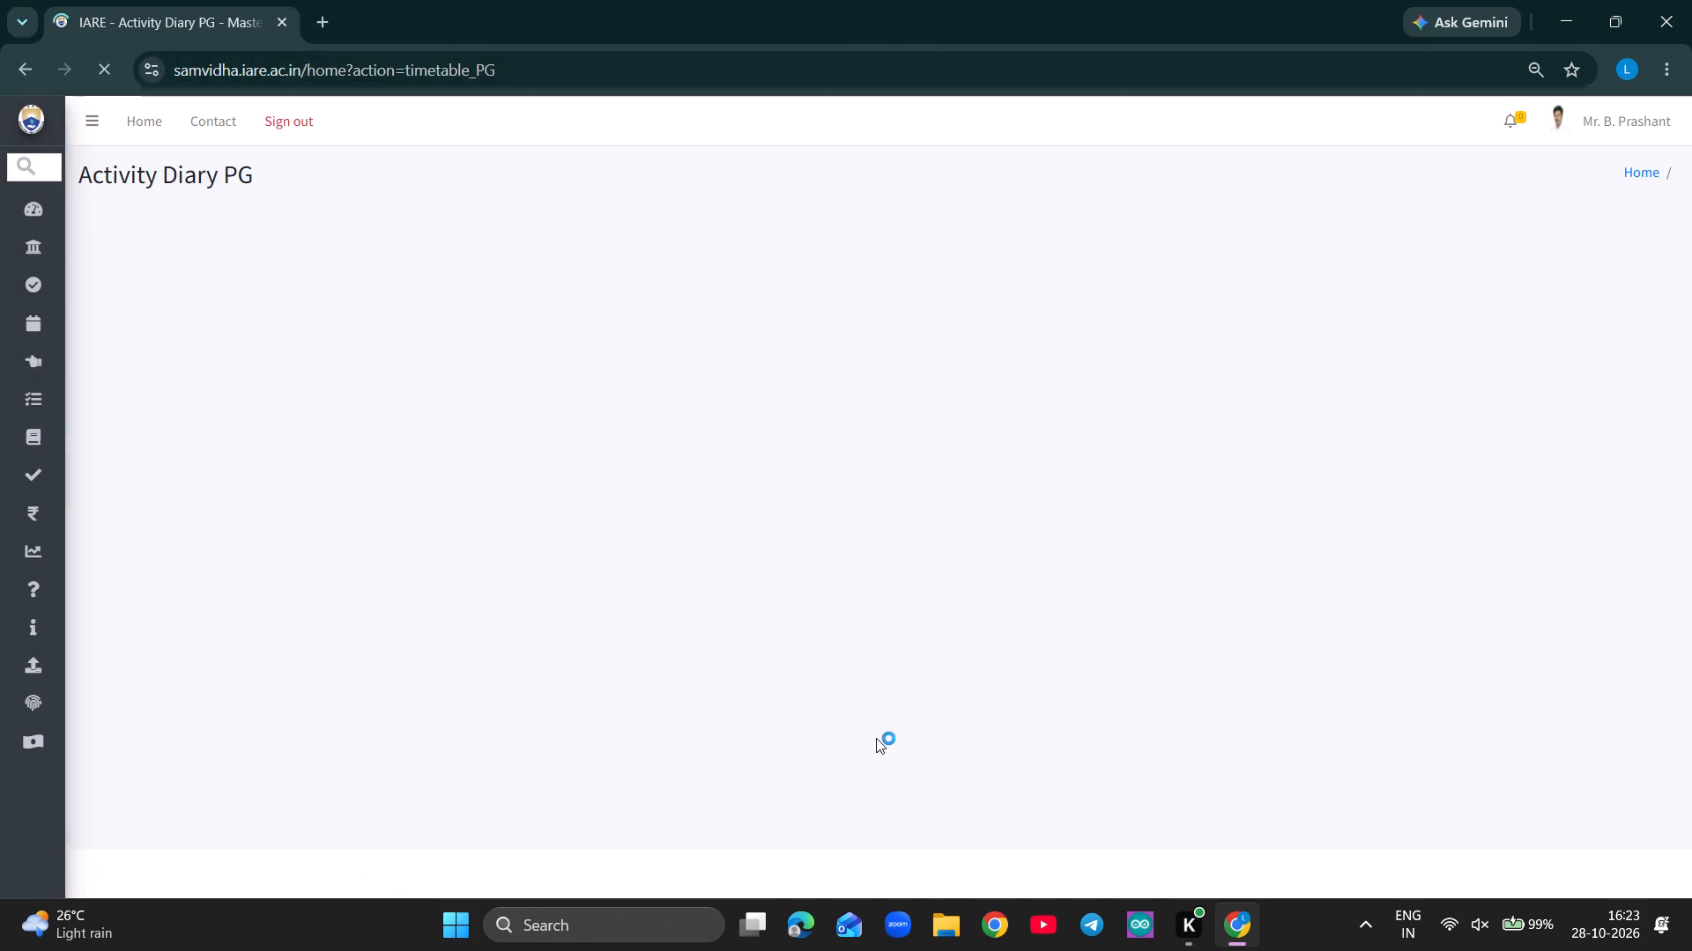
left_click(1046, 205)
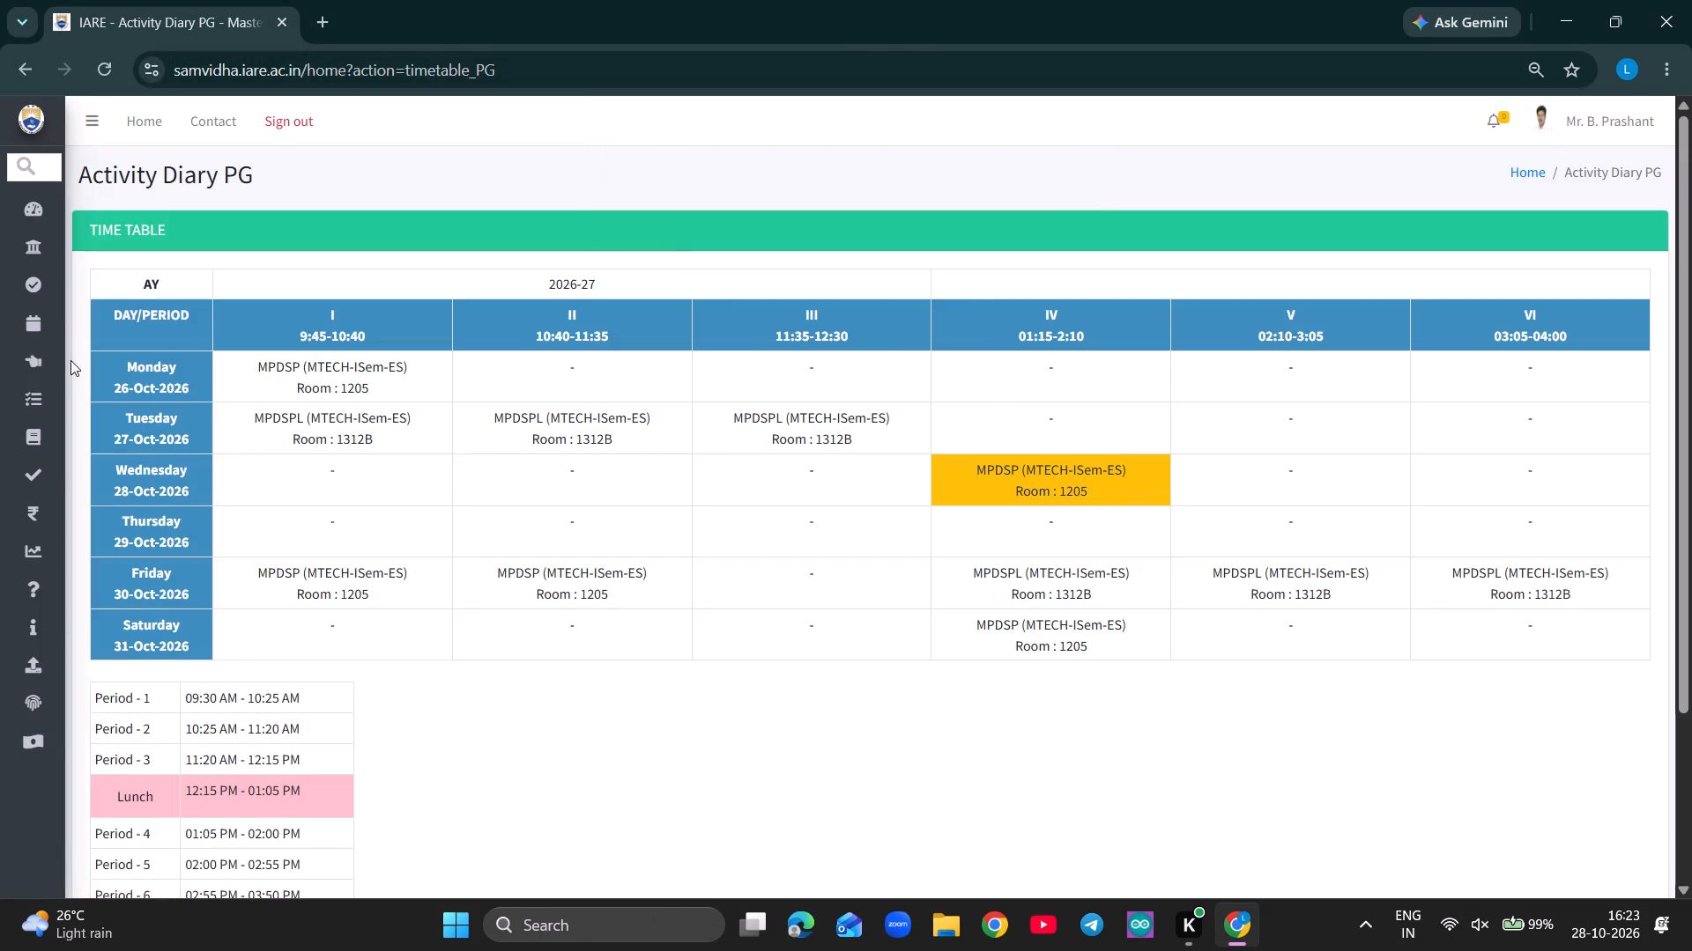
Open the Activity Diary UG timetable page.
left_click(139, 258)
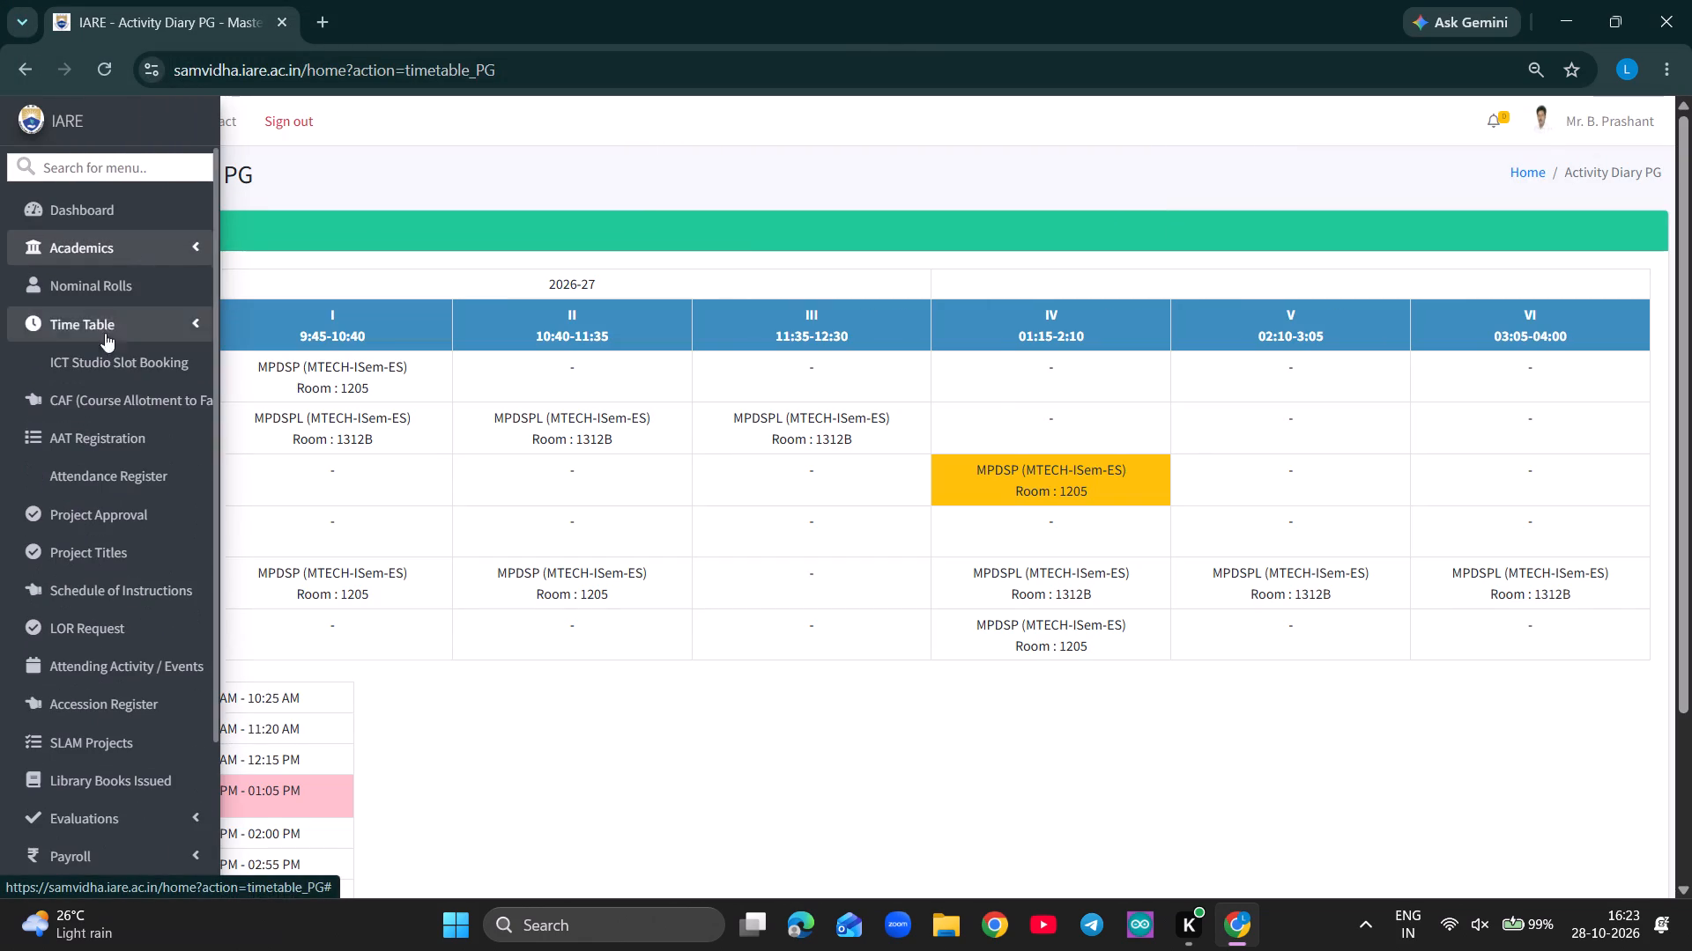
left_click(110, 329)
left_click(122, 366)
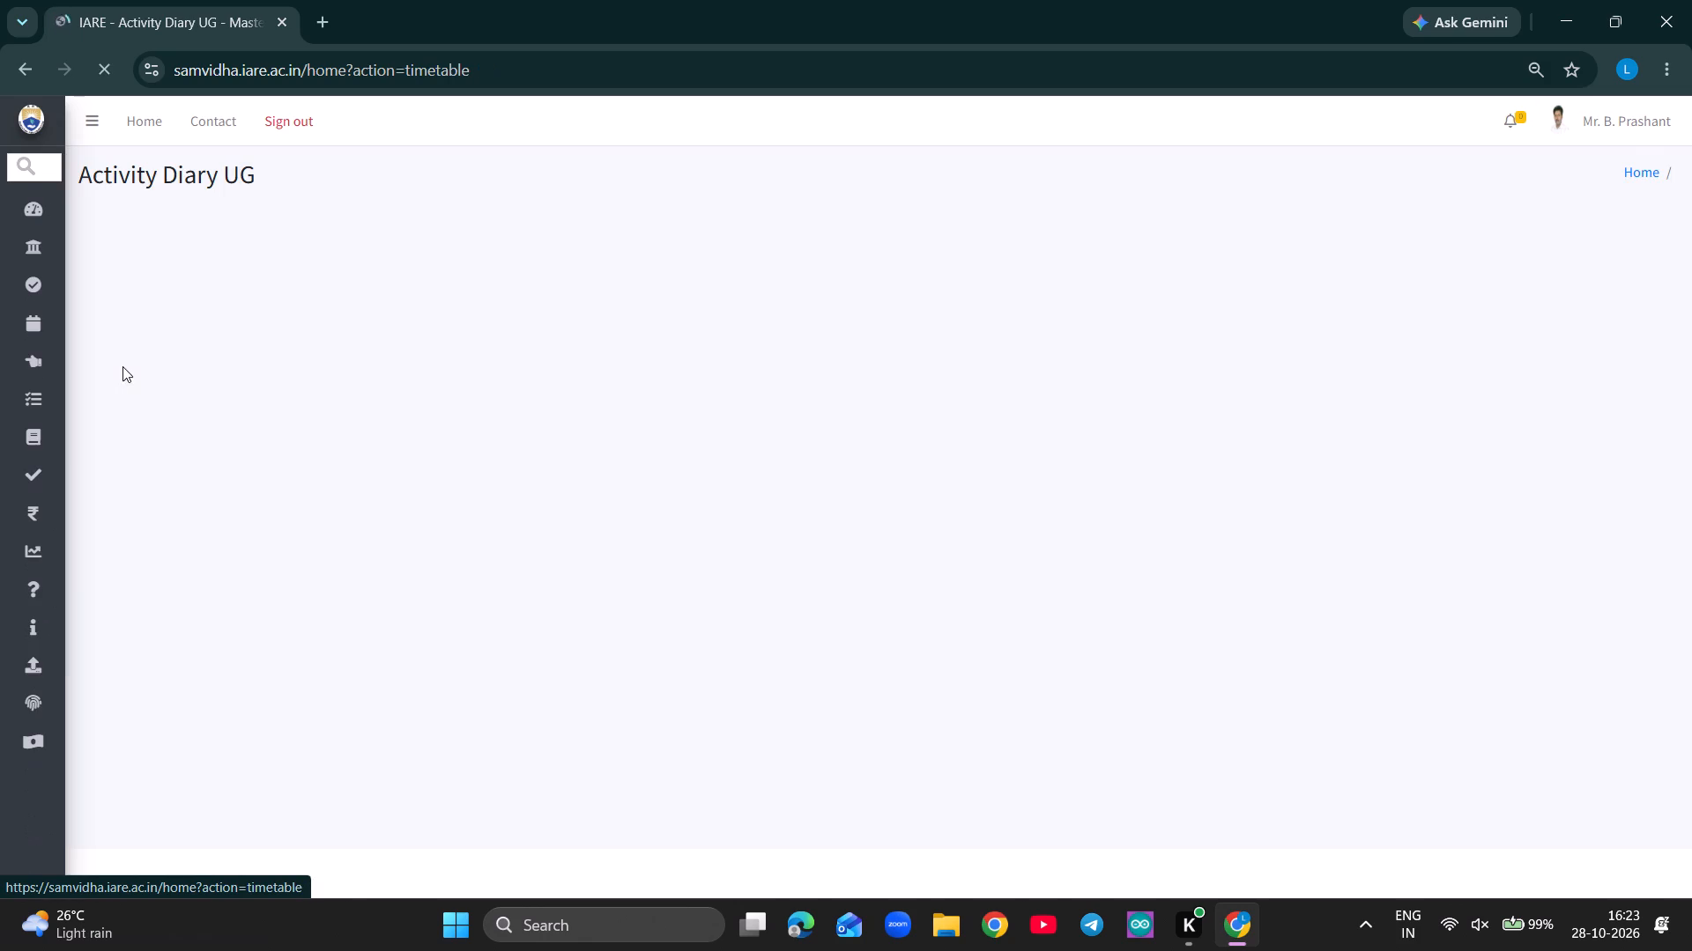
Open the diary entry form for Wednesday's Period IV EDP class of ECE-V-SEM-A.
scroll(781, 350, "down", 4)
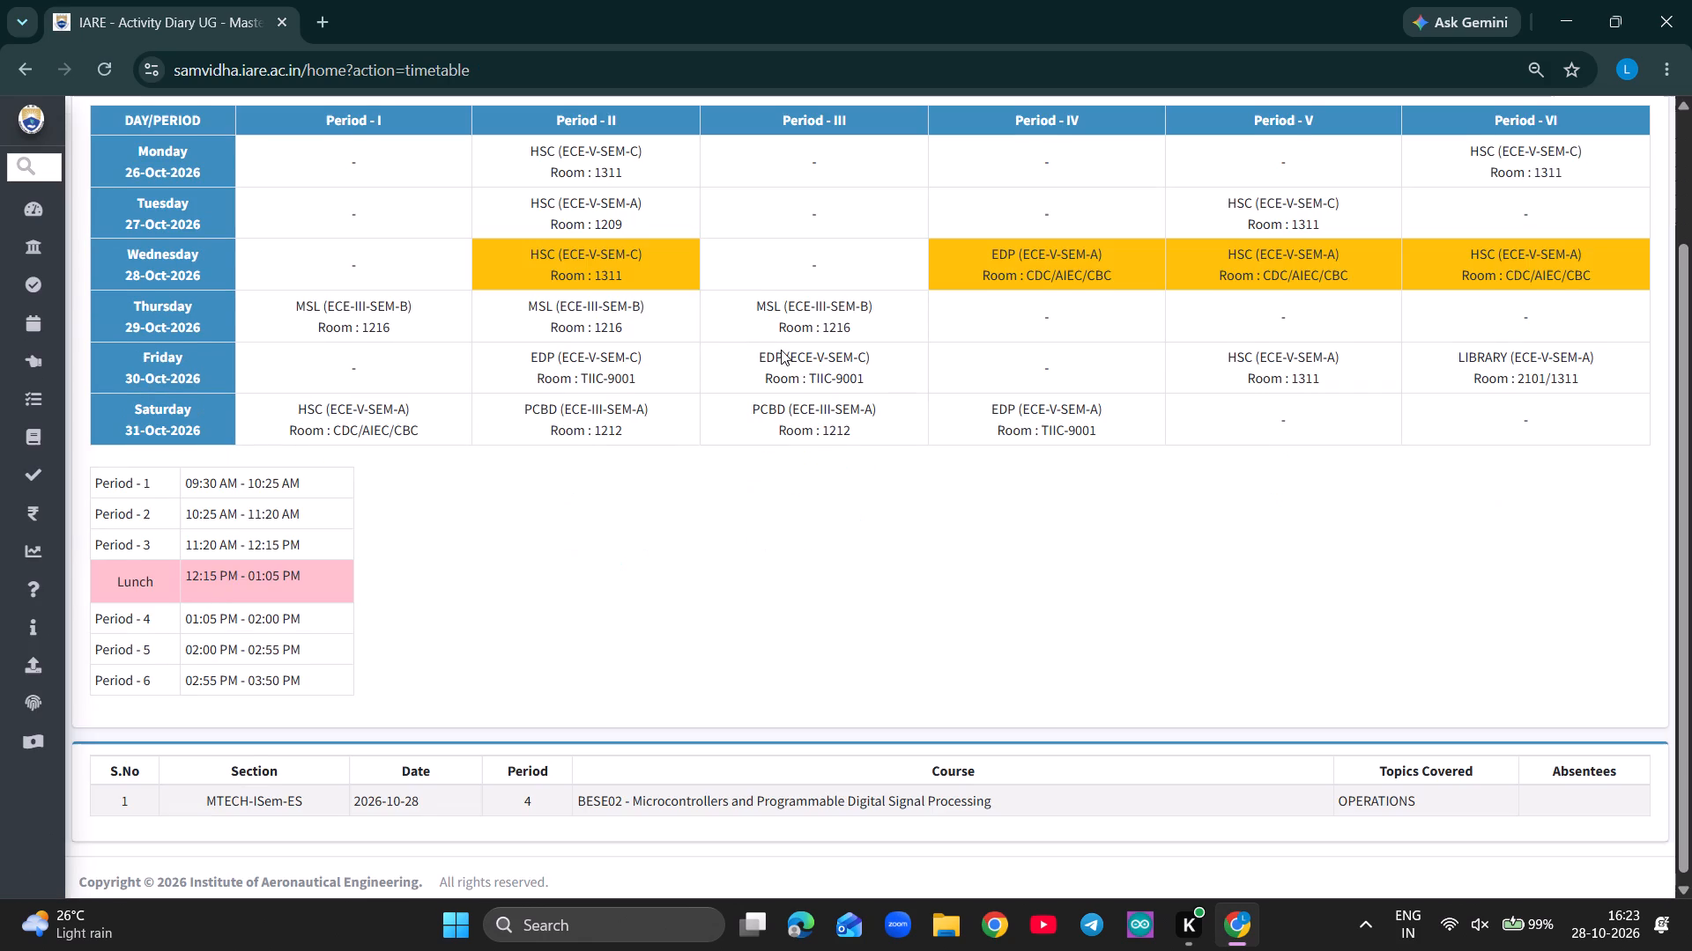
scroll(781, 350, "down", 3)
scroll(781, 350, "up", 3)
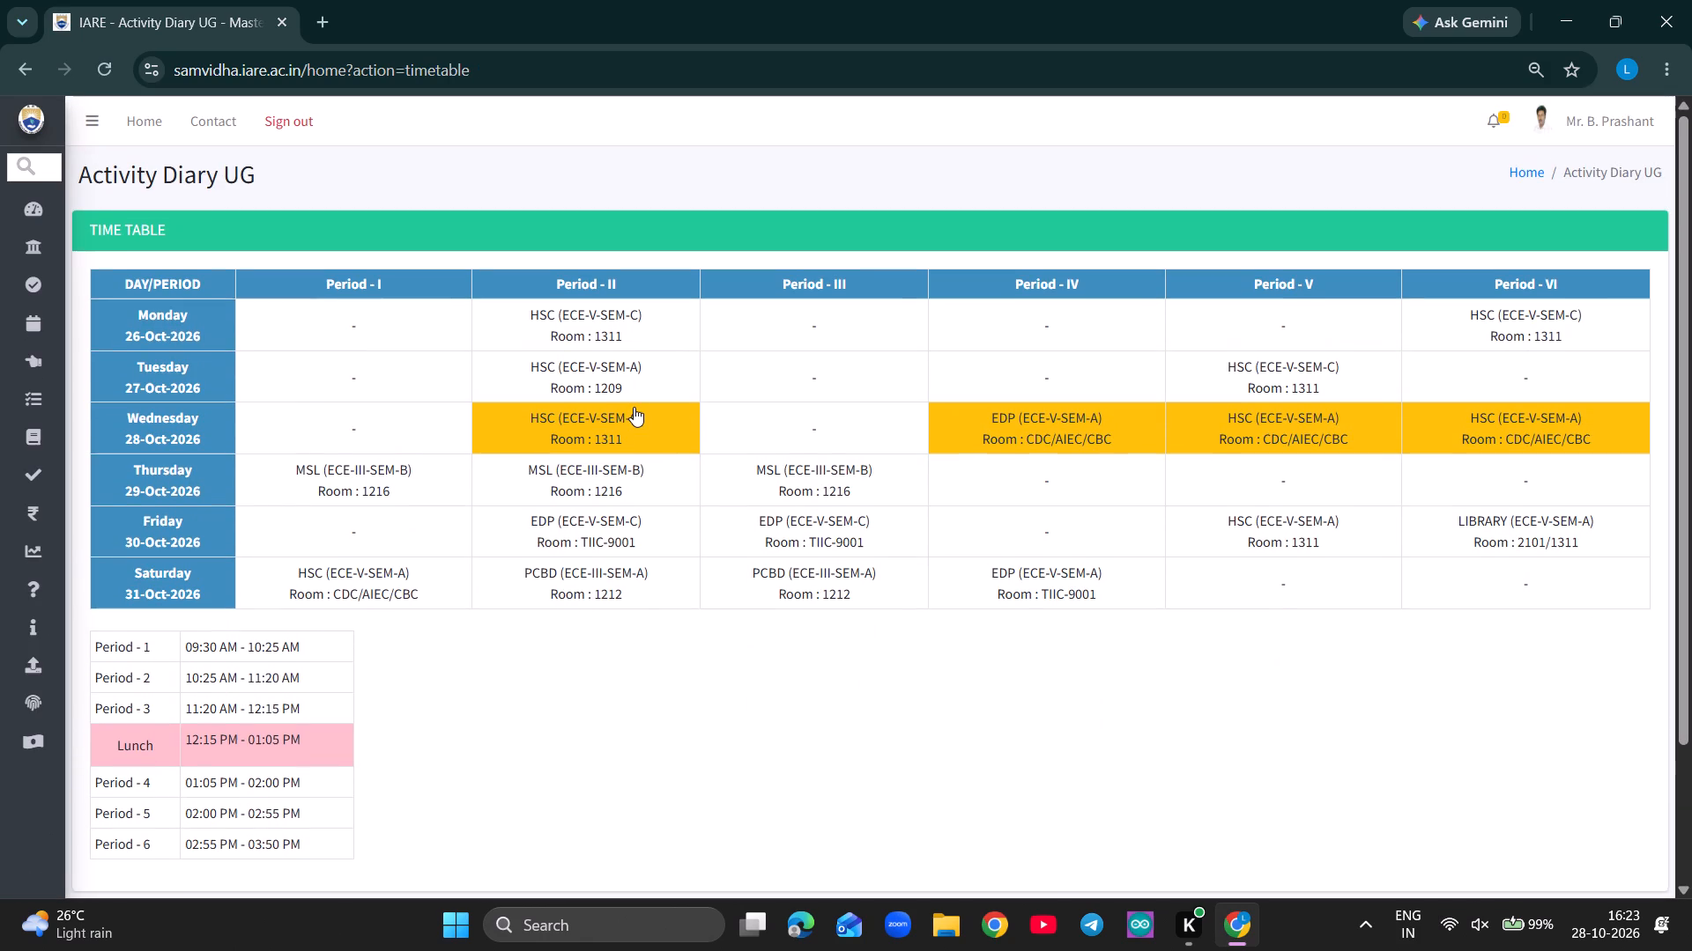
left_click(1044, 427)
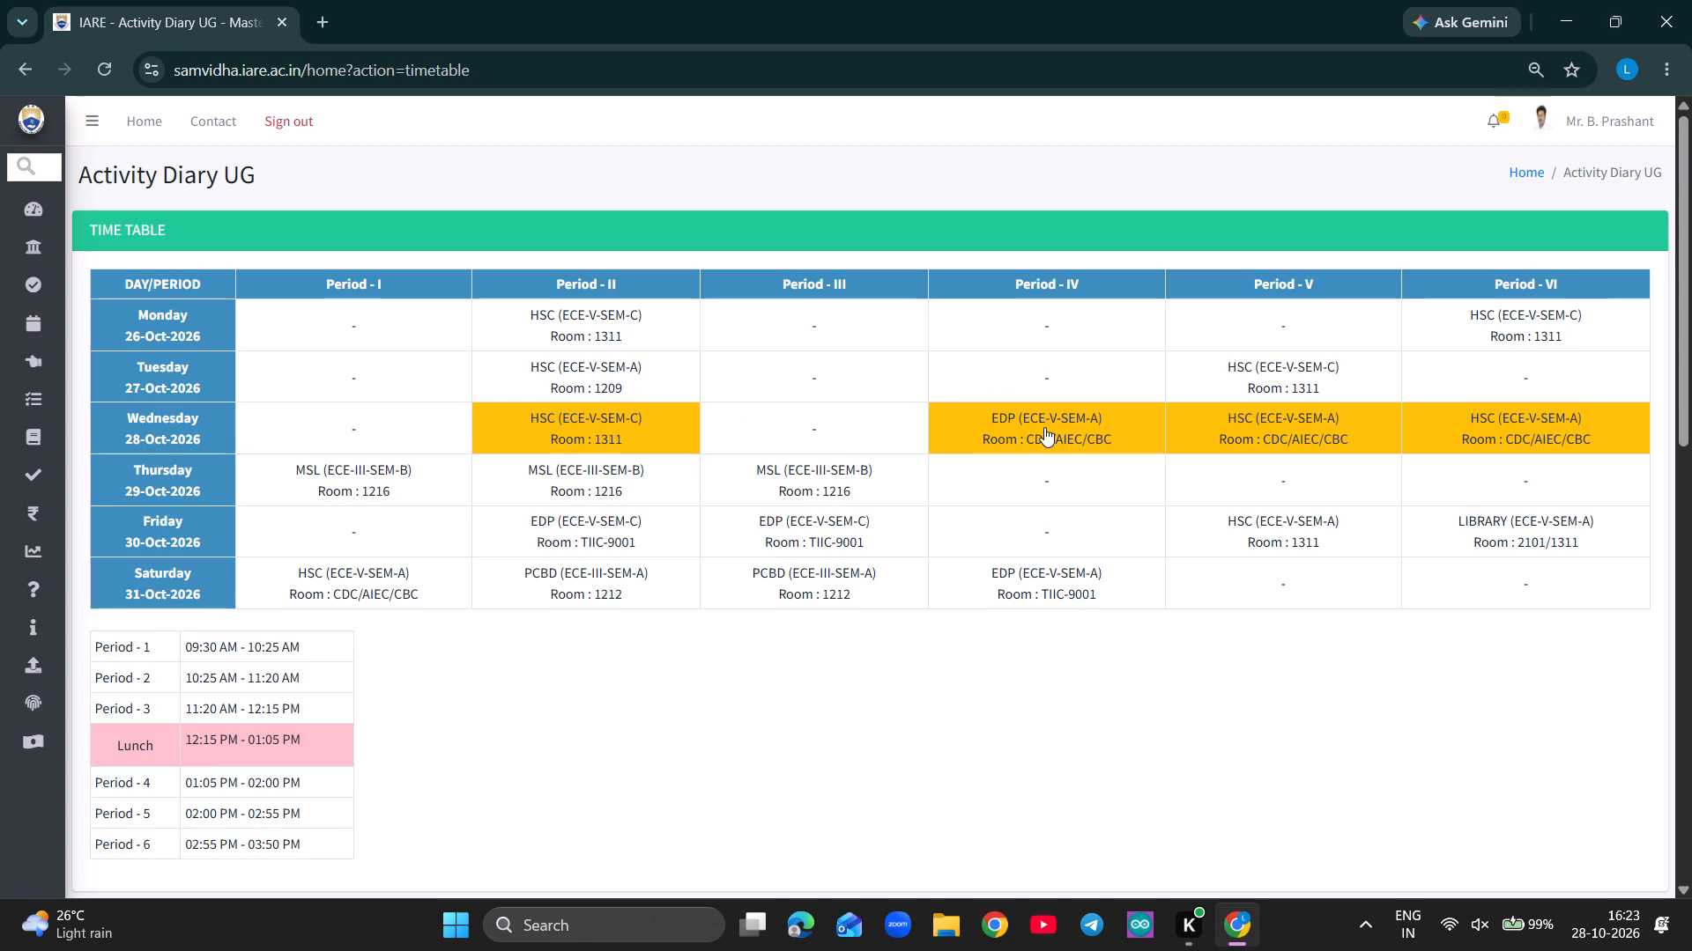
Select Publication Process as the topic covered for the Engineering Design Project class.
scroll(1044, 427, "down", 7)
scroll(1044, 427, "up", 2)
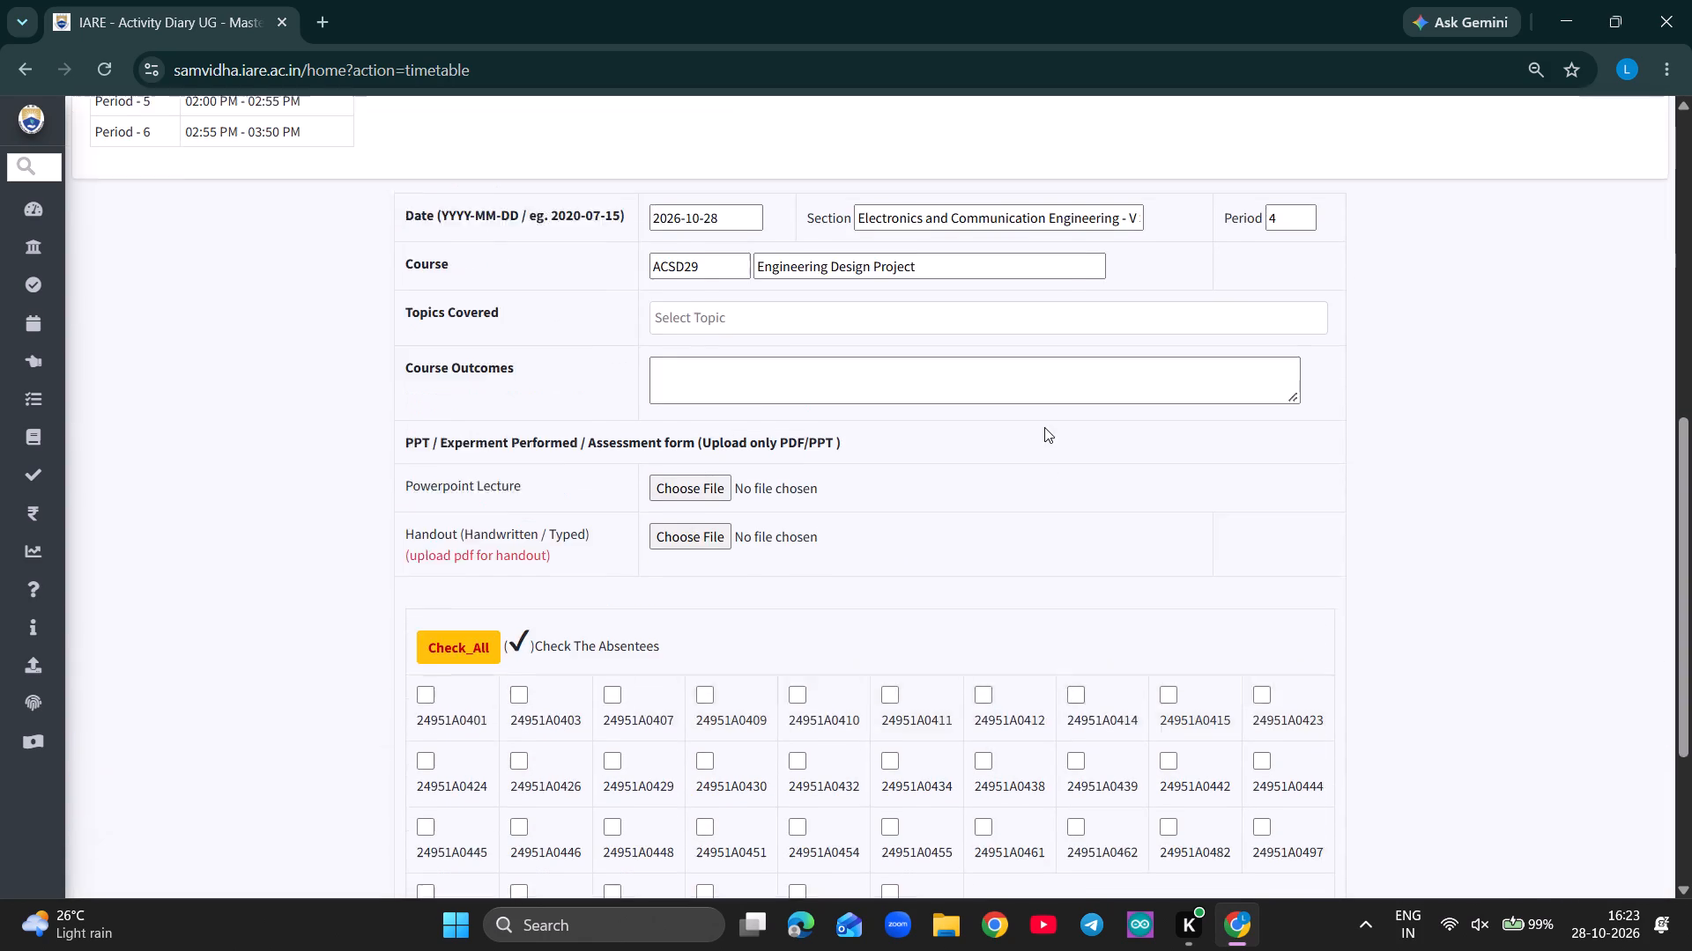
scroll(1044, 427, "up", 1)
left_click(901, 388)
scroll(825, 497, "down", 4)
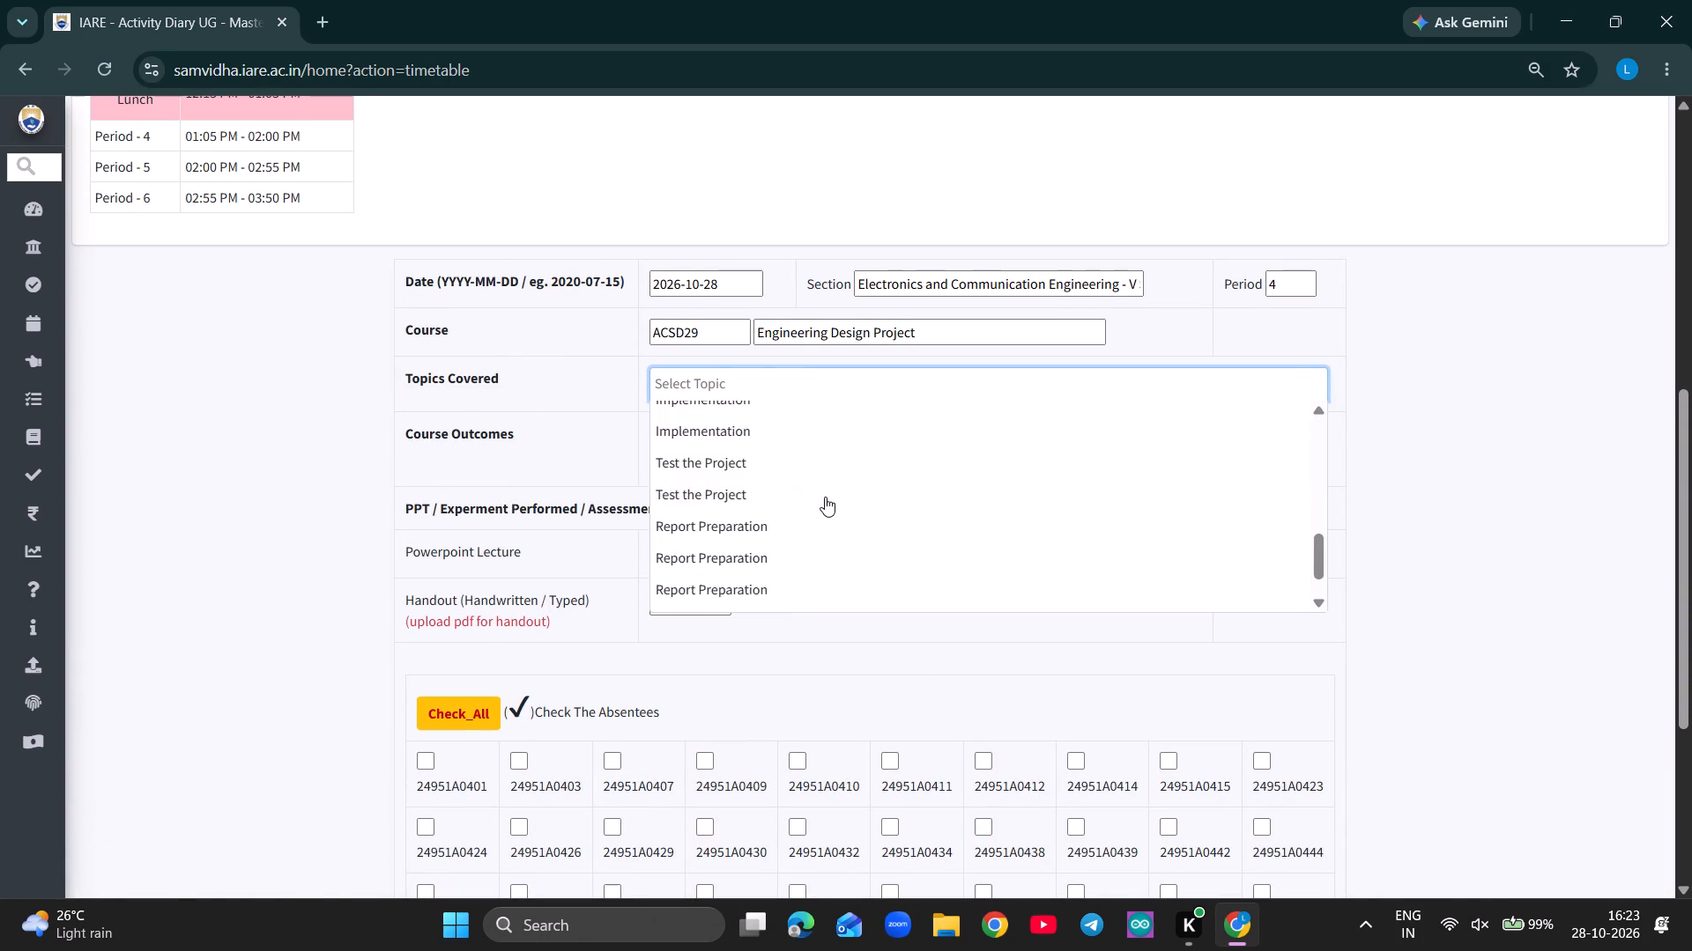
left_click(731, 553)
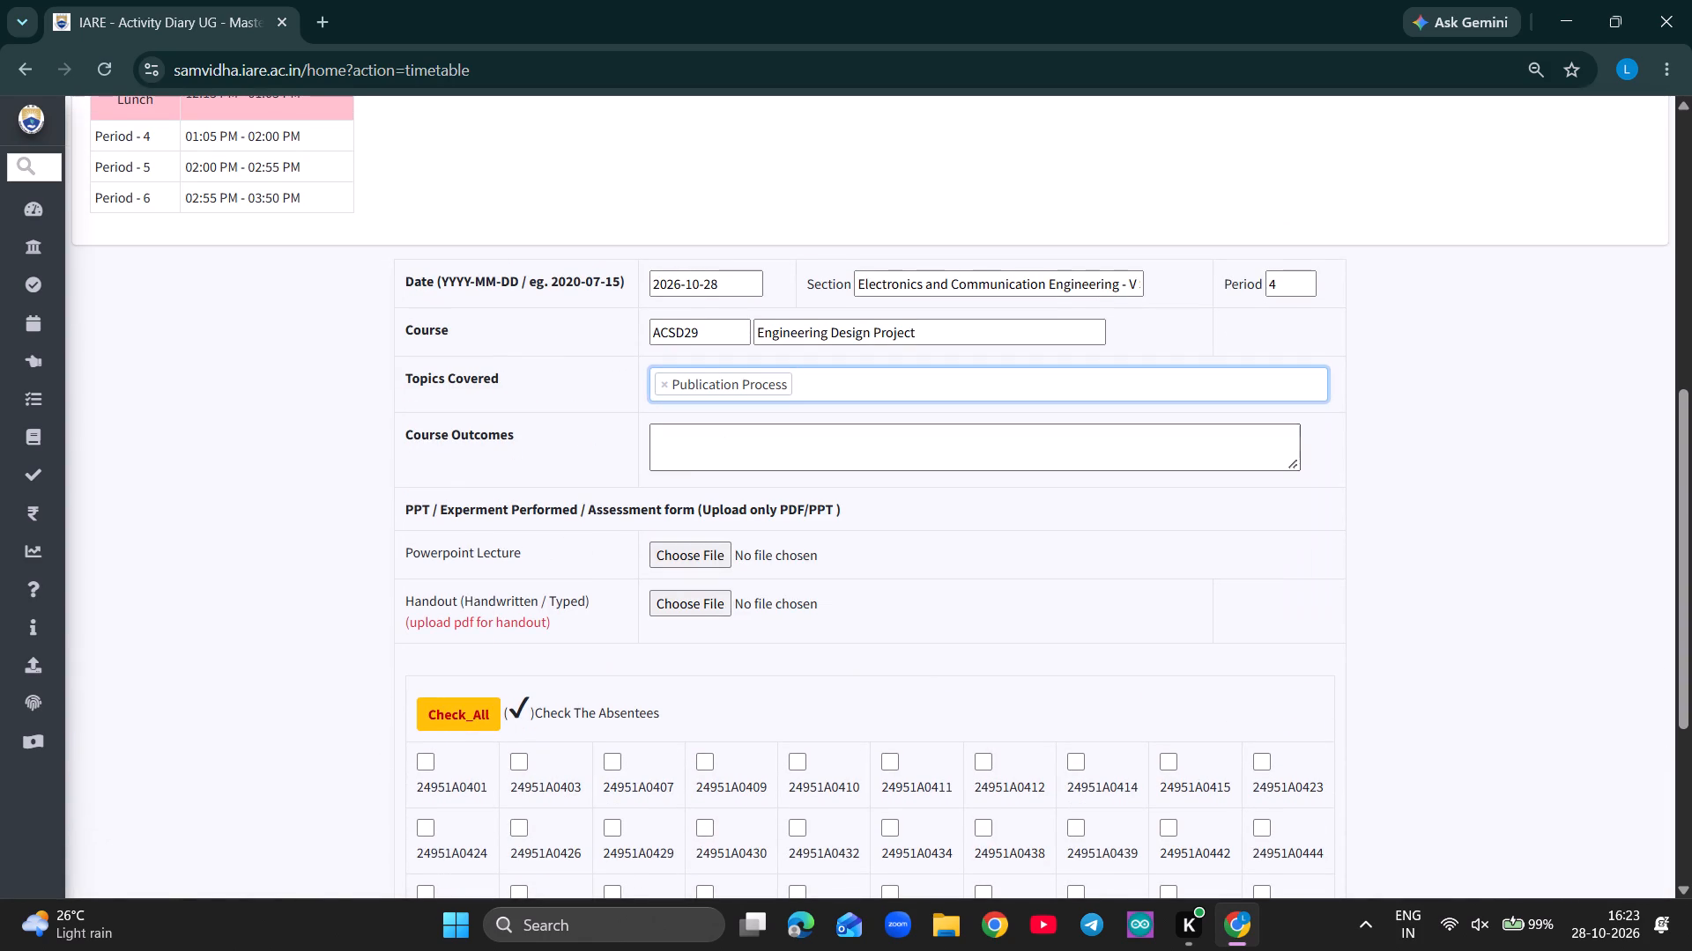
Enter CO6 as the course outcome.
left_click(686, 447)
key("shift+c")
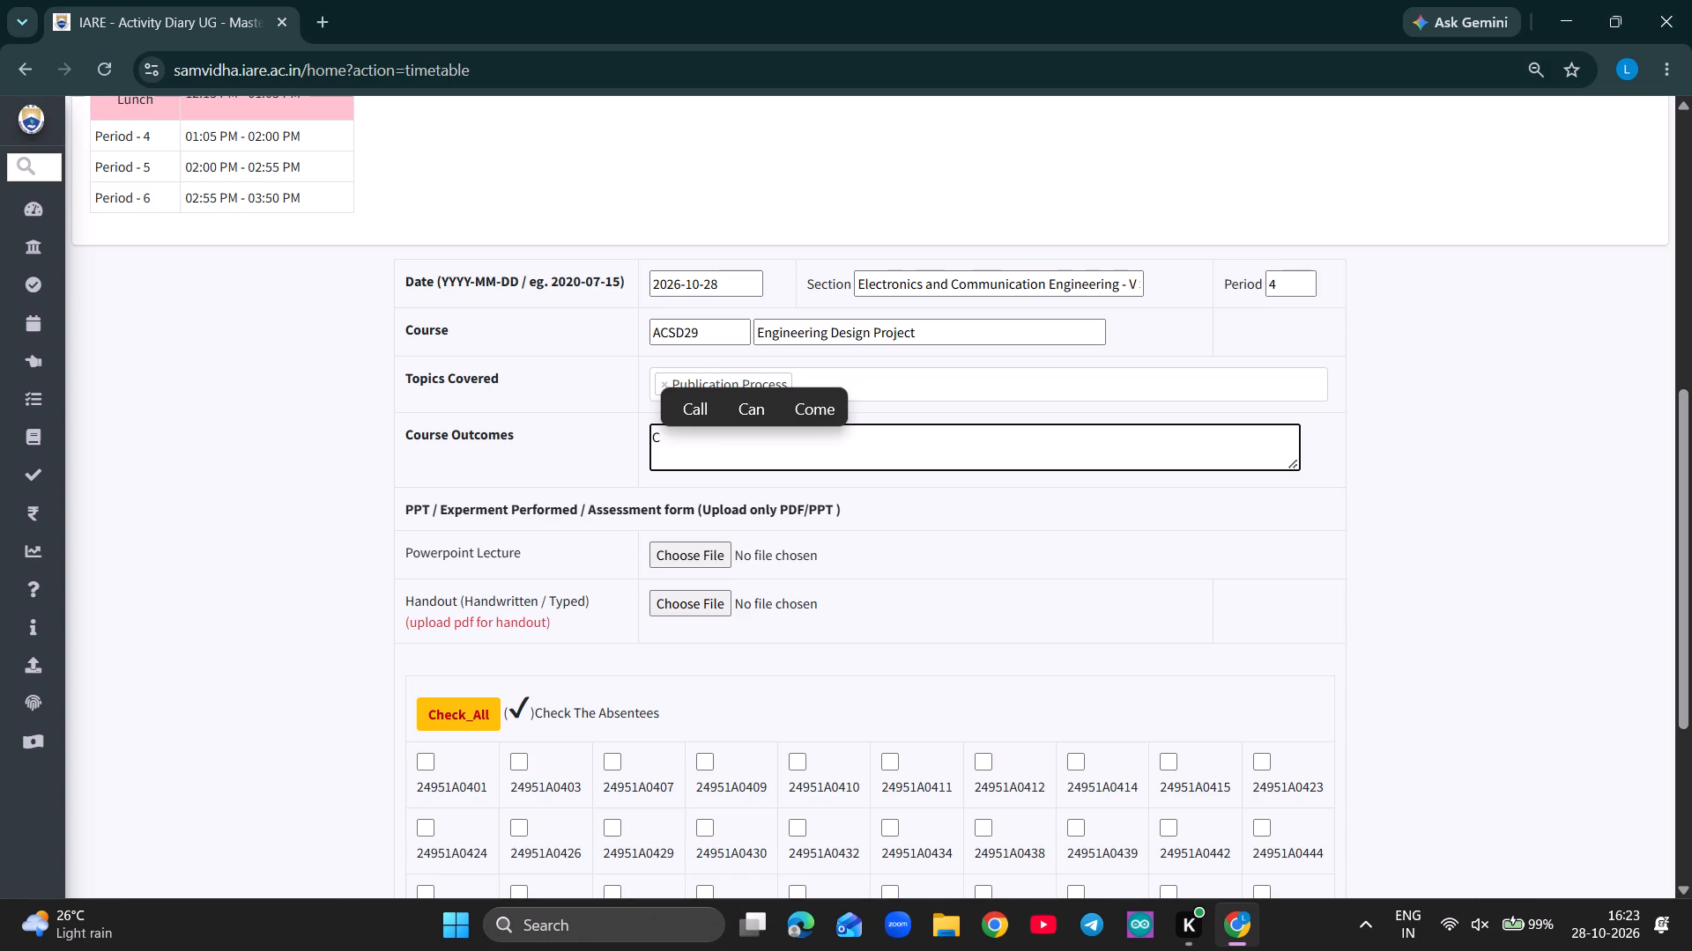
key("o")
key("equal")
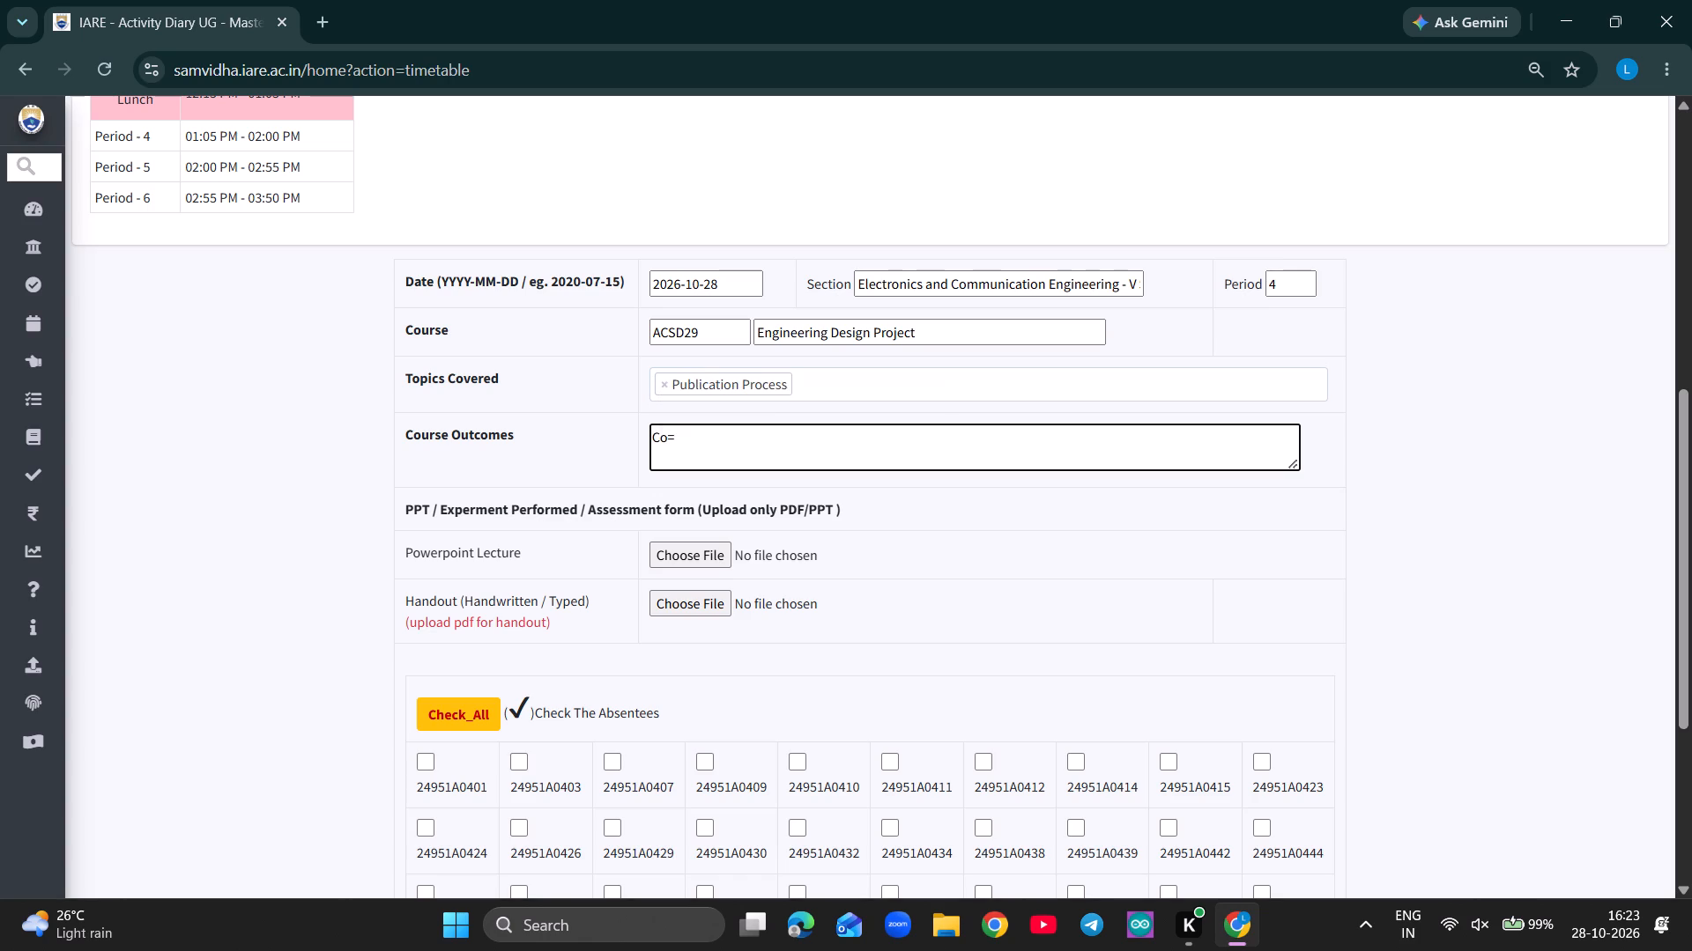
type("O6")
key("Left")
key("Left")
key("BackSpace")
key("BackSpace")
Start choosing the PowerPoint lecture file and look through the Downloads folder for a suitable presentation.
left_click(716, 553)
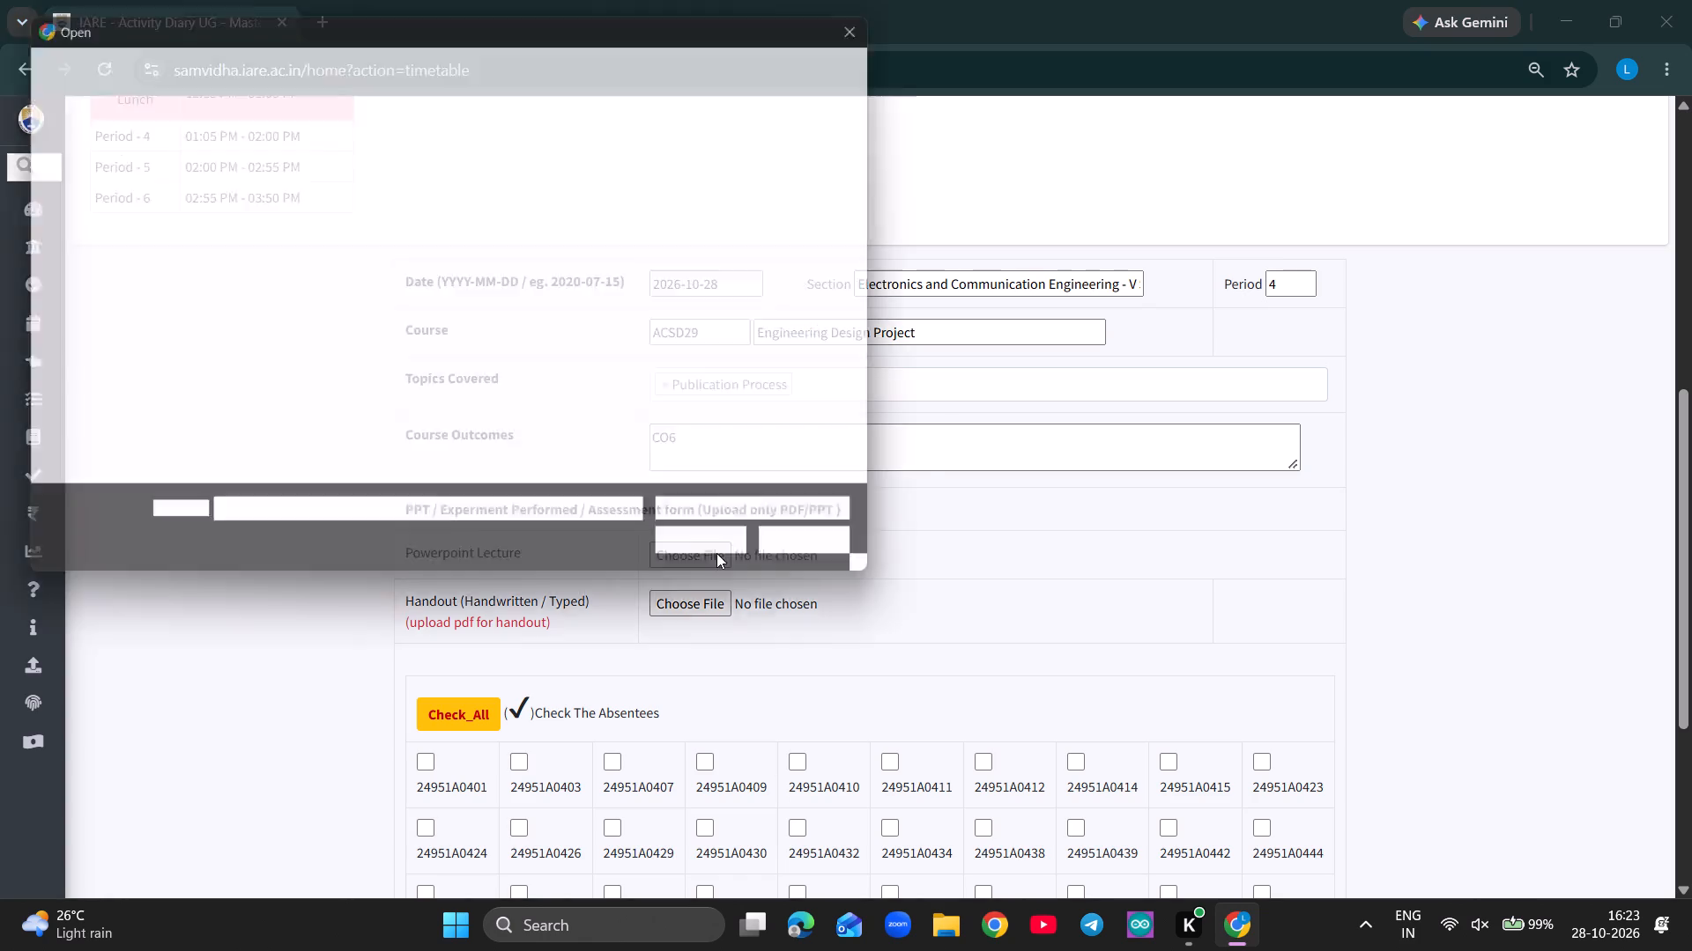
scroll(596, 372, "down", 1)
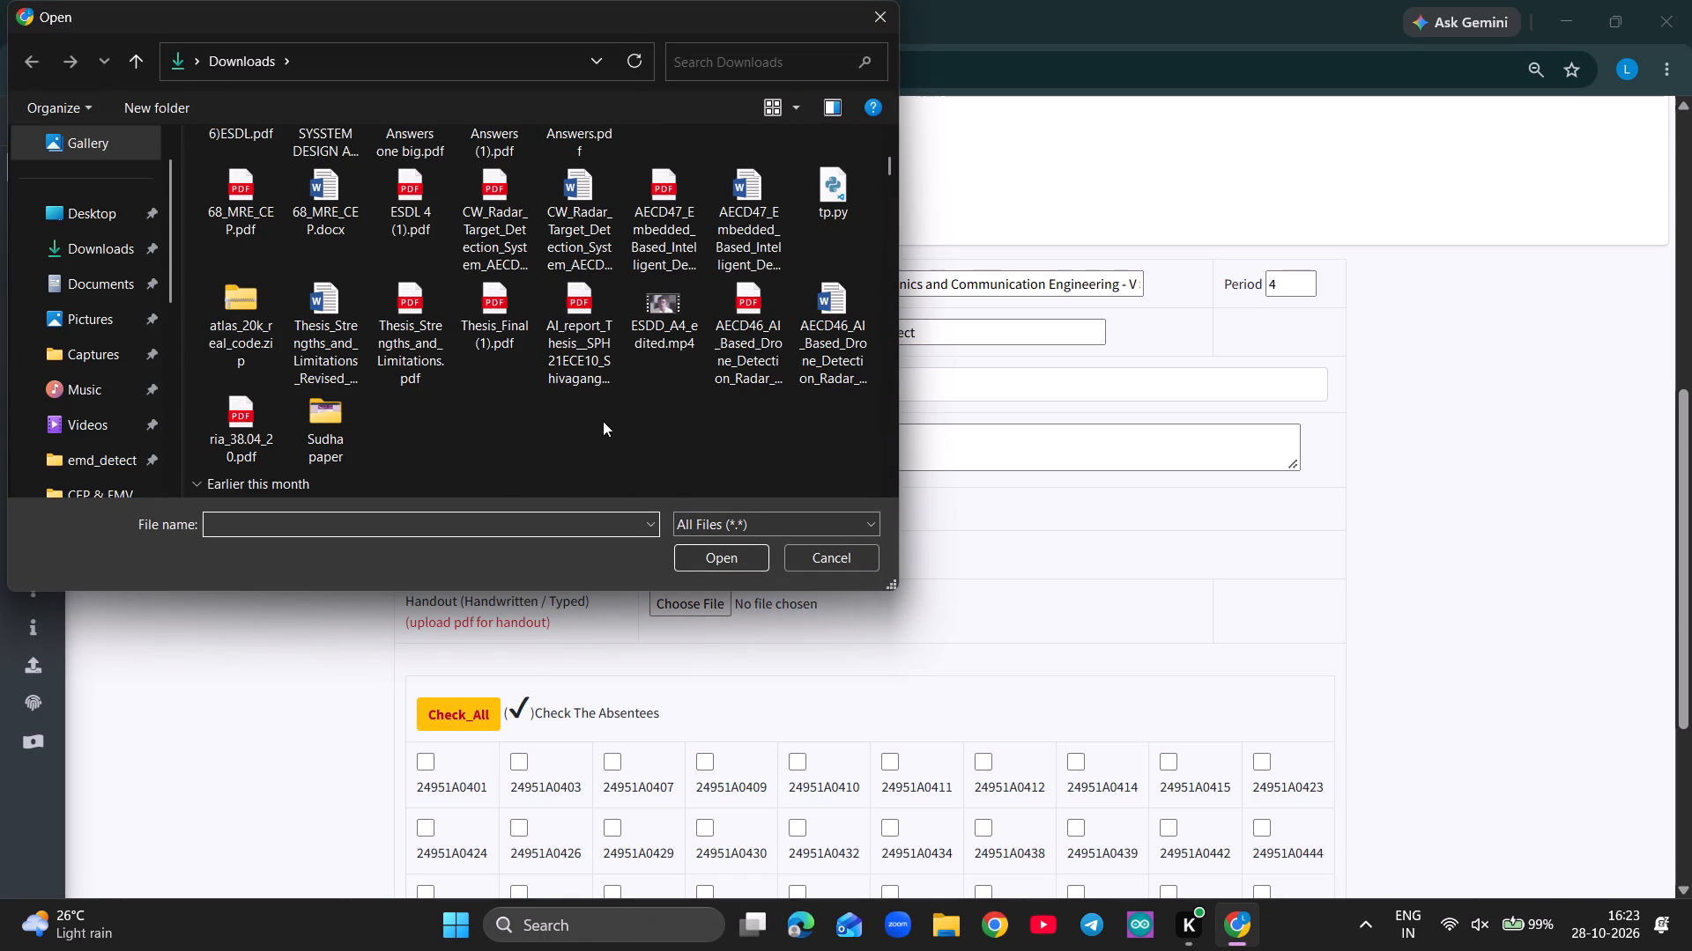
scroll(677, 391, "down", 1)
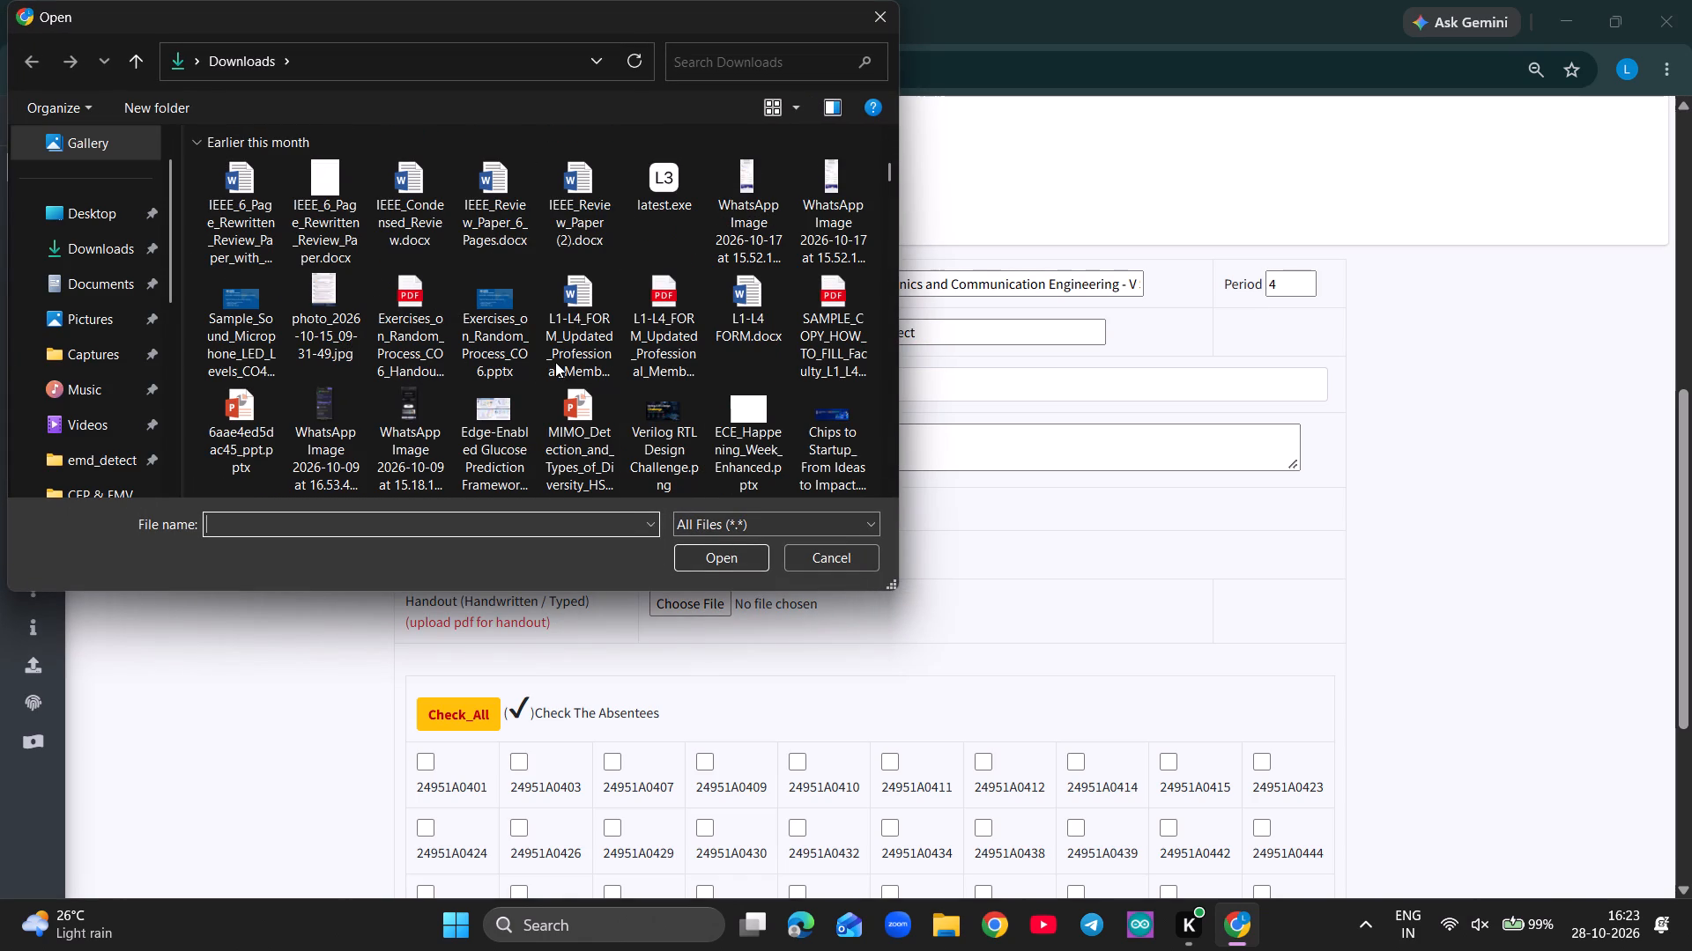
scroll(555, 362, "down", 1)
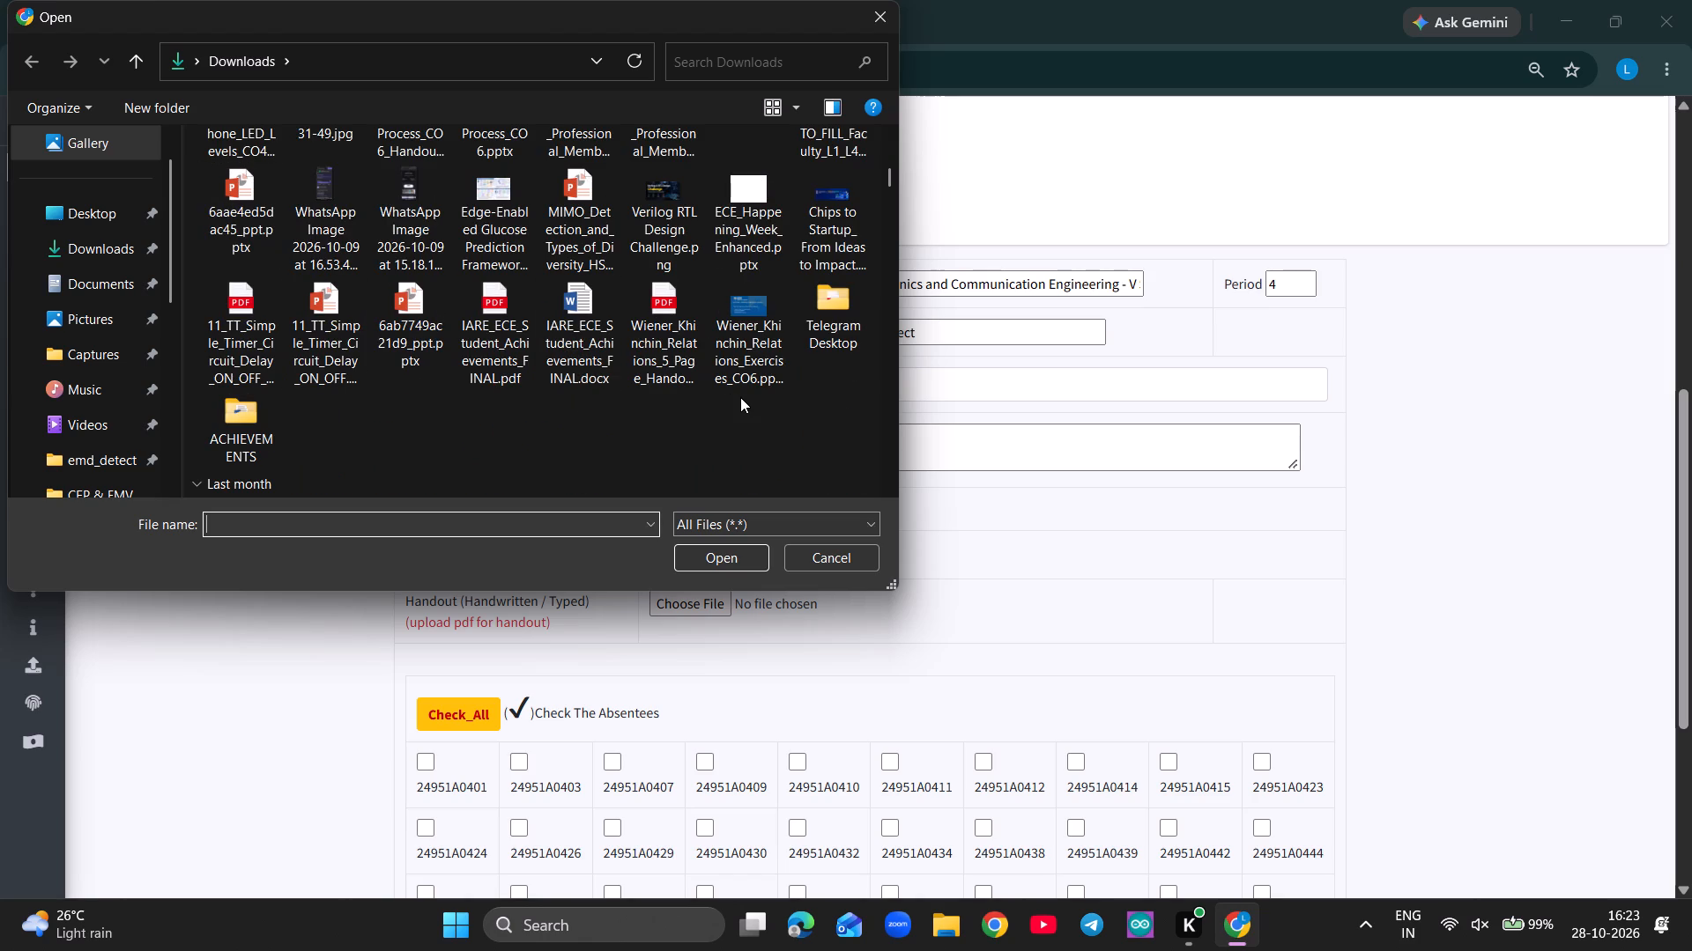
In File Explorer's Downloads folder, open 6aae4ed5dac45_ppt.pptx to check its course title and topic, then close it.
key("super+e")
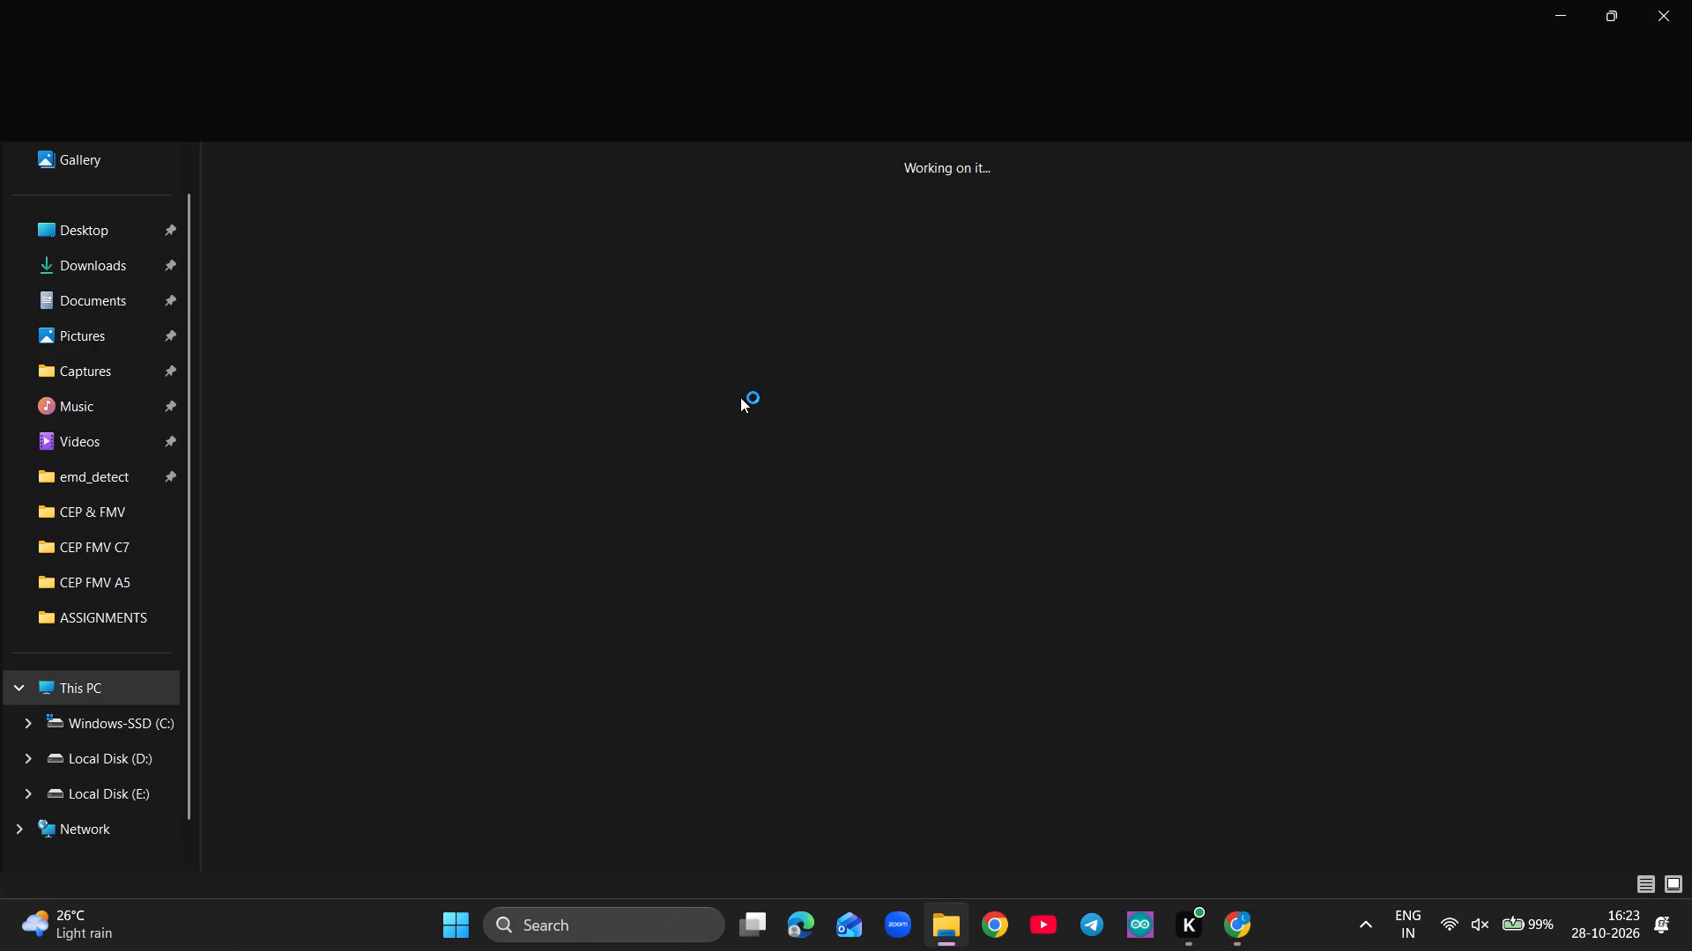
left_click(117, 262)
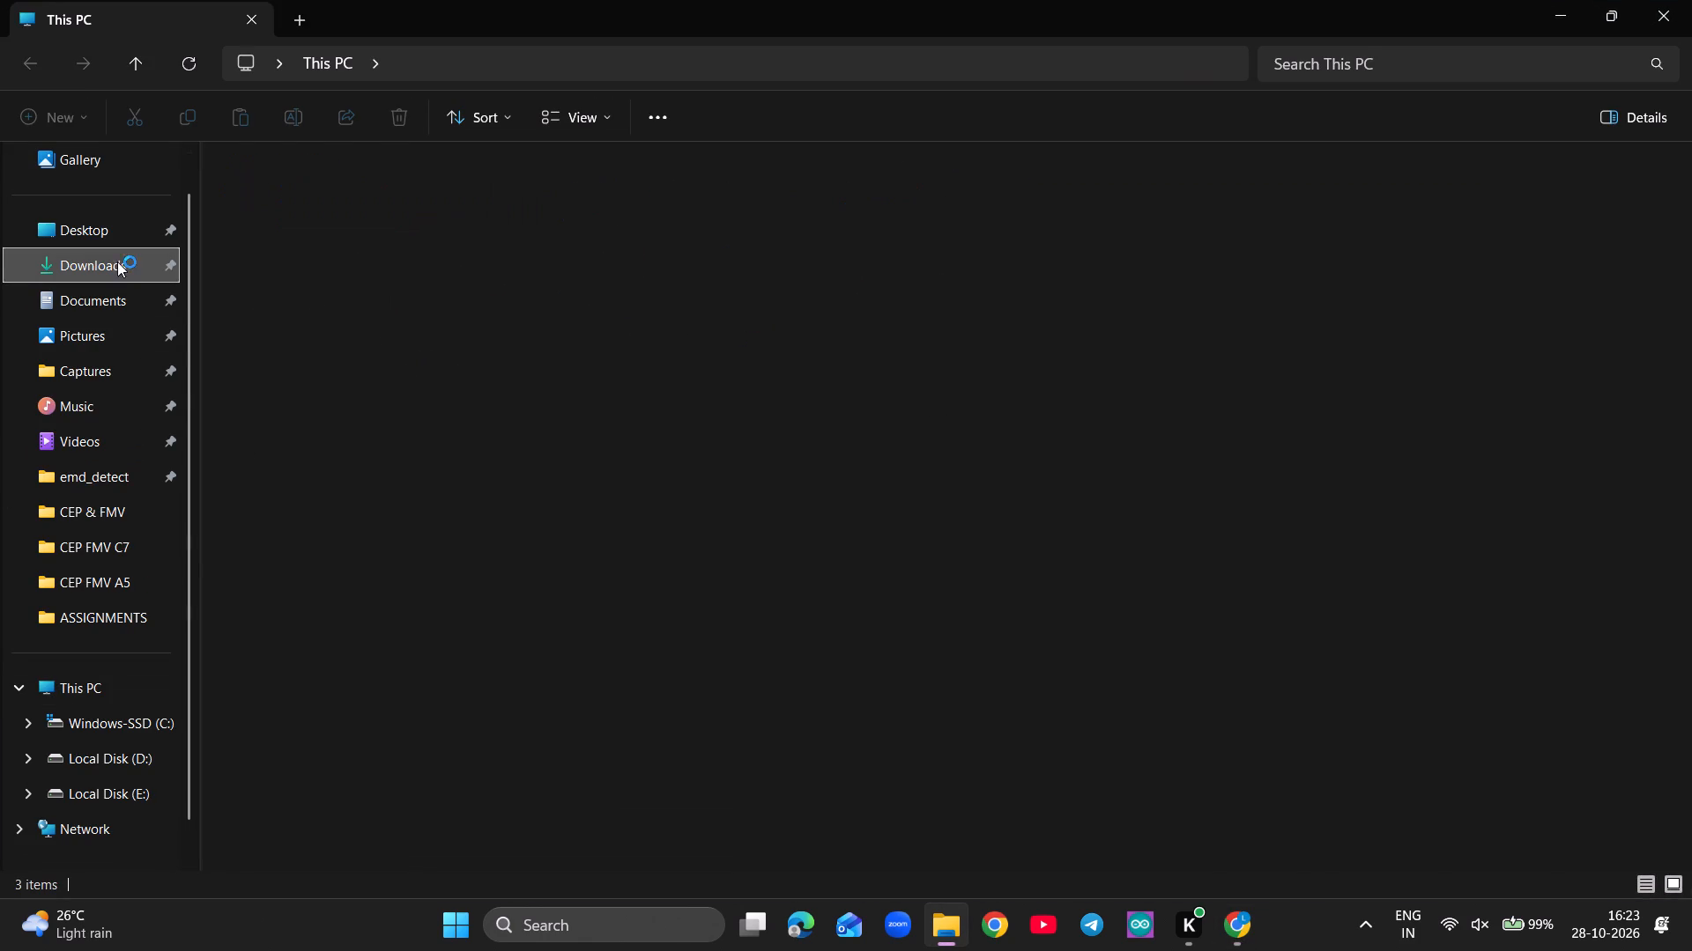
scroll(850, 625, "down", 2)
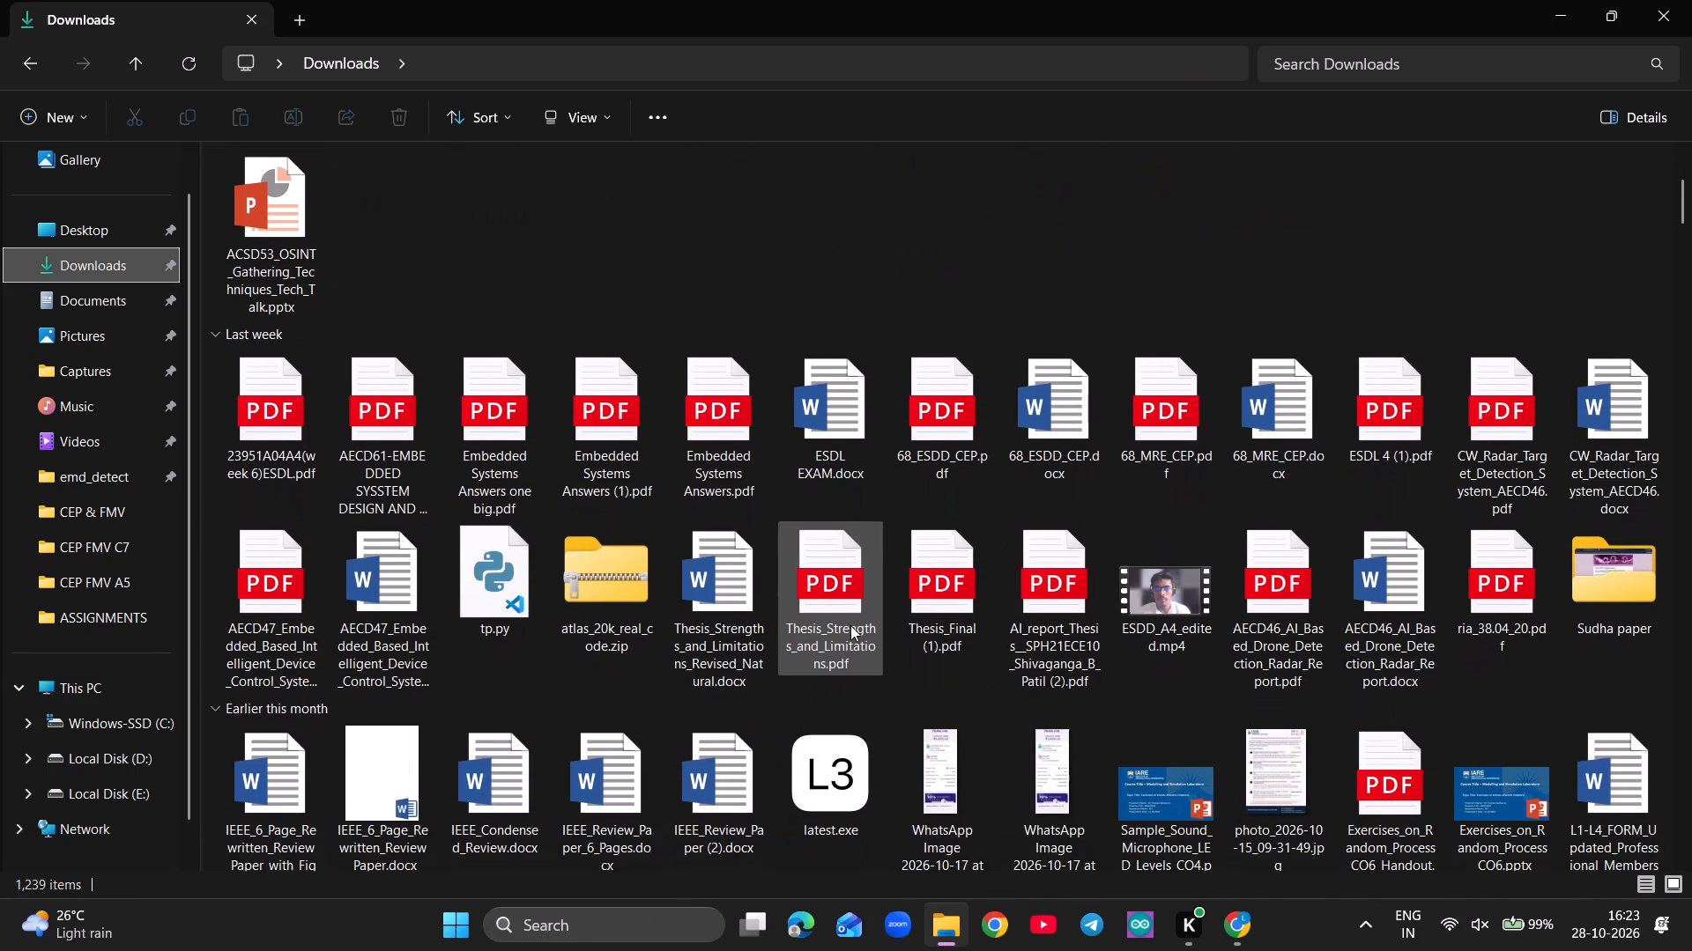
scroll(850, 625, "down", 3)
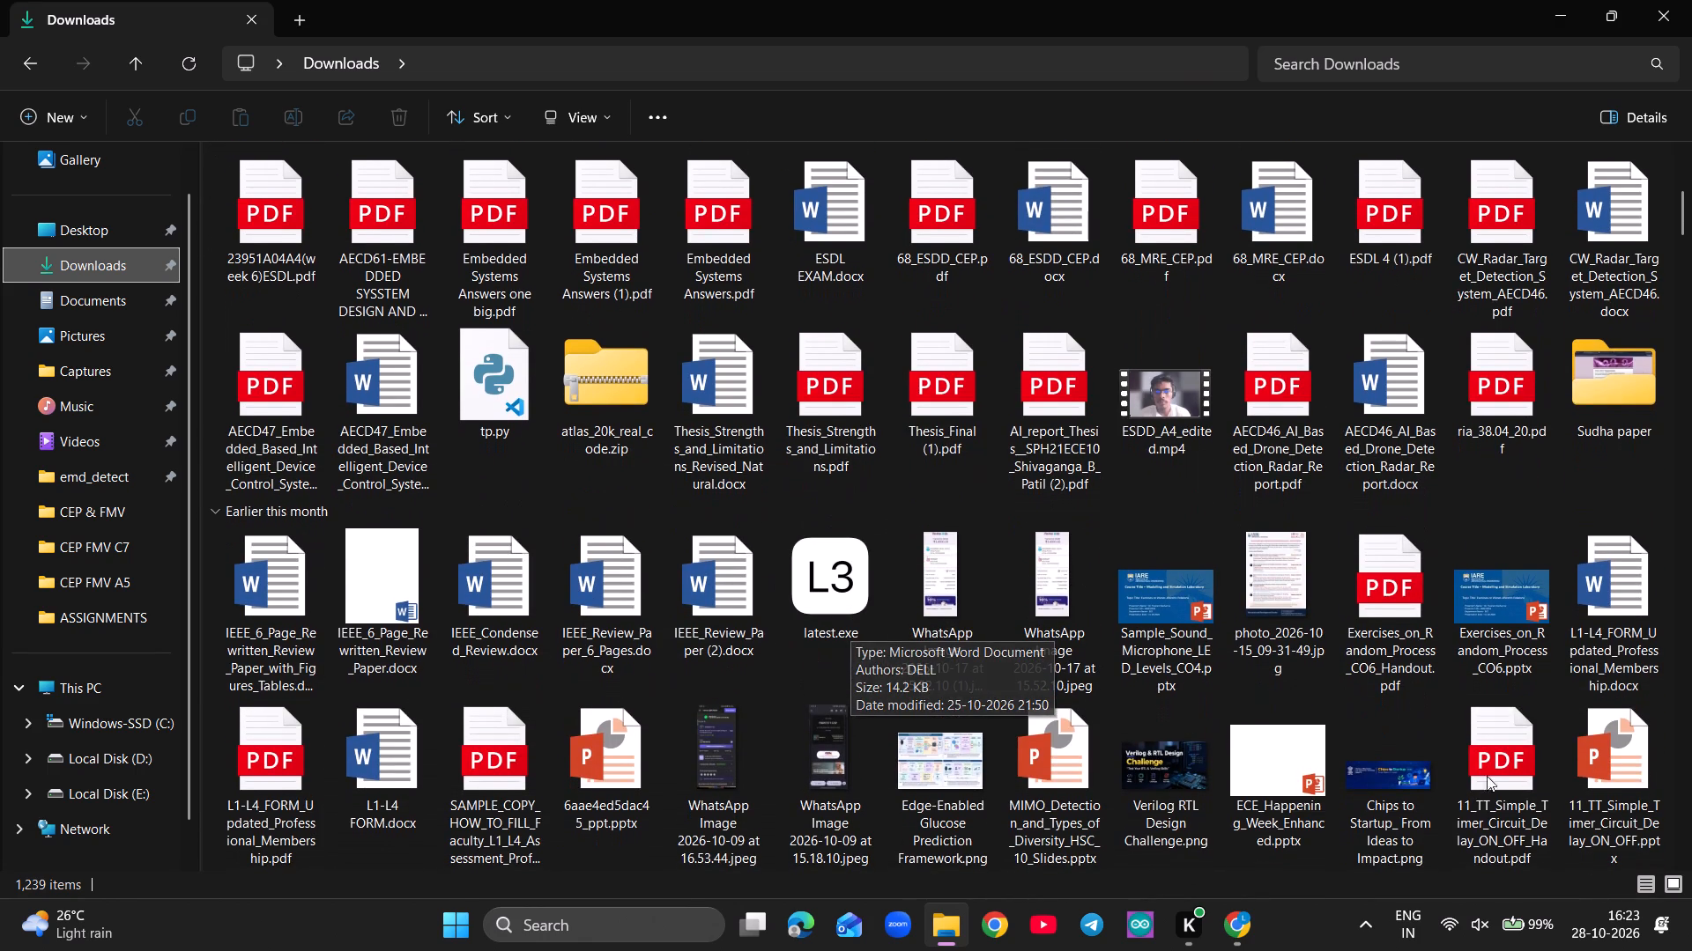
scroll(1095, 744, "down", 1)
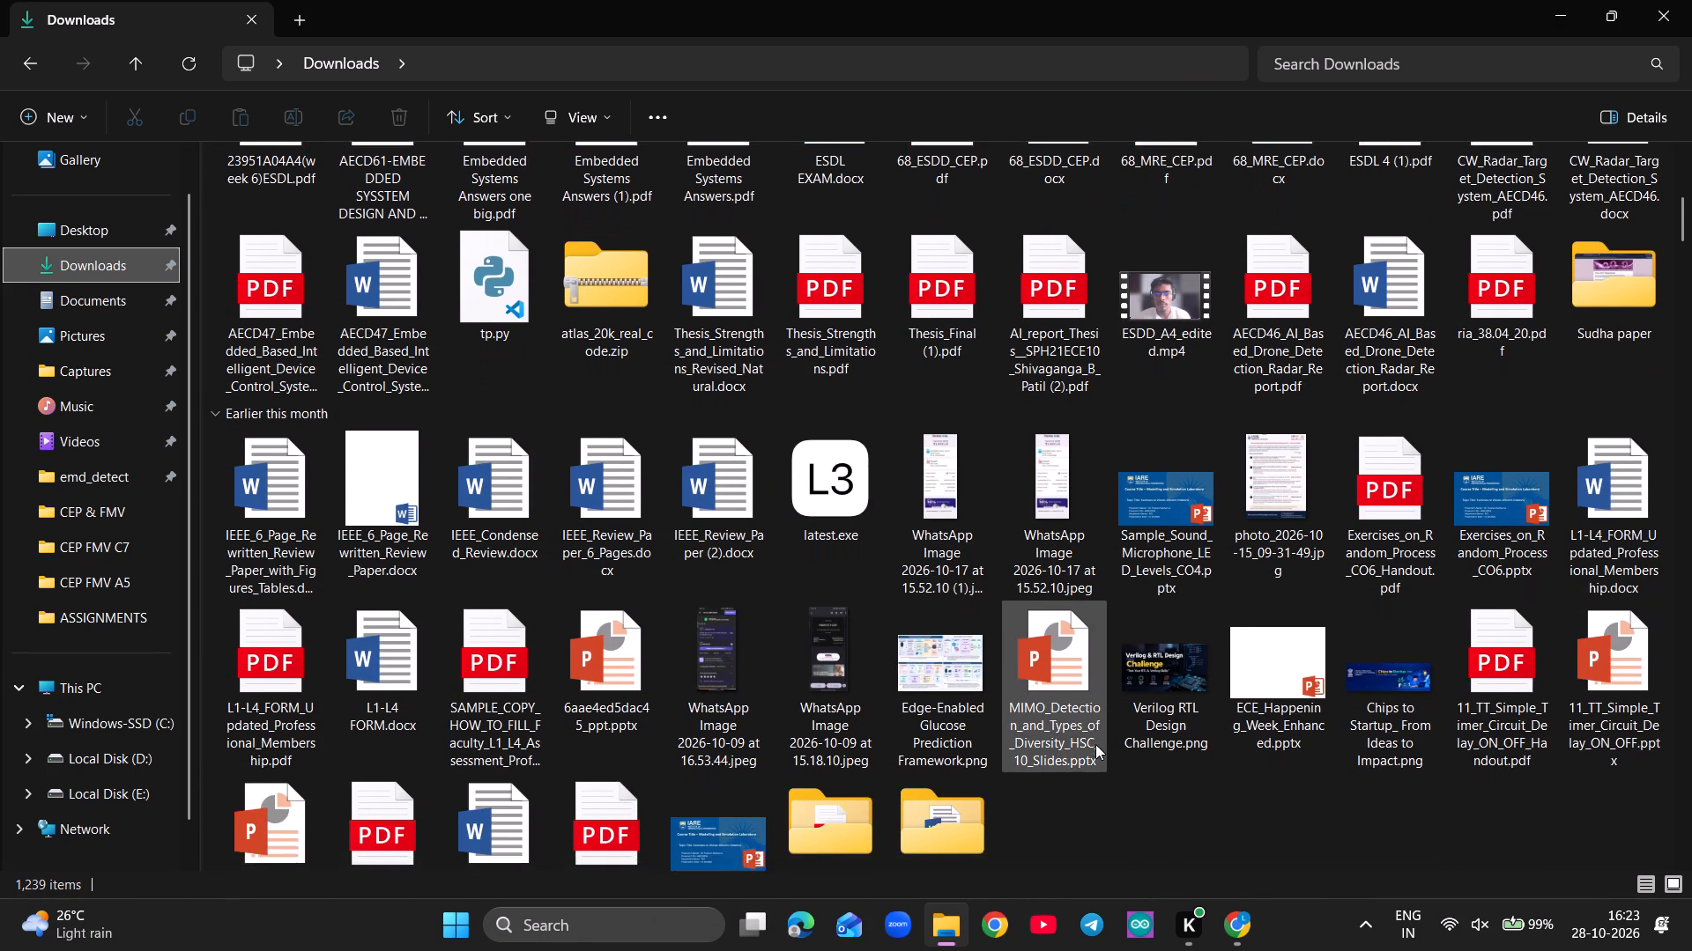
scroll(1095, 744, "down", 1)
double_click(592, 637)
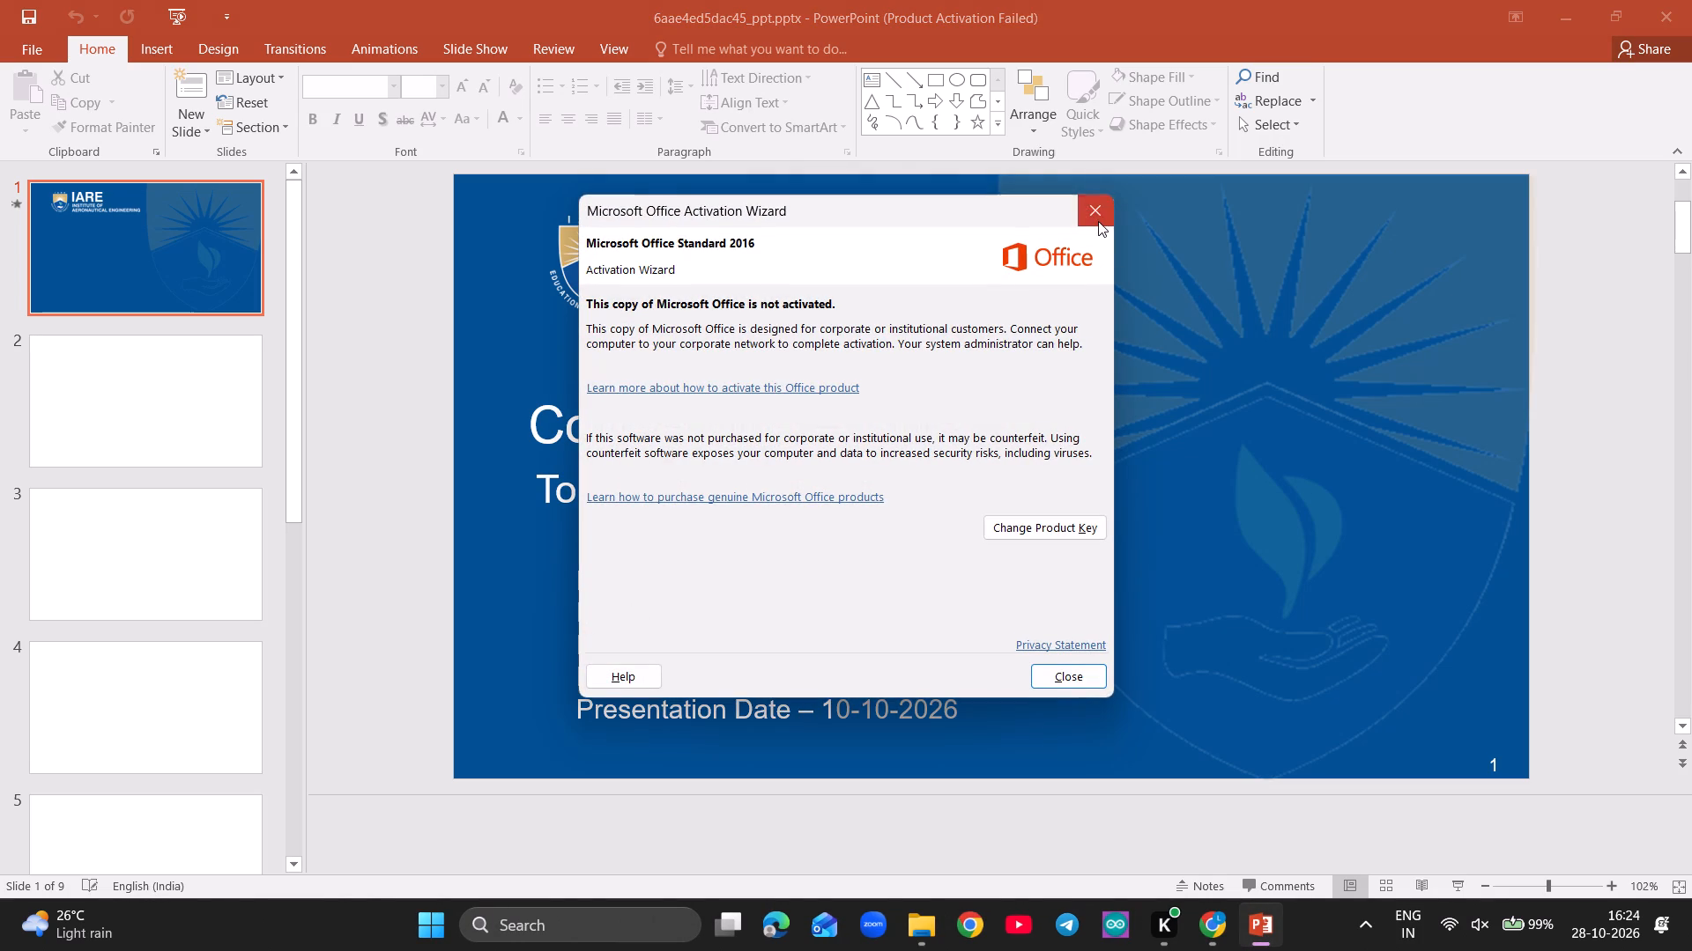
left_click(1098, 221)
left_click(1691, 0)
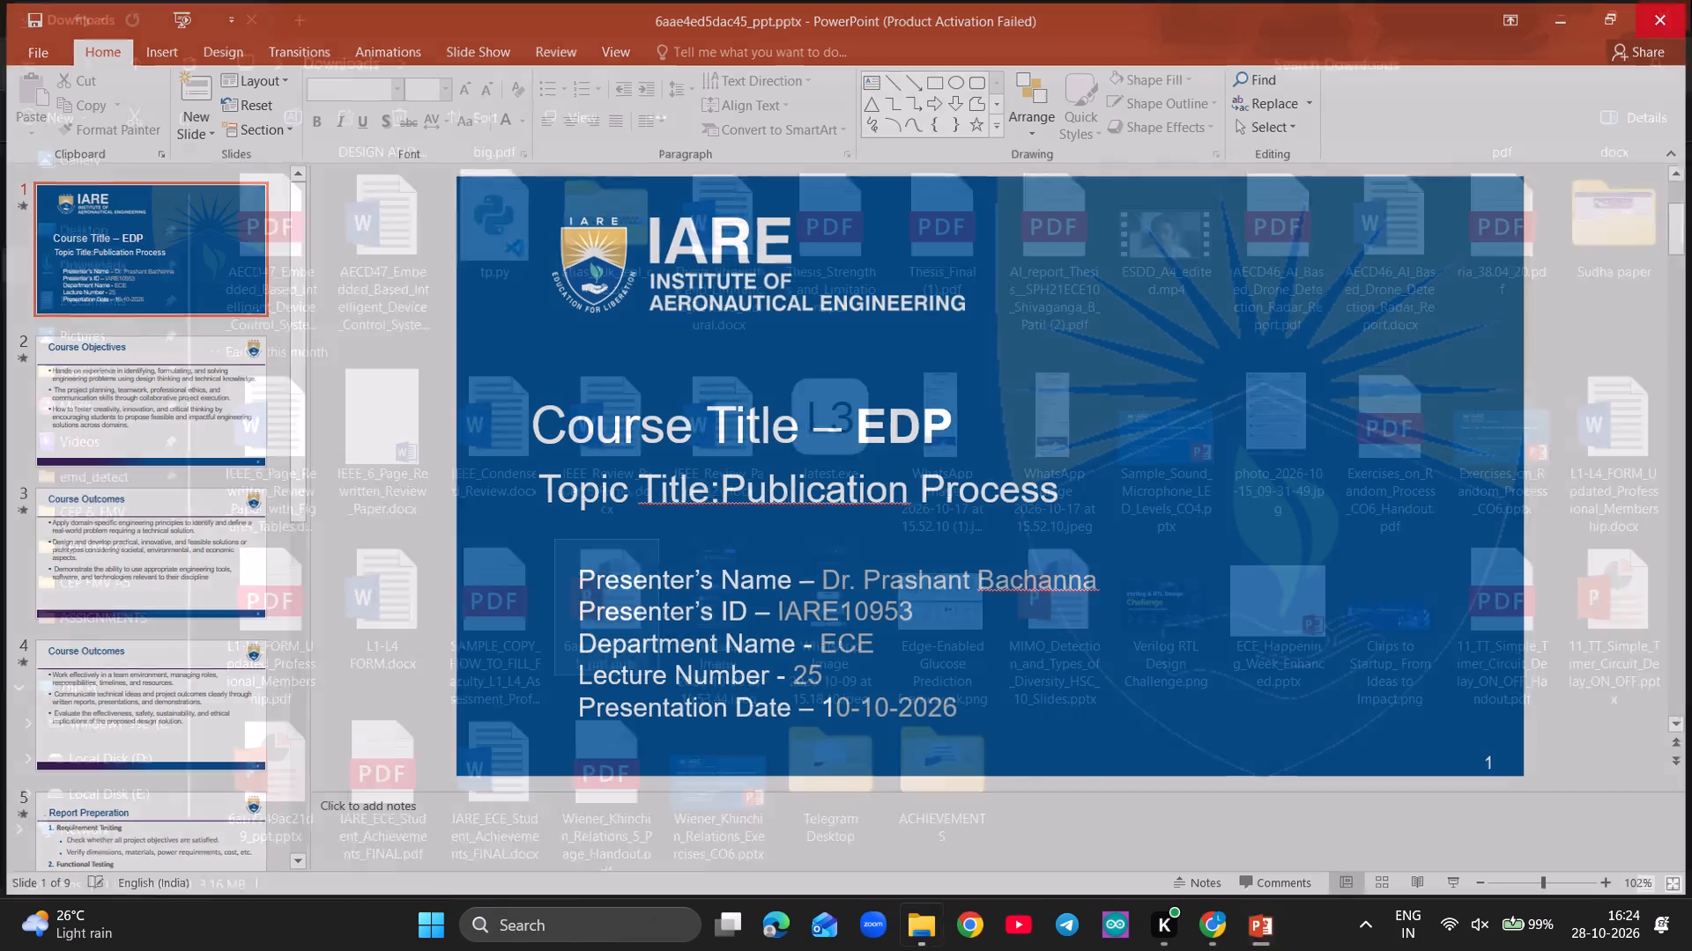
Back in the browser's file chooser, attach 6aae4ed5dac45_ppt.pptx from Downloads as the PowerPoint lecture for the Engineering Design Project class.
left_click(583, 658)
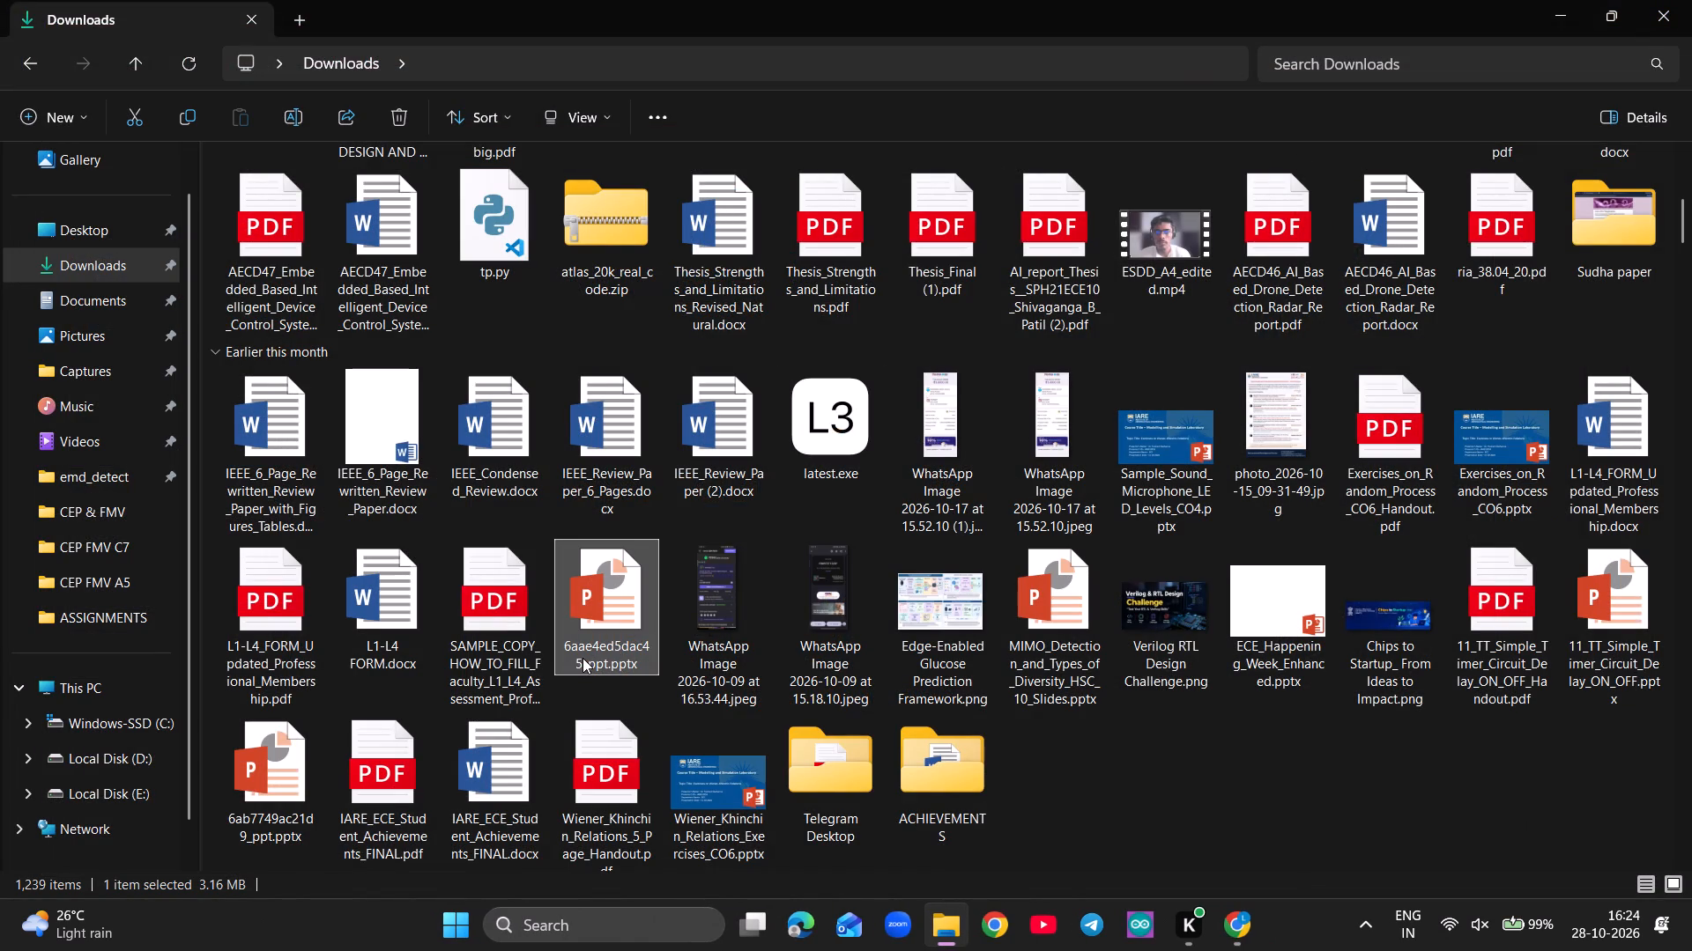
key("ctrl+c")
key("alt+Tab")
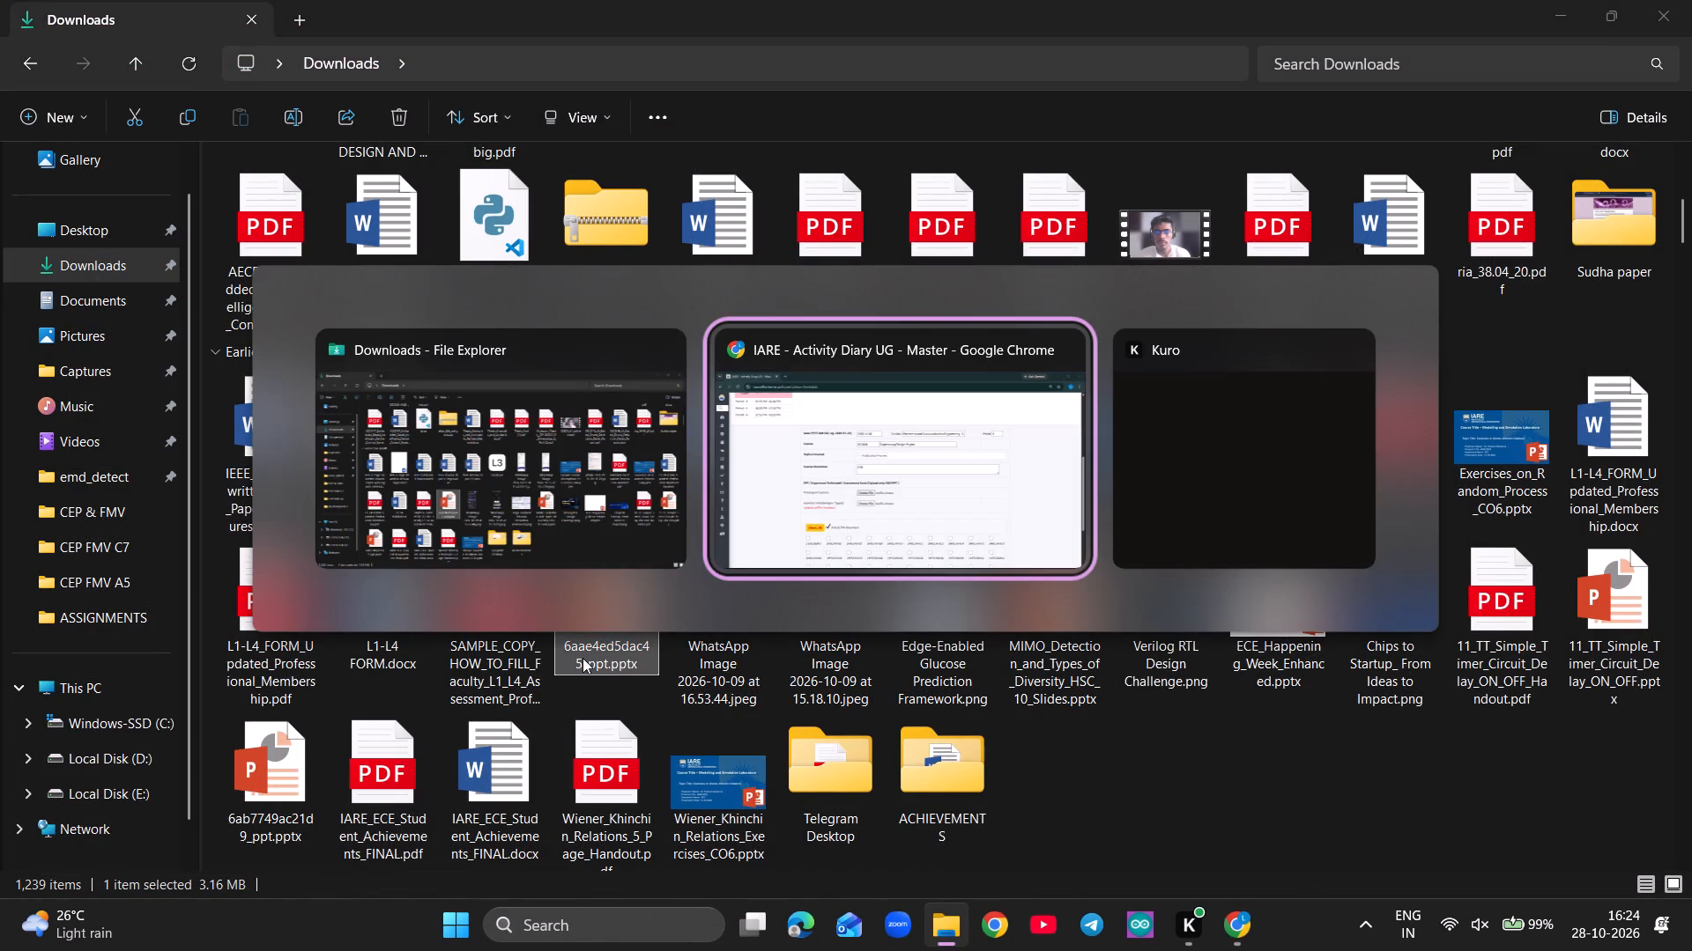
key("alt+Tab")
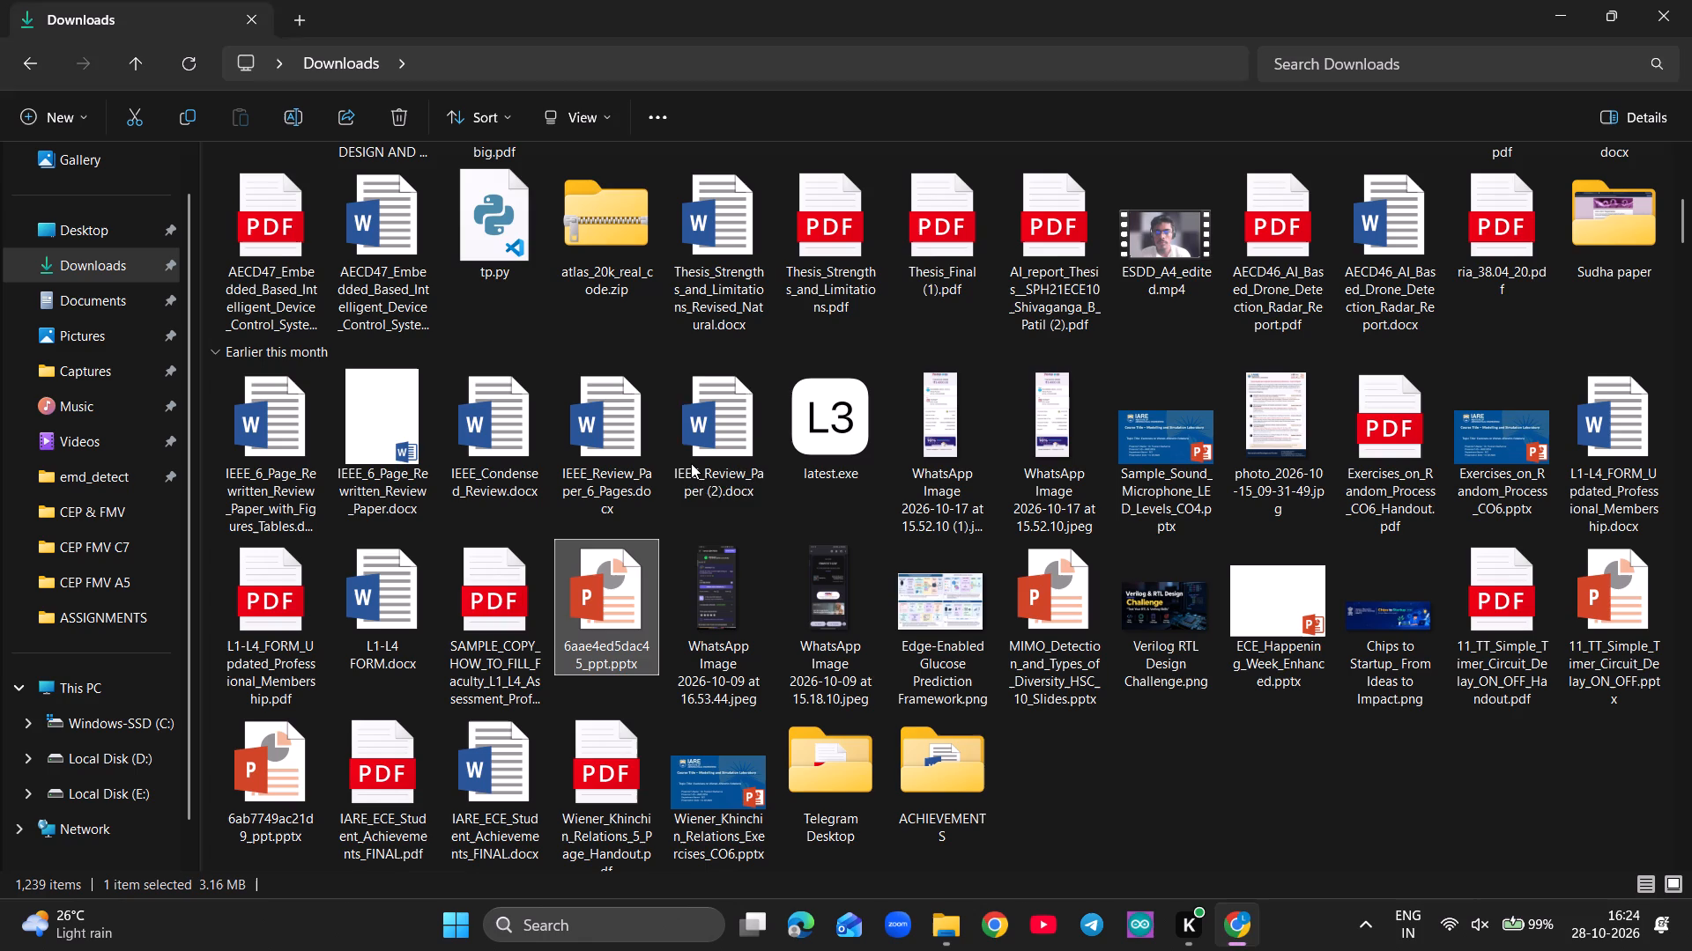
key("alt+Tab")
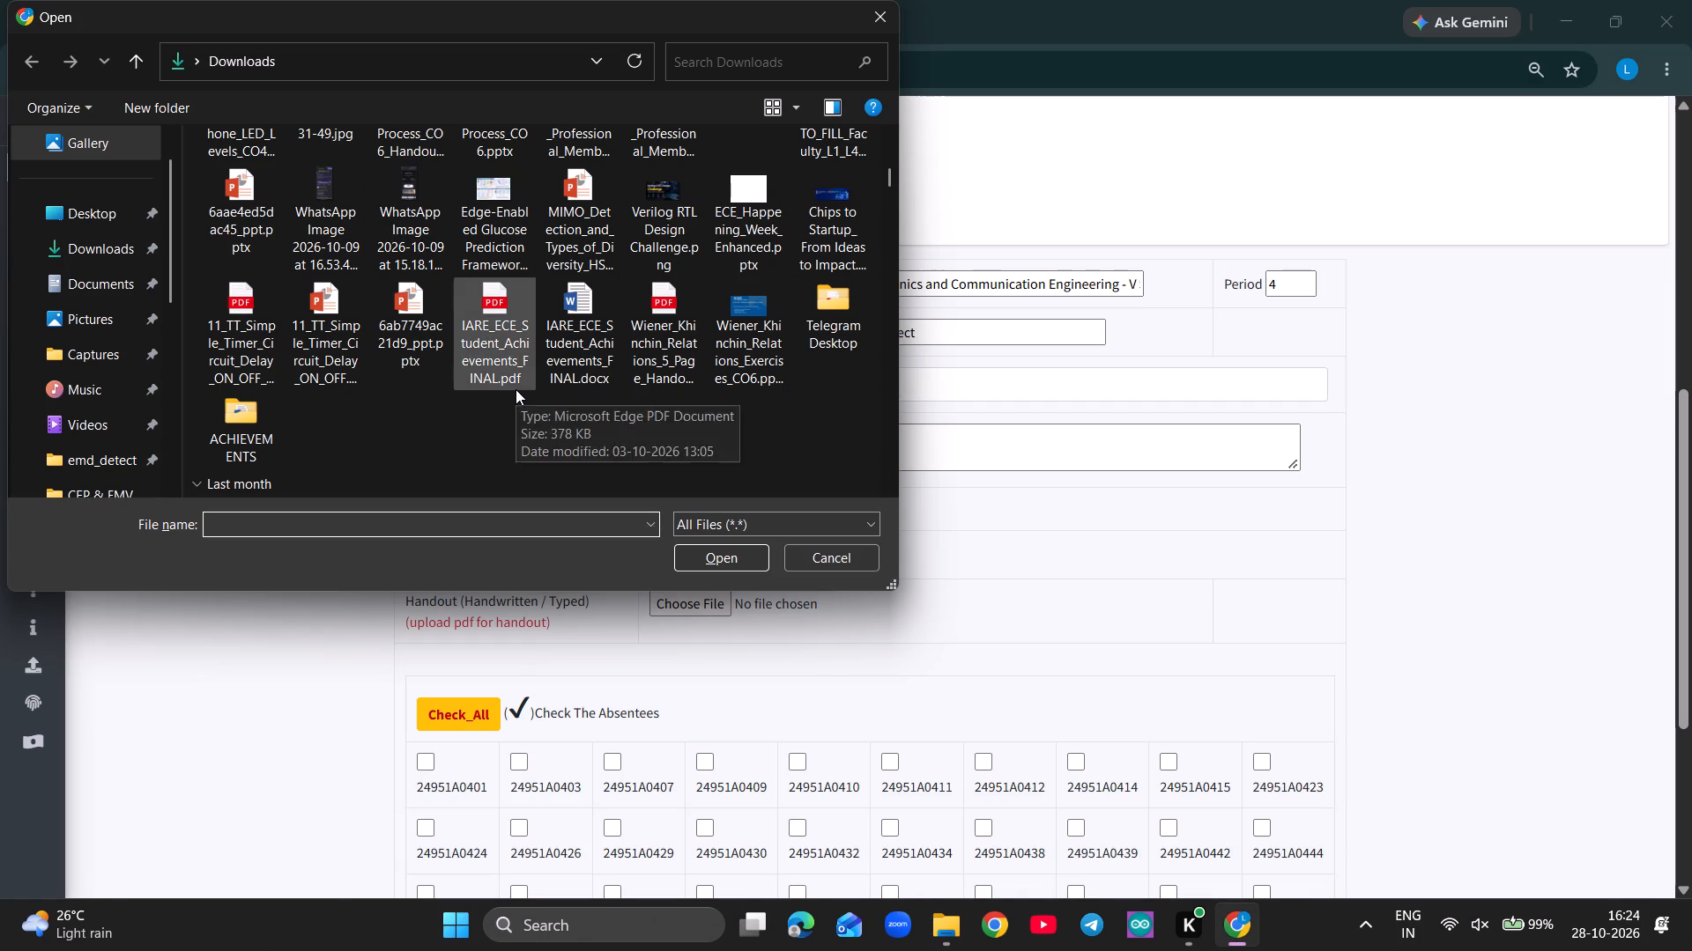
scroll(642, 381, "up", 1)
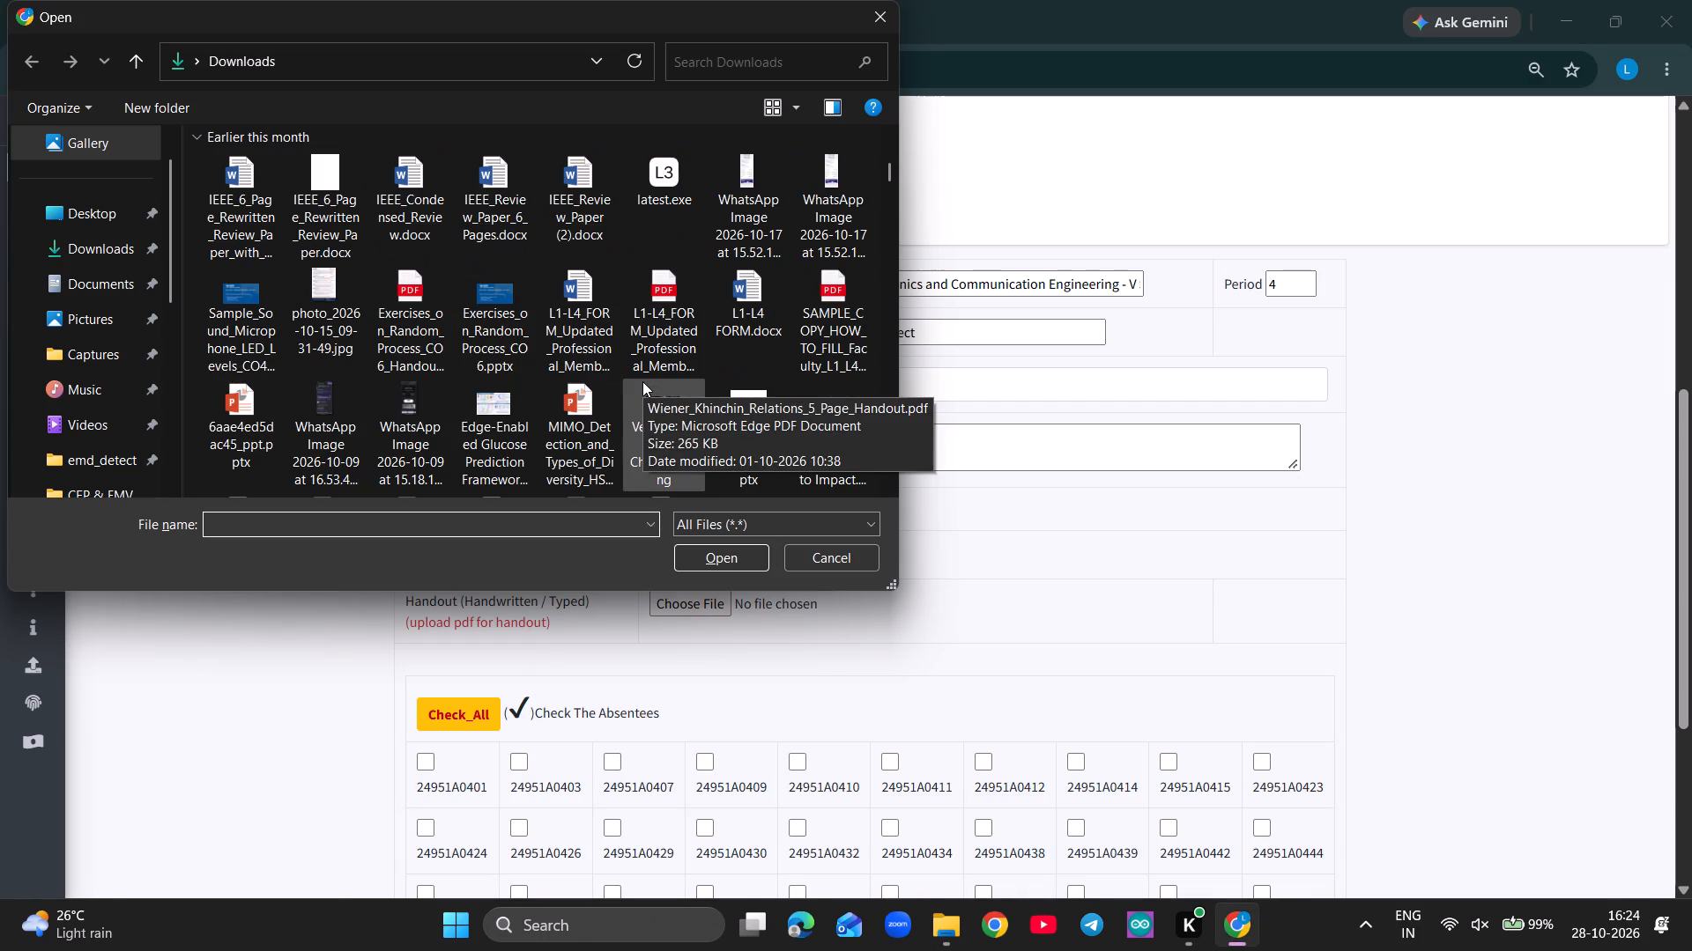
left_click(229, 419)
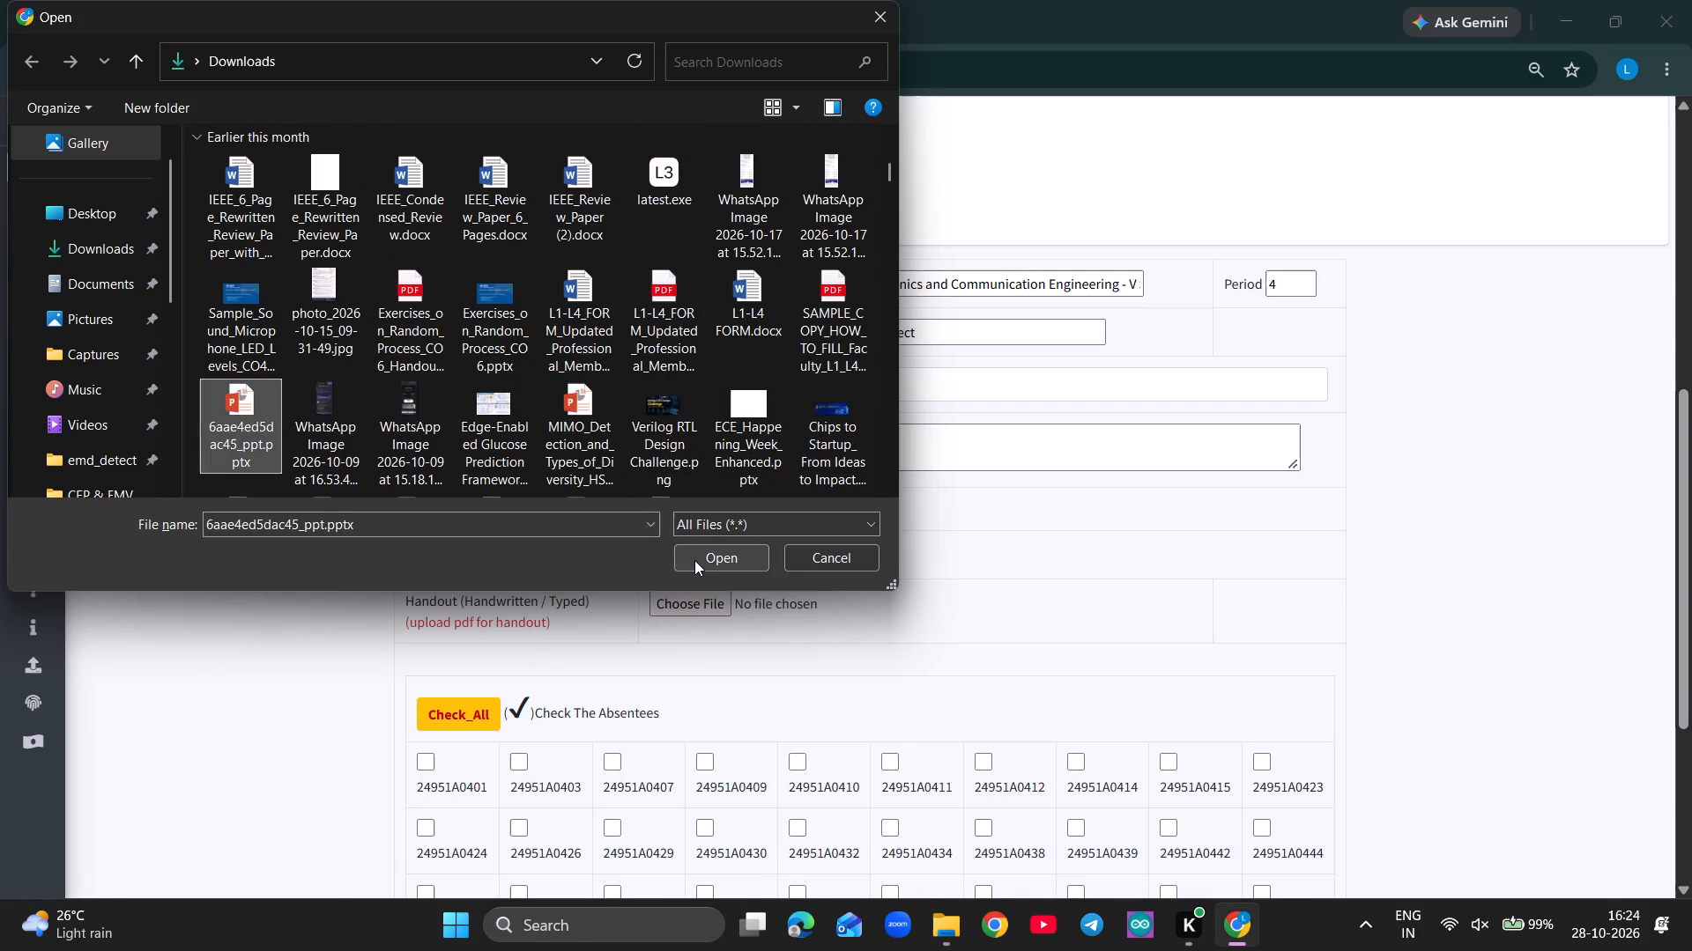
left_click(694, 560)
Attach EDP_handout.pdf from Downloads as the handout for the Engineering Design Project class.
left_click(713, 611)
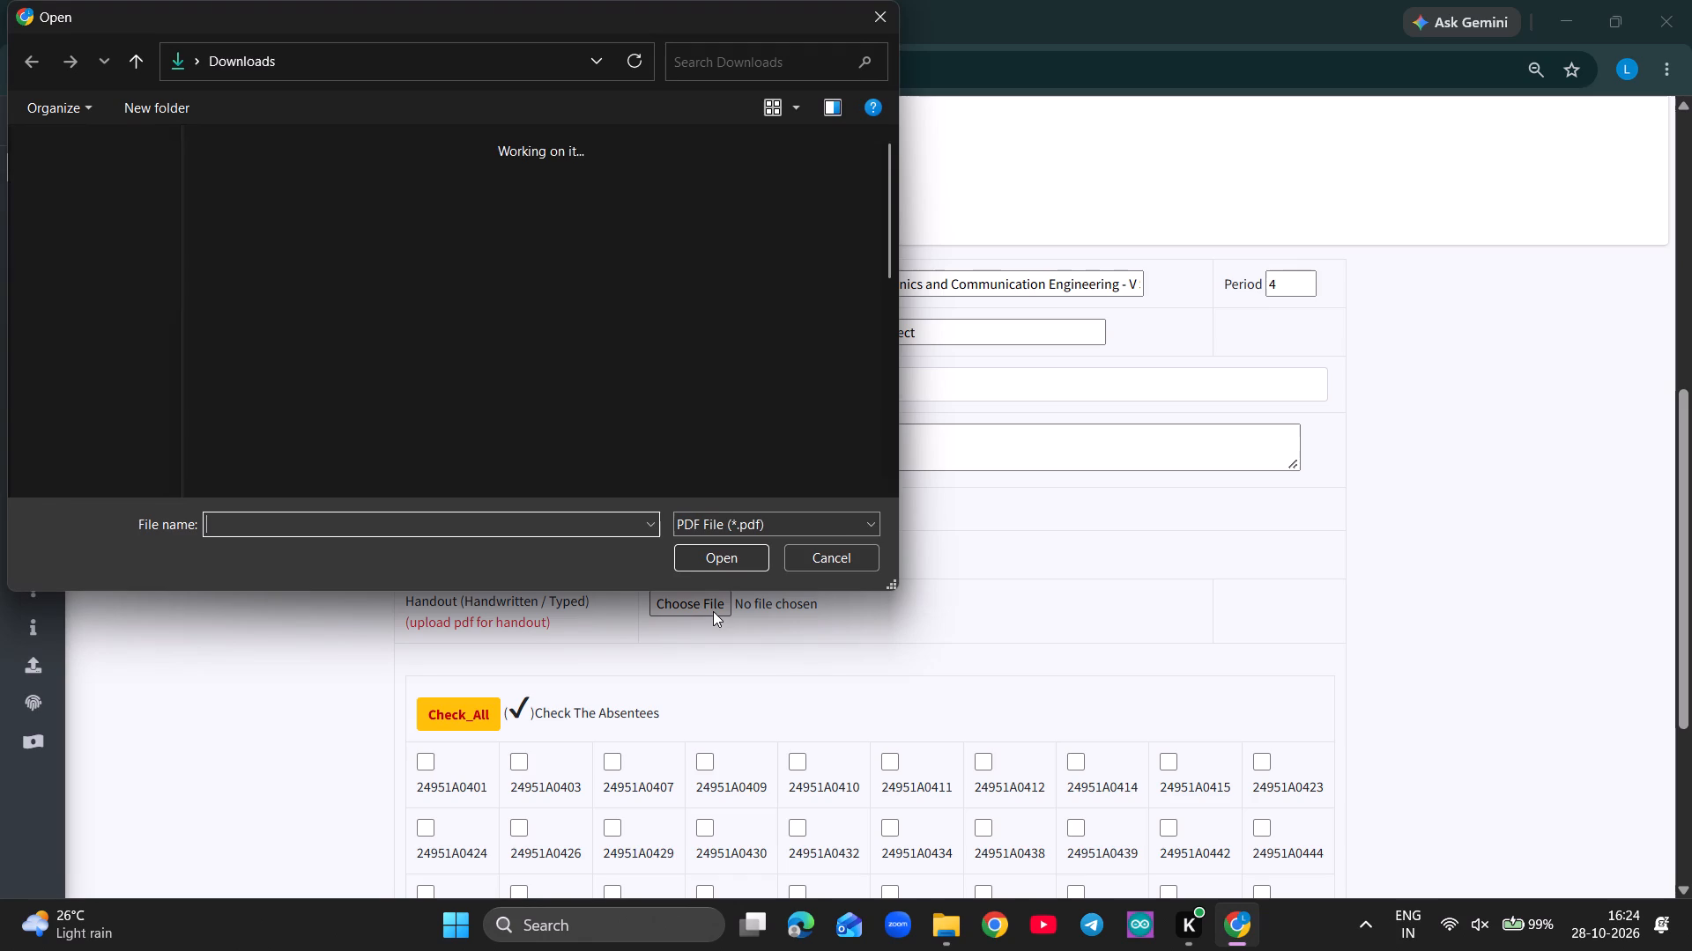
scroll(698, 397, "down", 1)
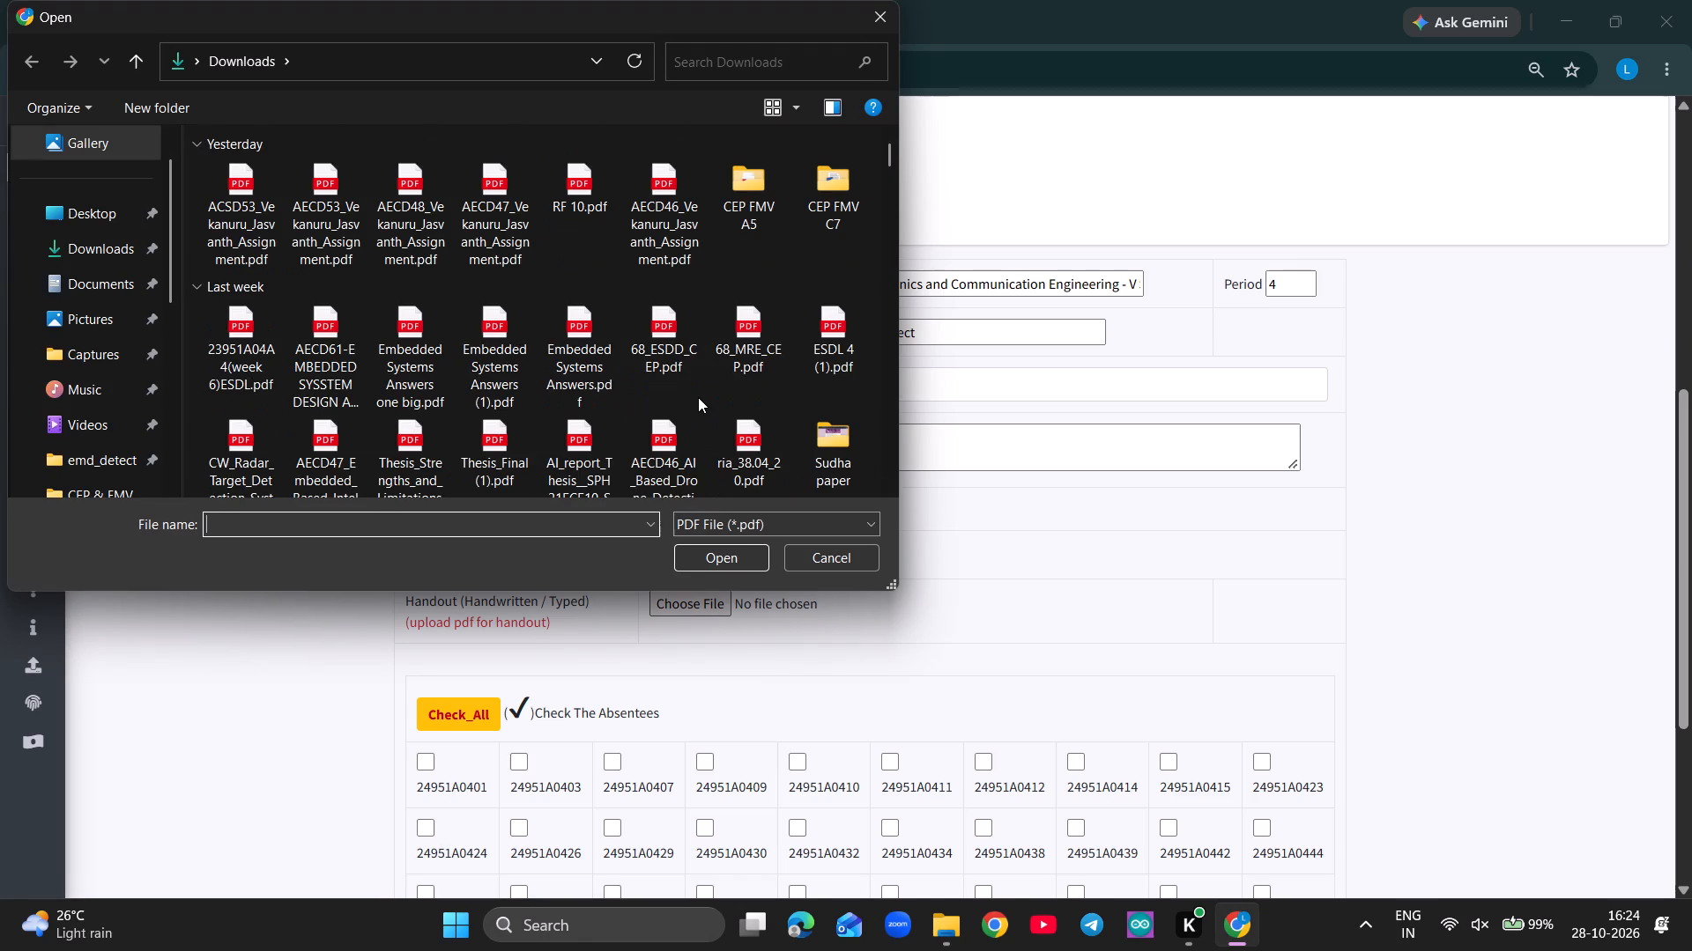
scroll(698, 397, "down", 1)
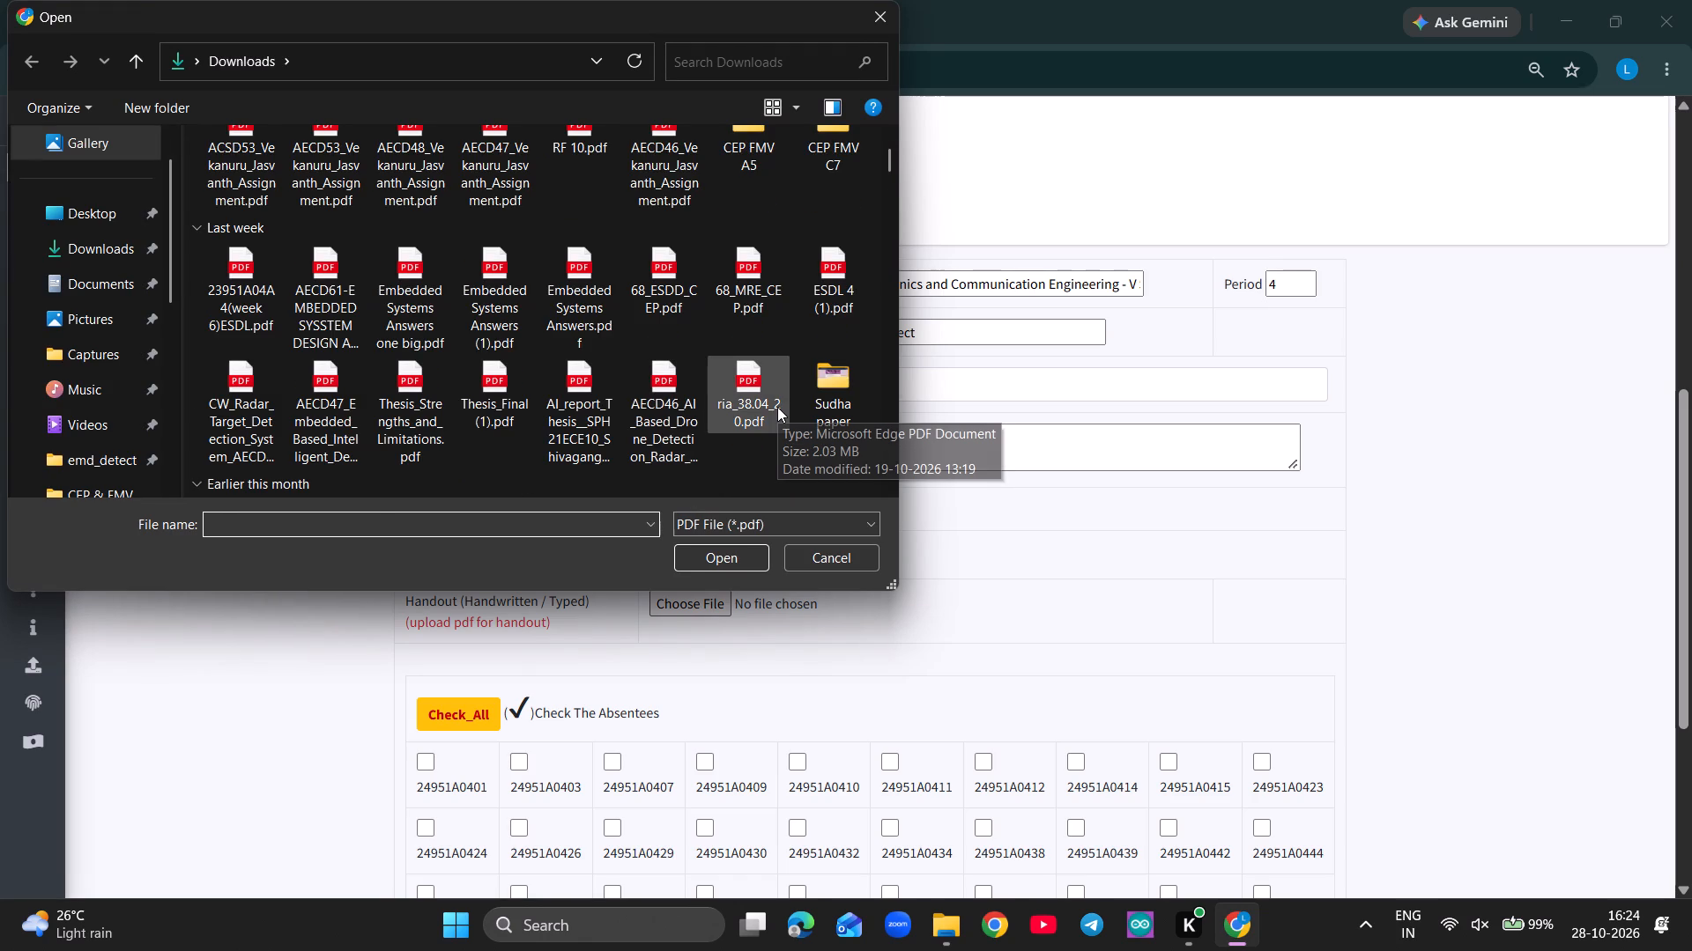
scroll(777, 407, "down", 1)
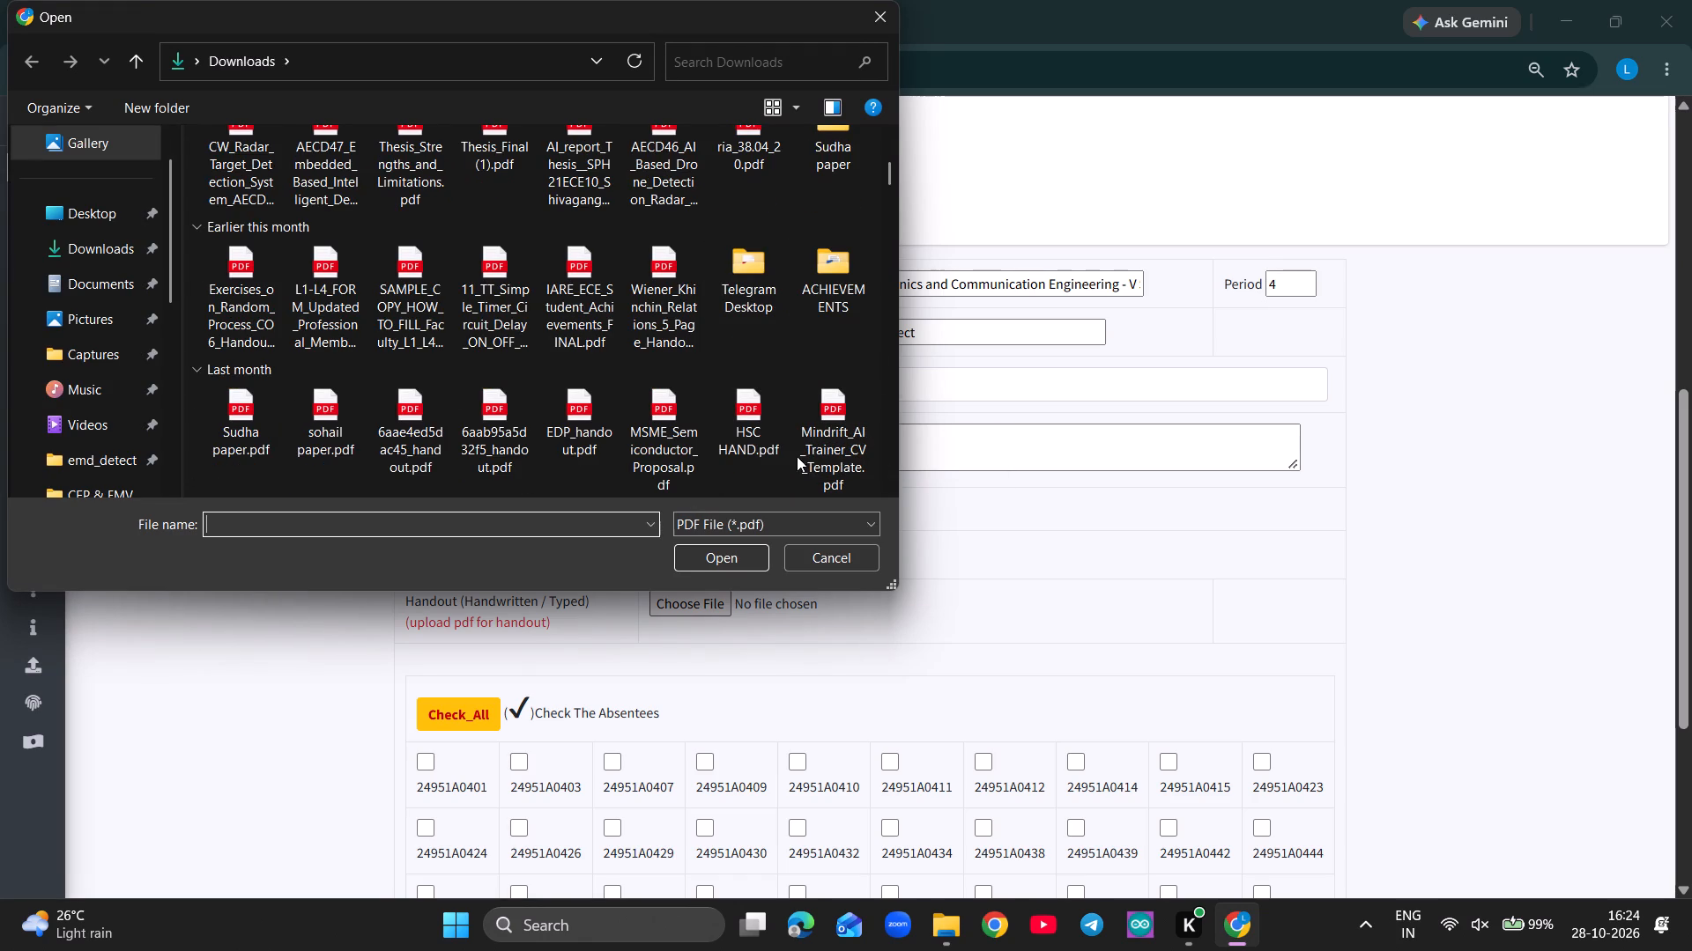
left_click(554, 434)
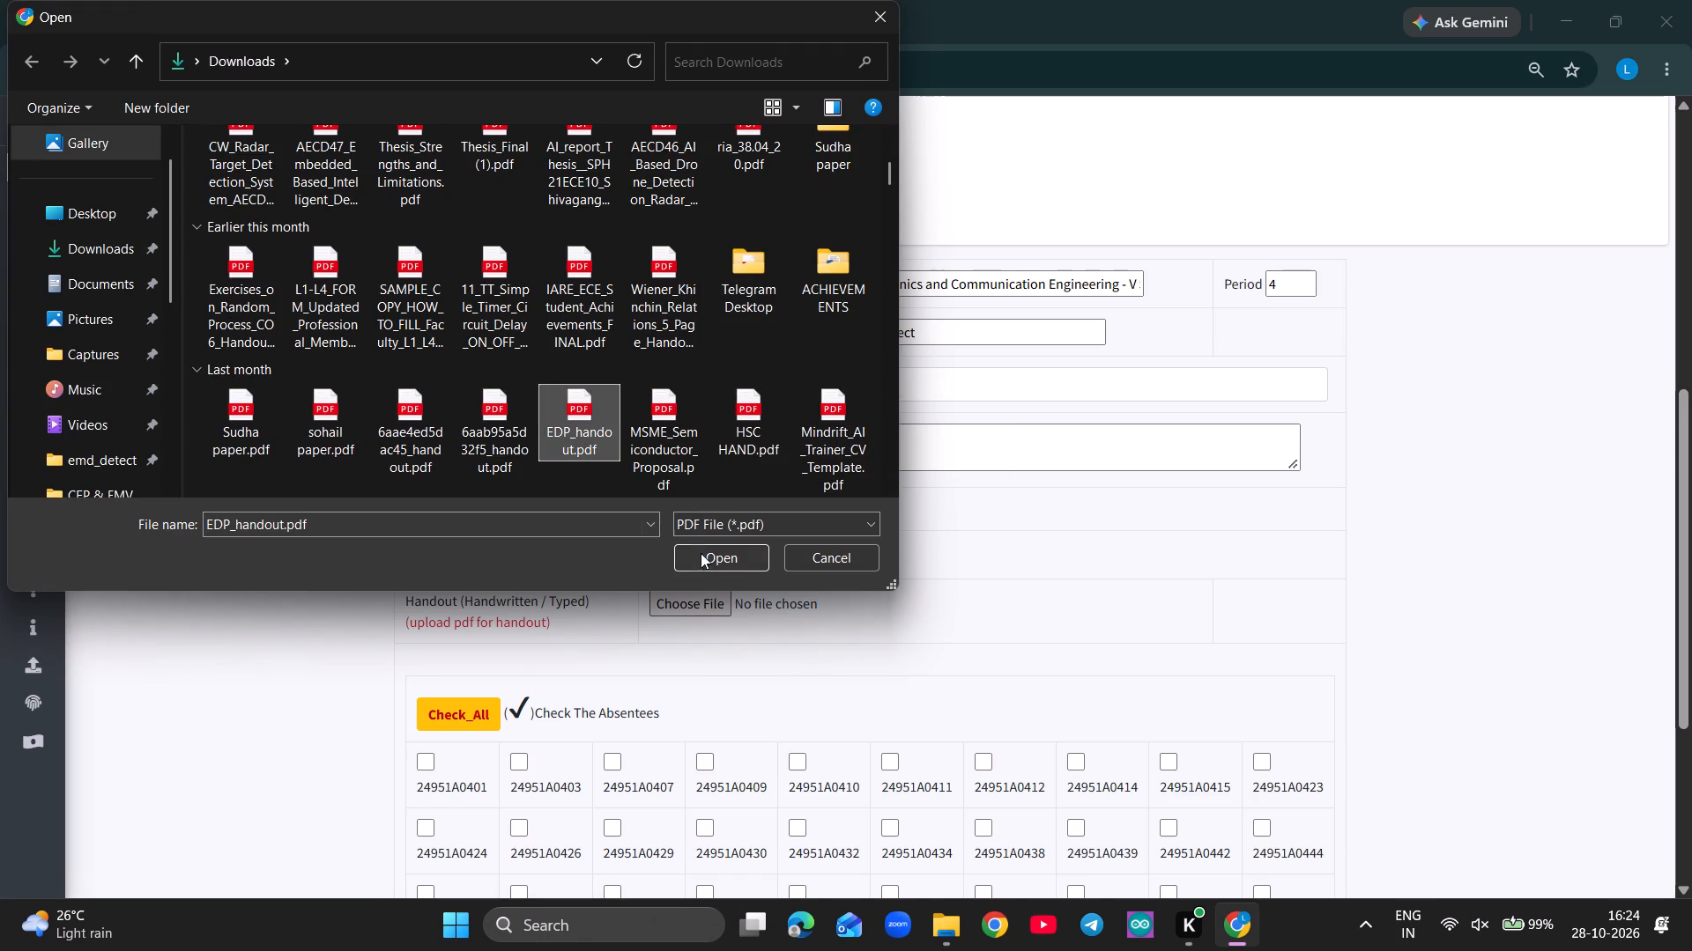
left_click(710, 562)
Submit the Period IV Engineering Design Project diary entry with no absentees marked.
scroll(710, 562, "down", 2)
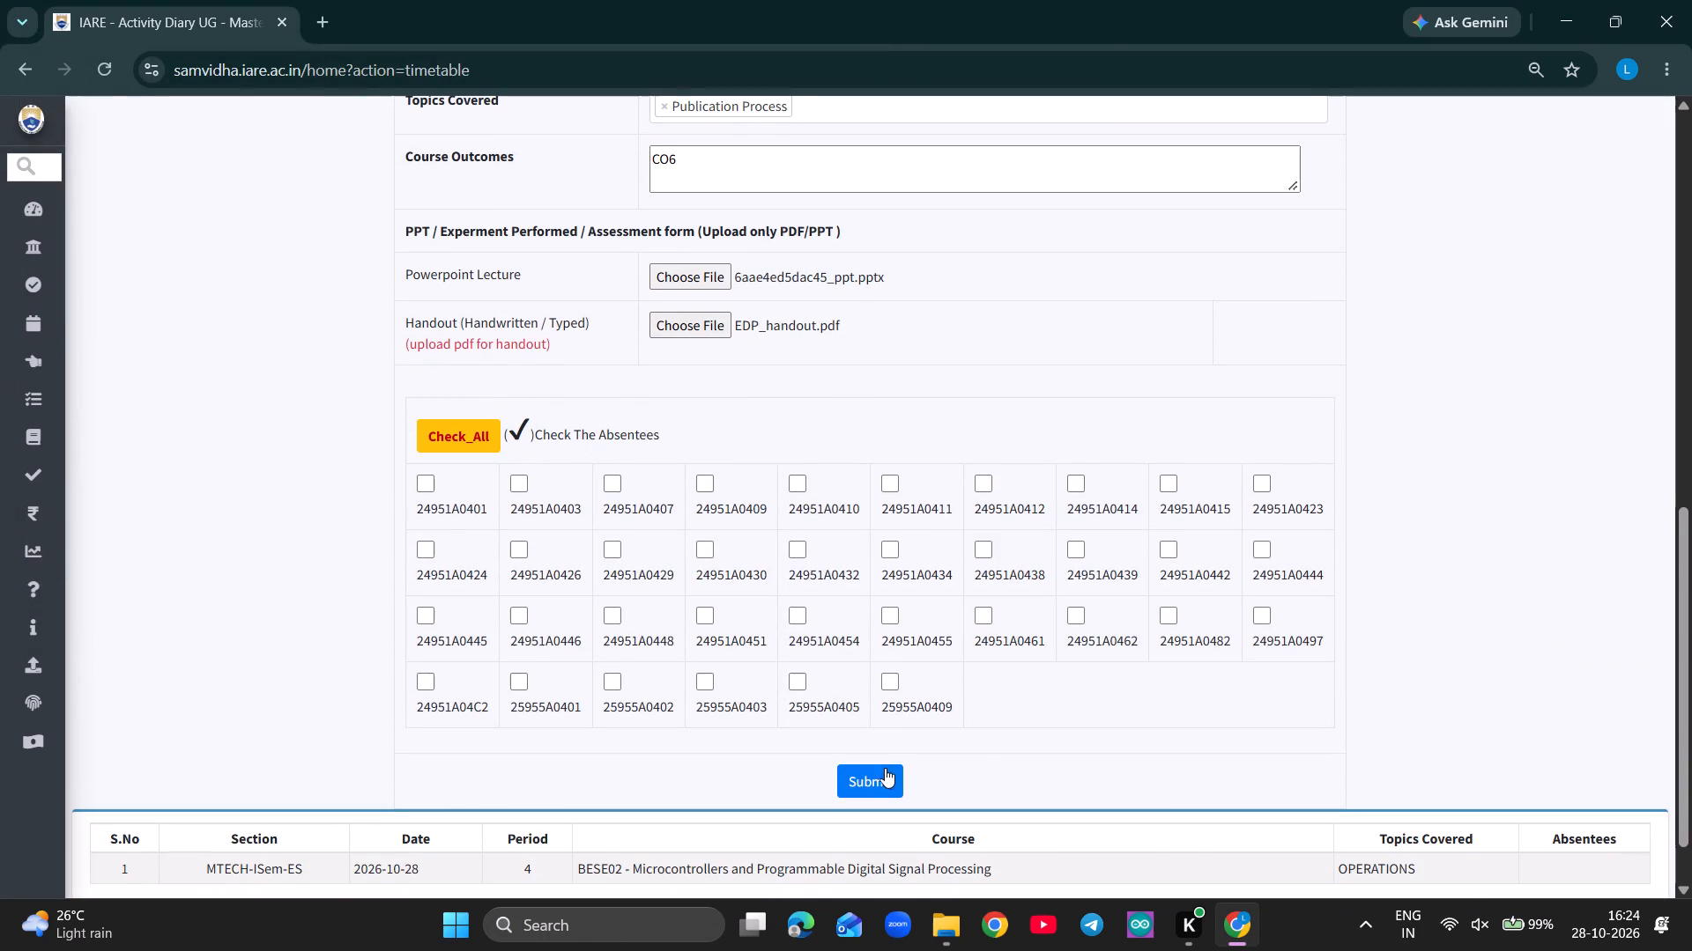
left_click(882, 768)
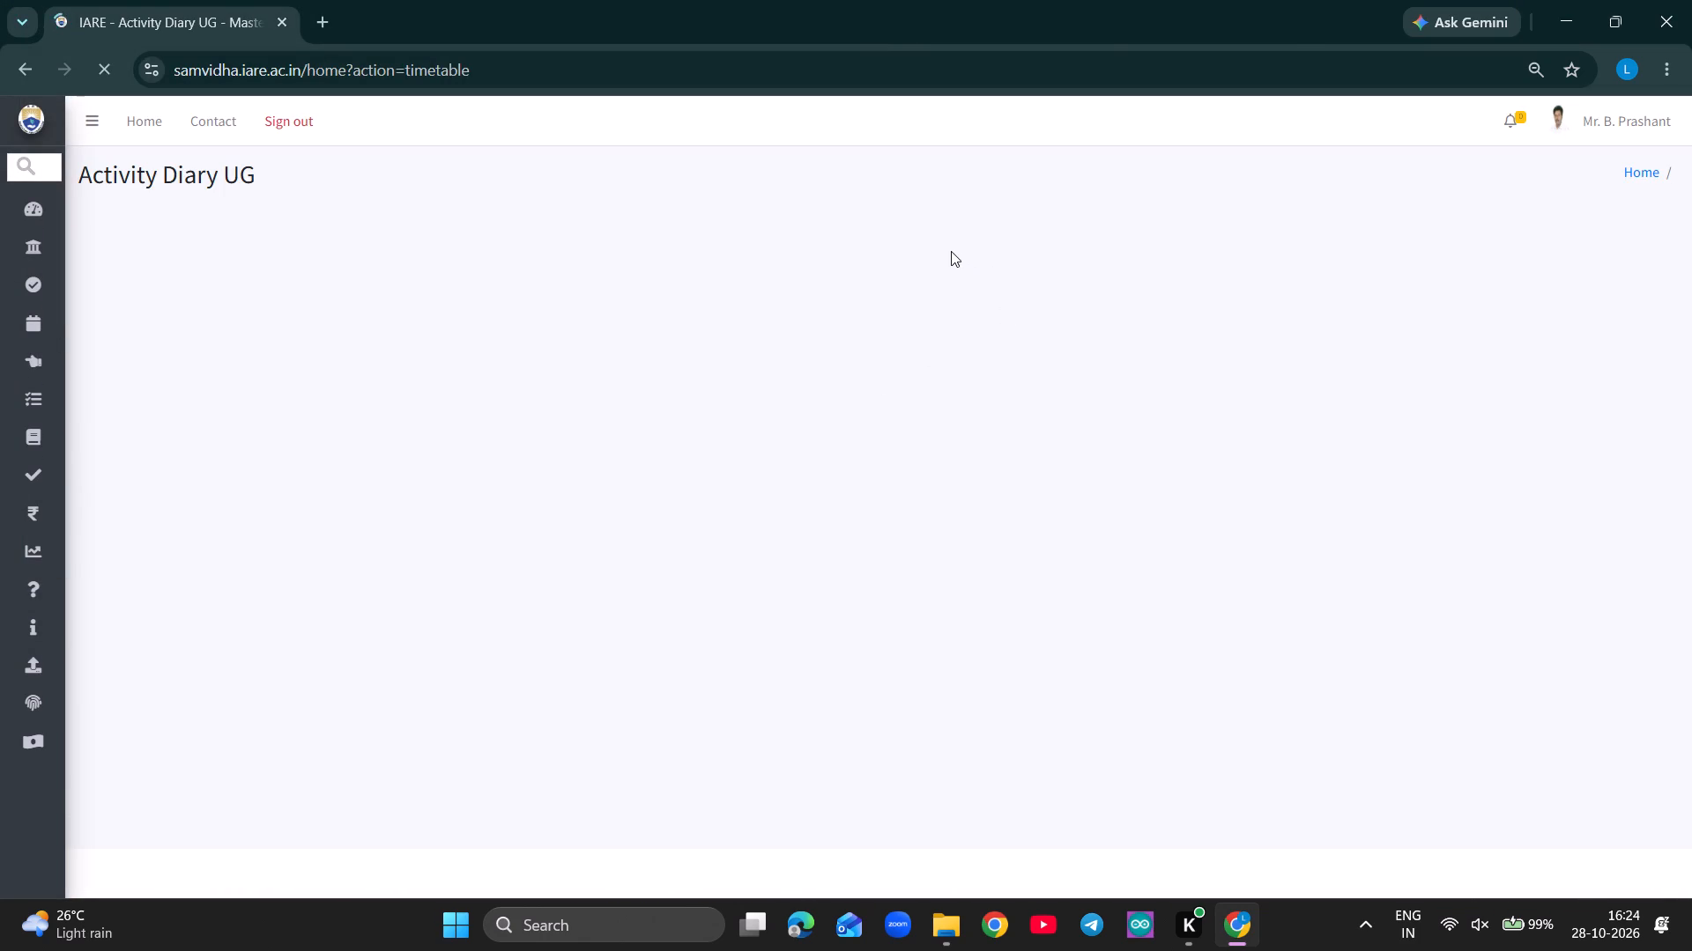
left_click(1023, 219)
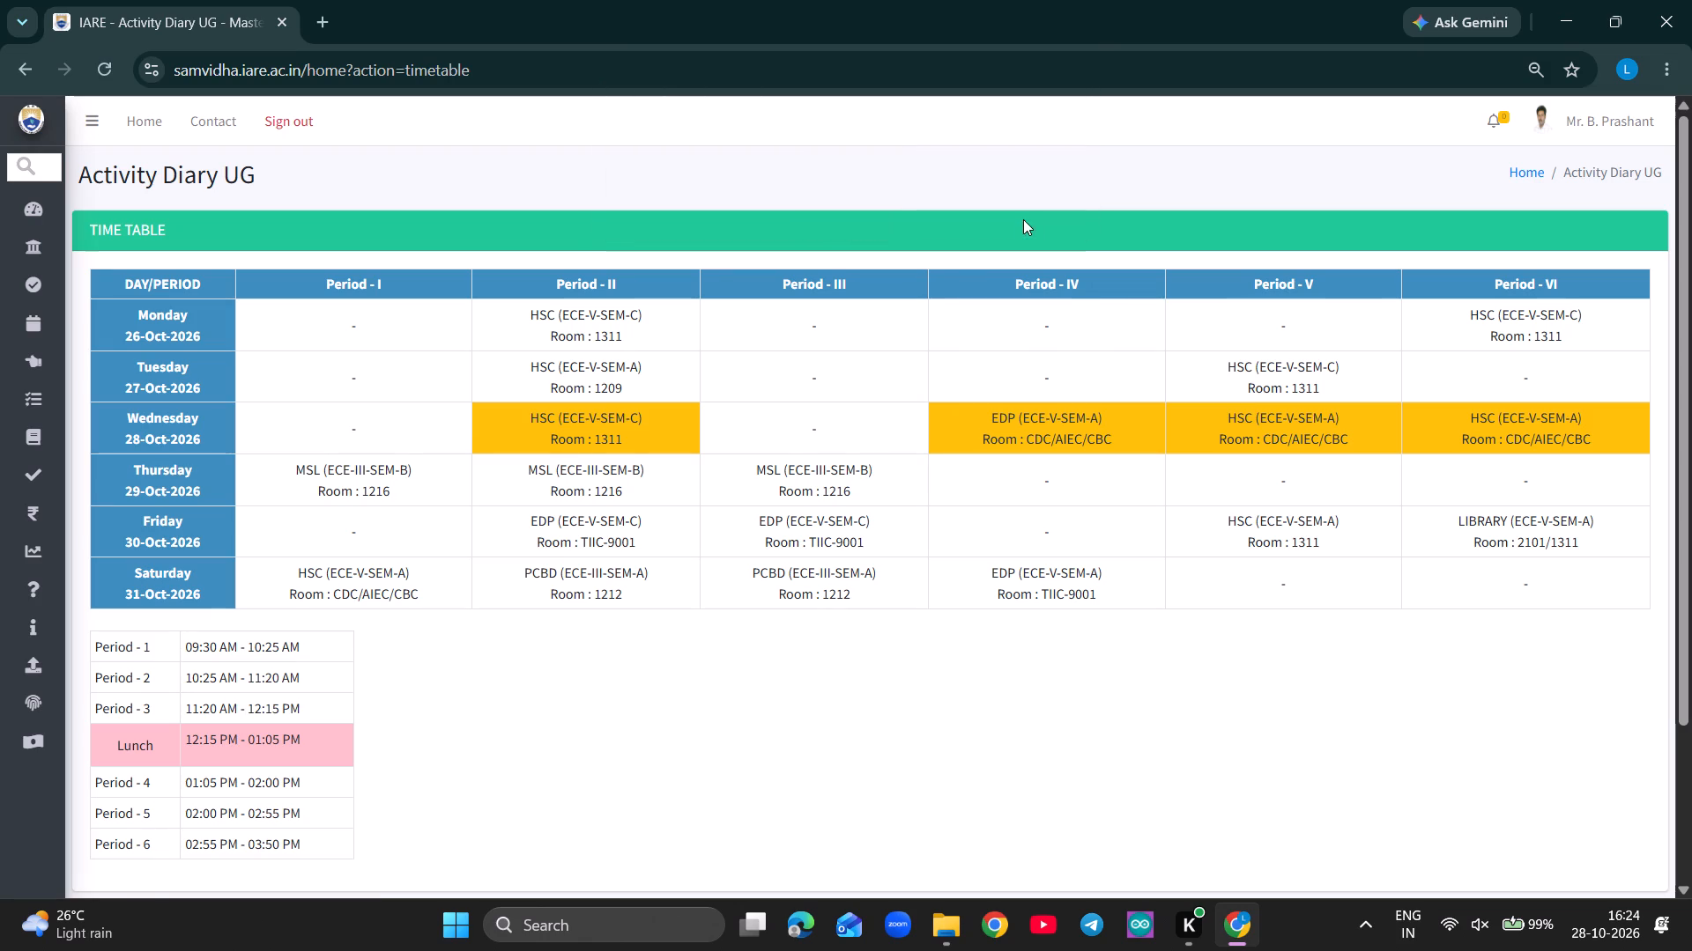
Open the diary entry form for Wednesday's Period V HSC class of ECE-V-SEM-A.
left_click(1258, 435)
scroll(1258, 435, "down", 4)
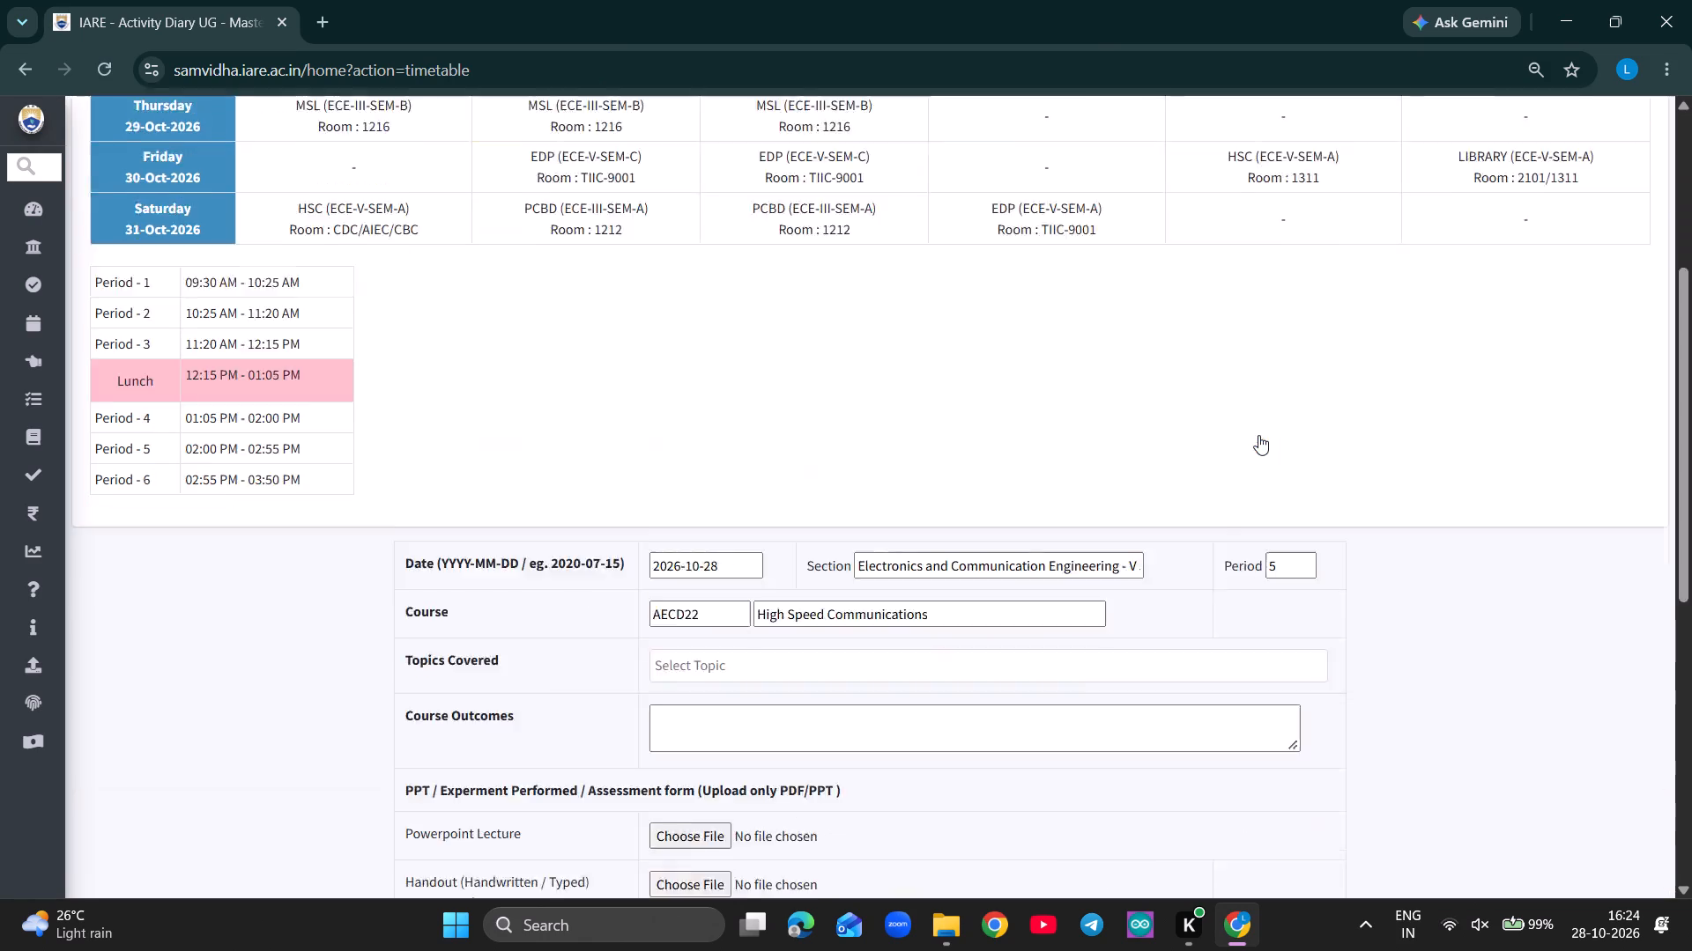
scroll(1258, 435, "down", 3)
scroll(887, 384, "up", 1)
Select 15.3 Random Equalization as the topic covered for the High Speed Communications class.
left_click(804, 265)
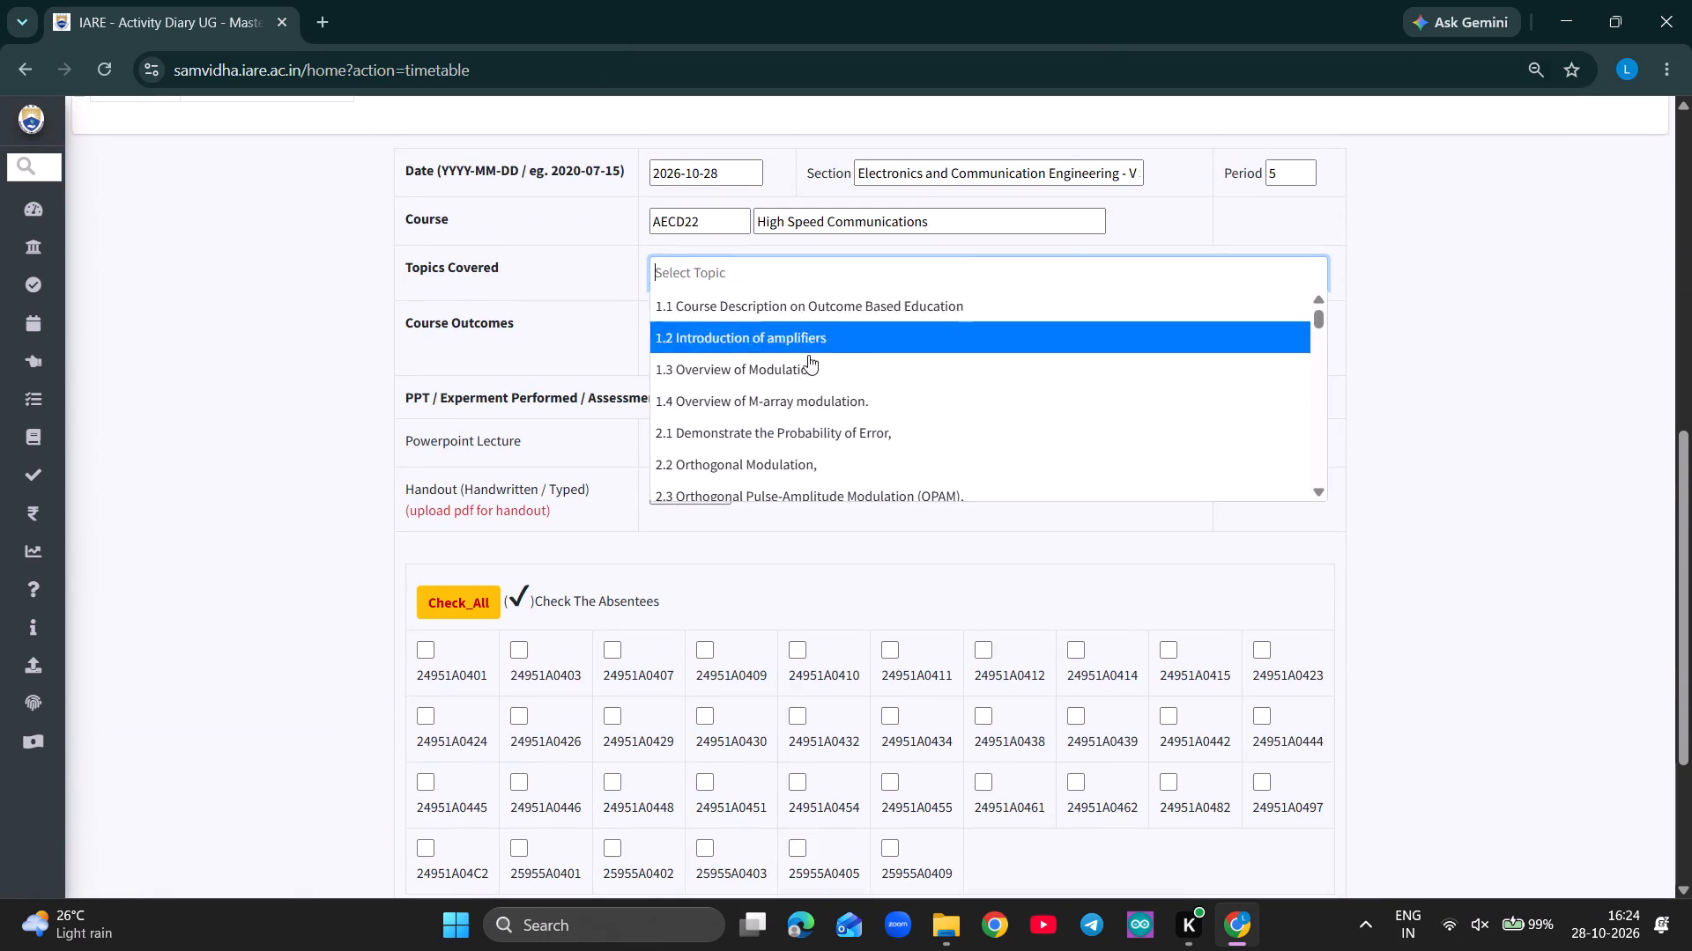
scroll(828, 412, "down", 7)
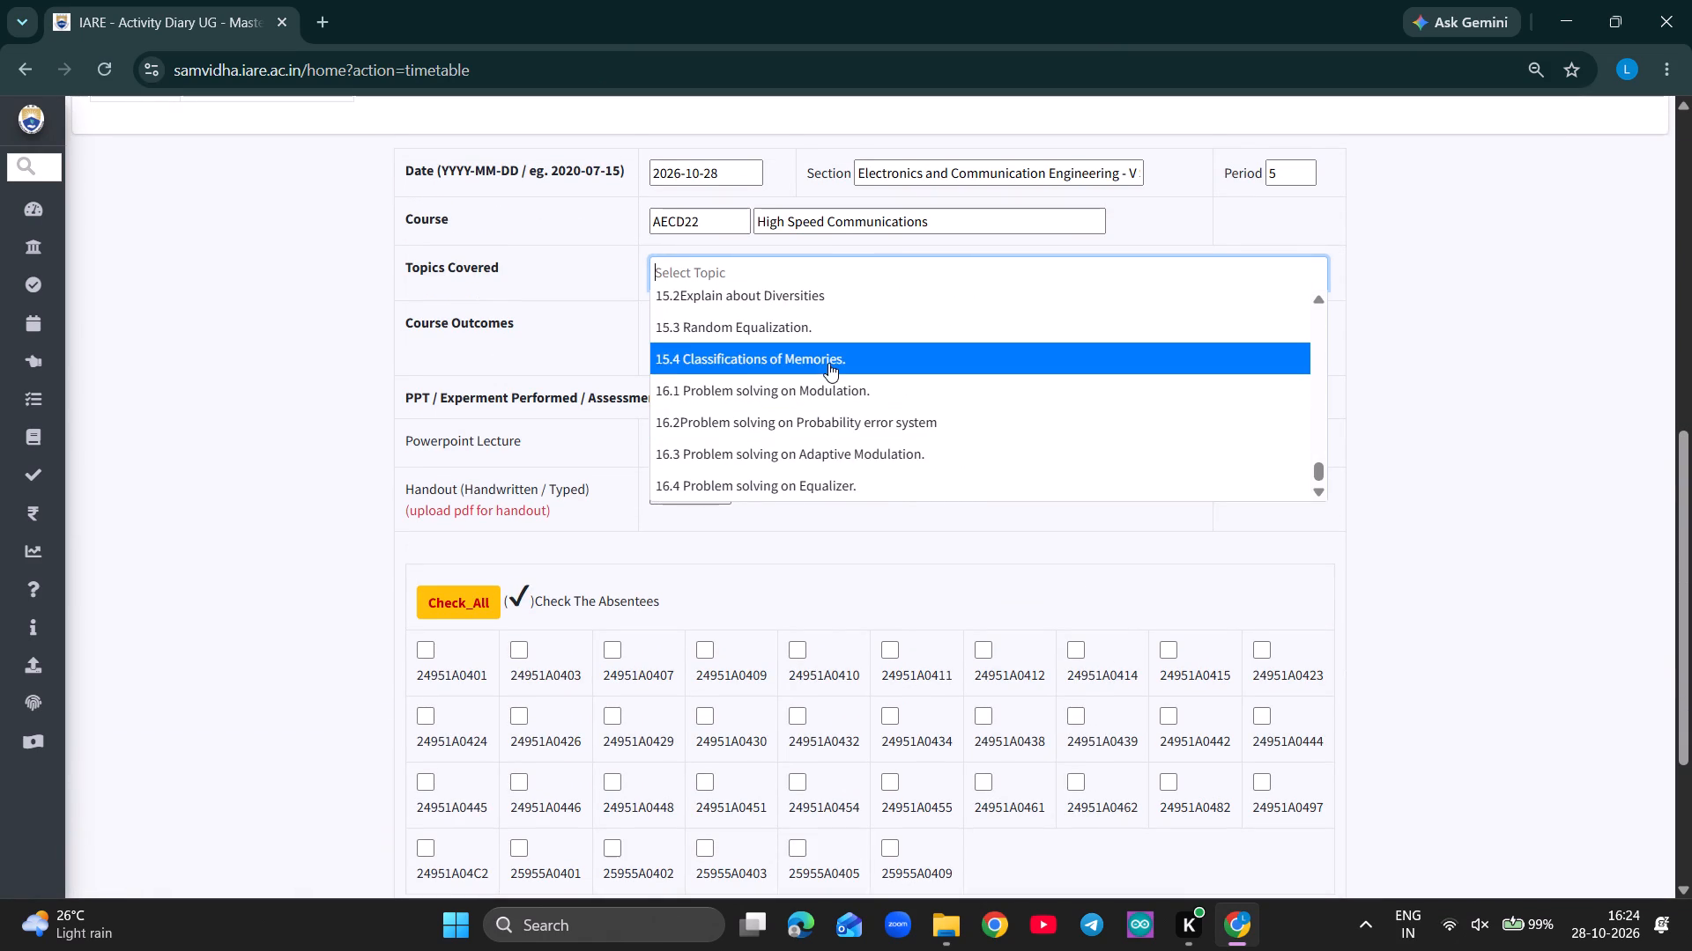
left_click(830, 338)
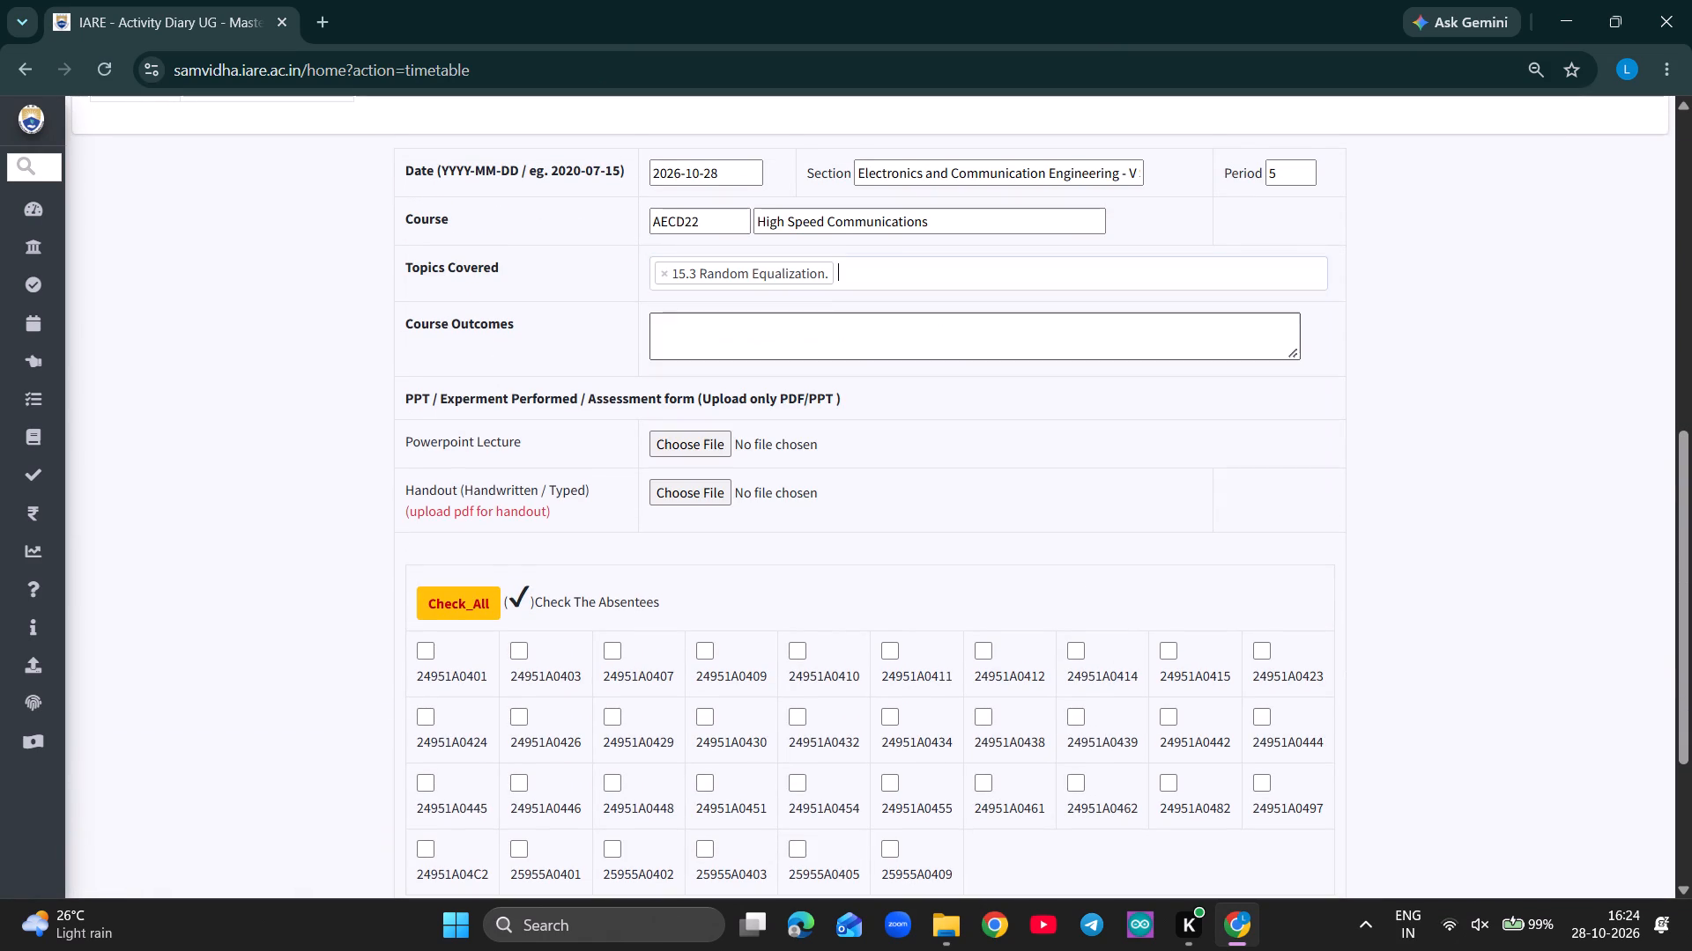
Enter CO6 as the course outcome for the Period V High Speed Communications class.
left_click(781, 333)
type("CO")
key("6")
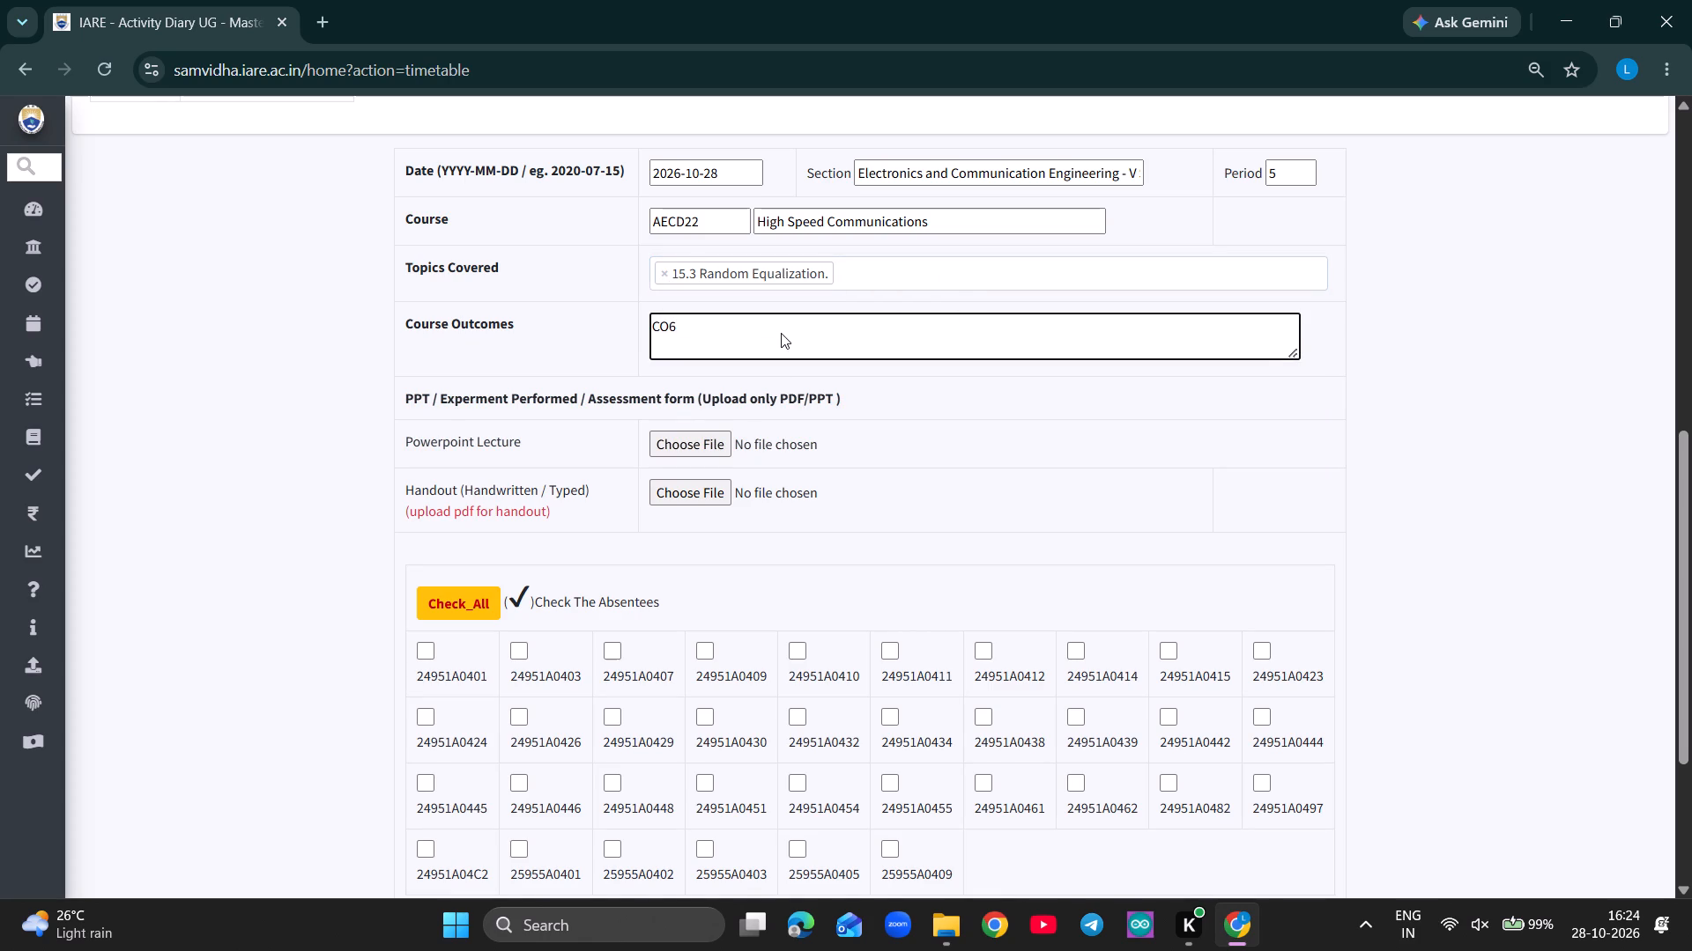
Attach Permissions_and_Bit_Band_Operations_Microcontrollers_DSP.pptx from Downloads as the PowerPoint lecture for the High Speed Communications class.
left_click(720, 439)
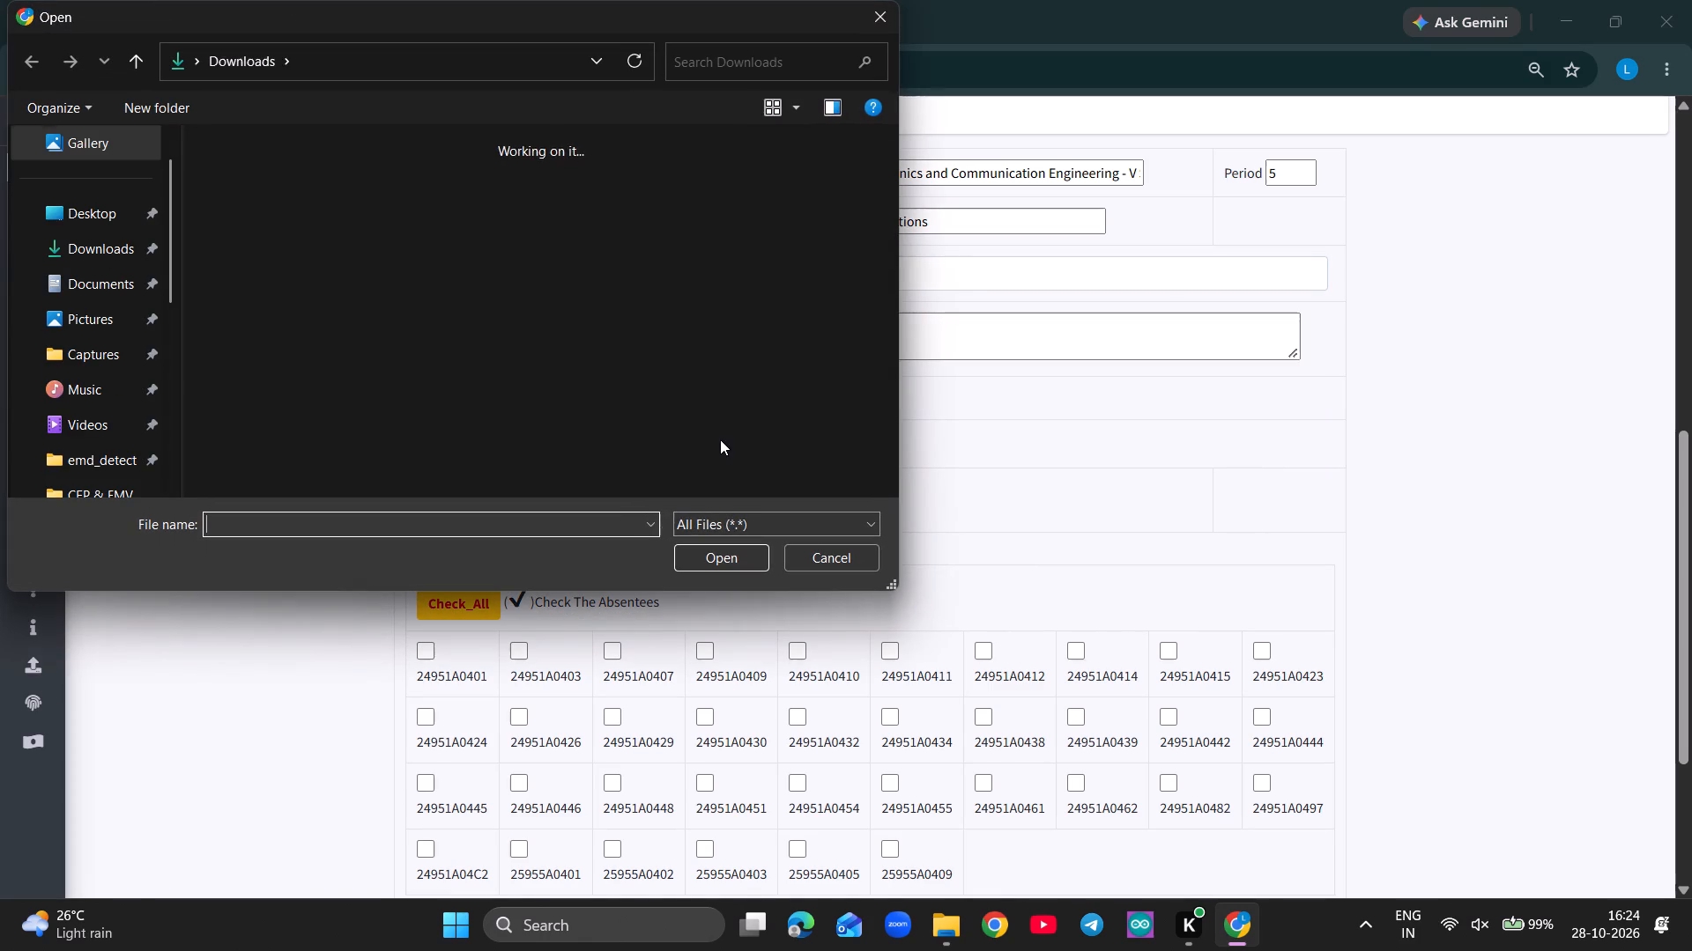
scroll(532, 378, "down", 1)
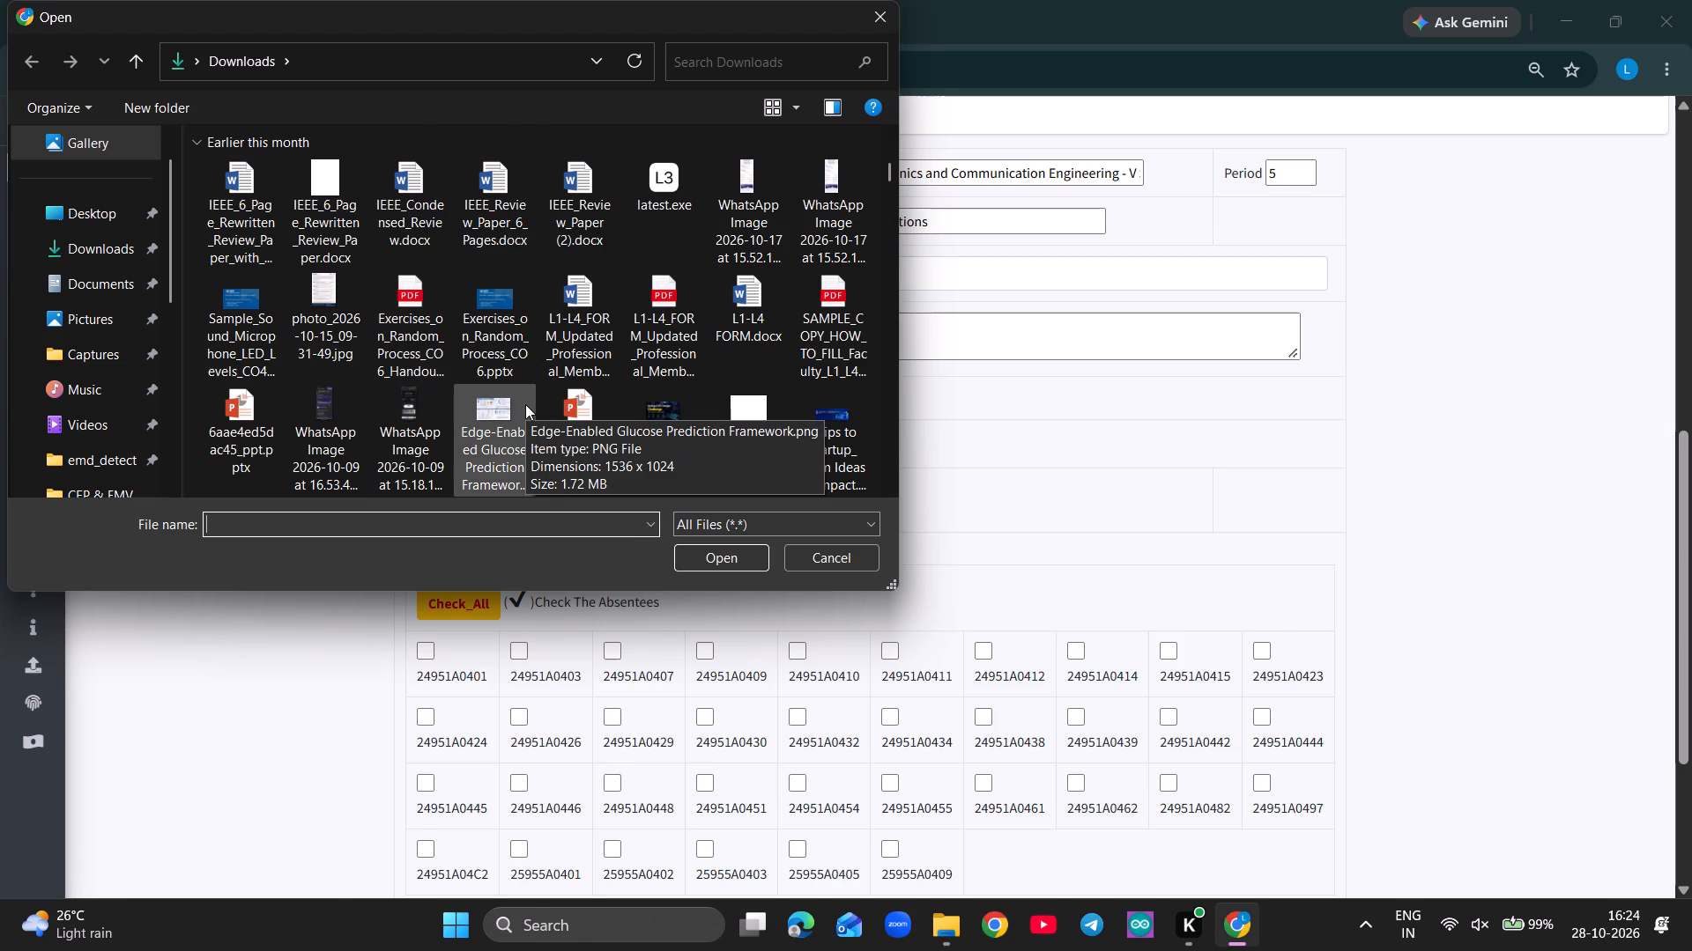
scroll(847, 436, "down", 1)
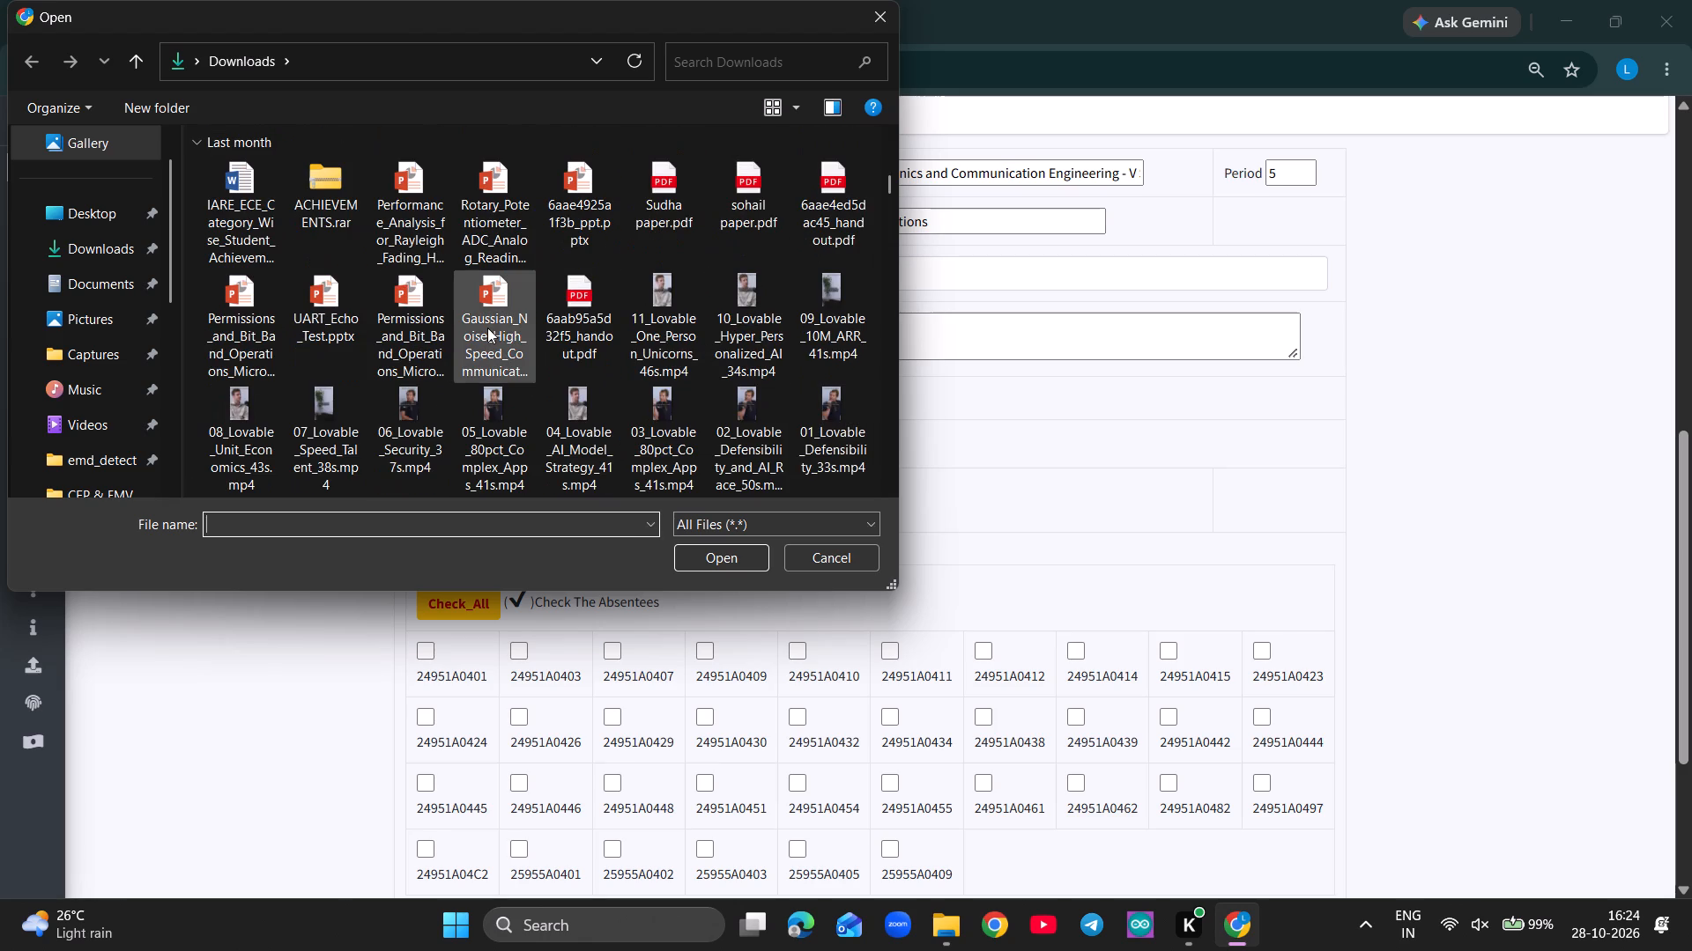
left_click(401, 338)
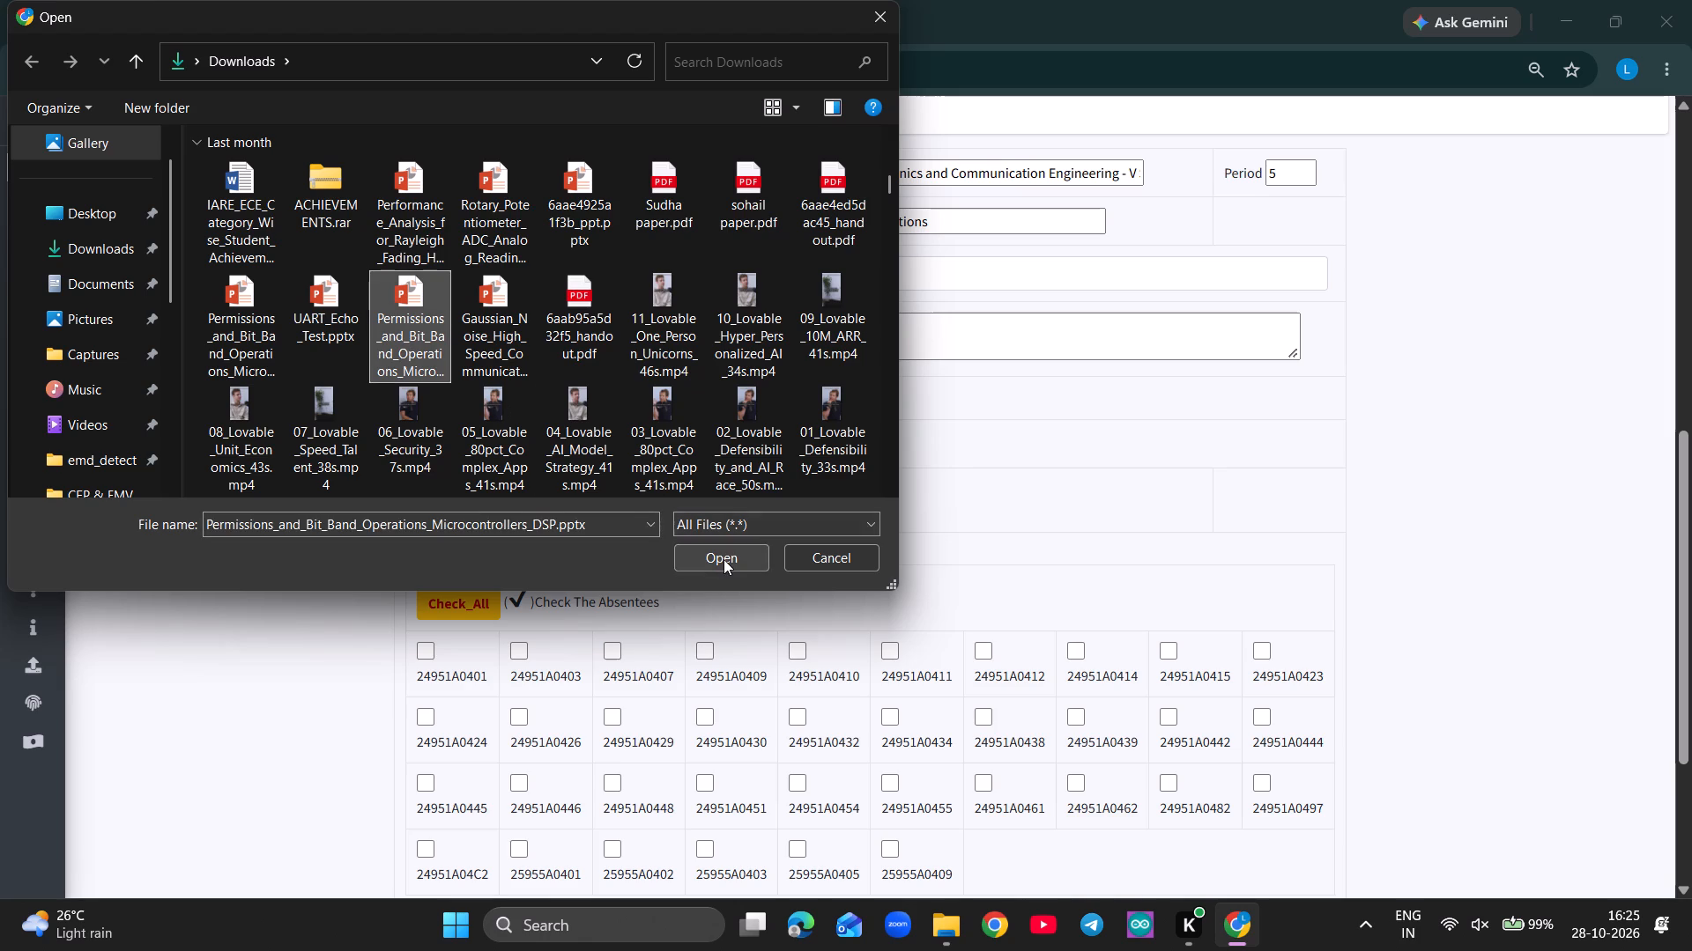
left_click(724, 559)
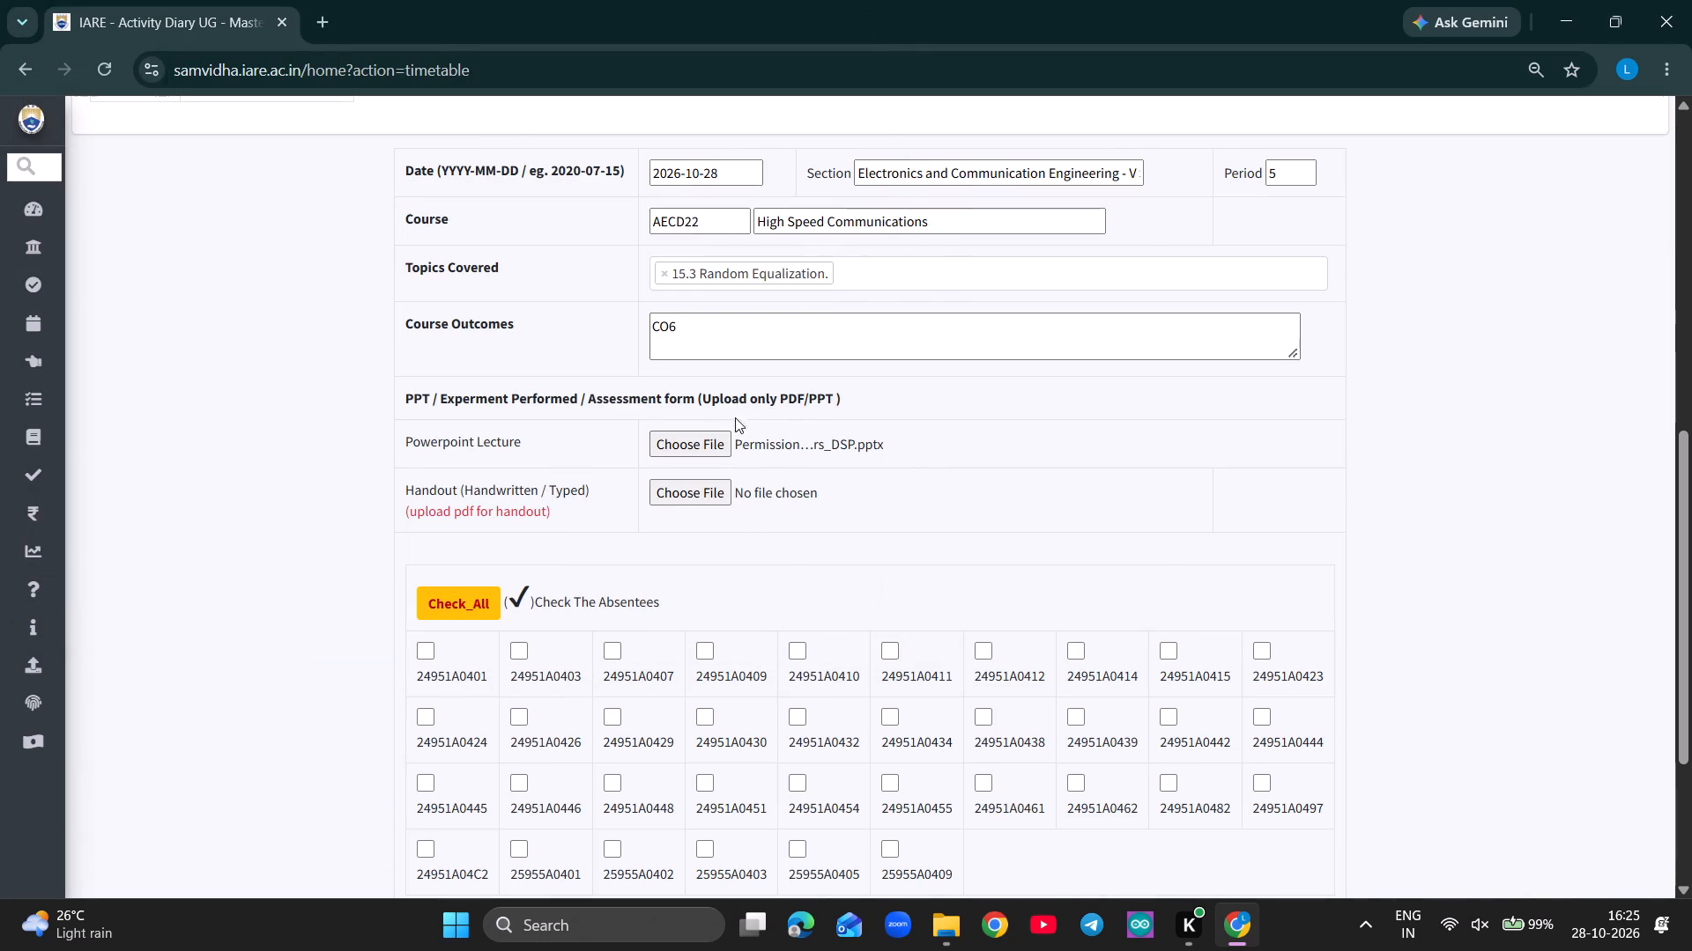
Replace the High Speed Communications PowerPoint lecture with Gaussian_Noise_High_Speed_Communications.pptx from Downloads.
left_click(708, 454)
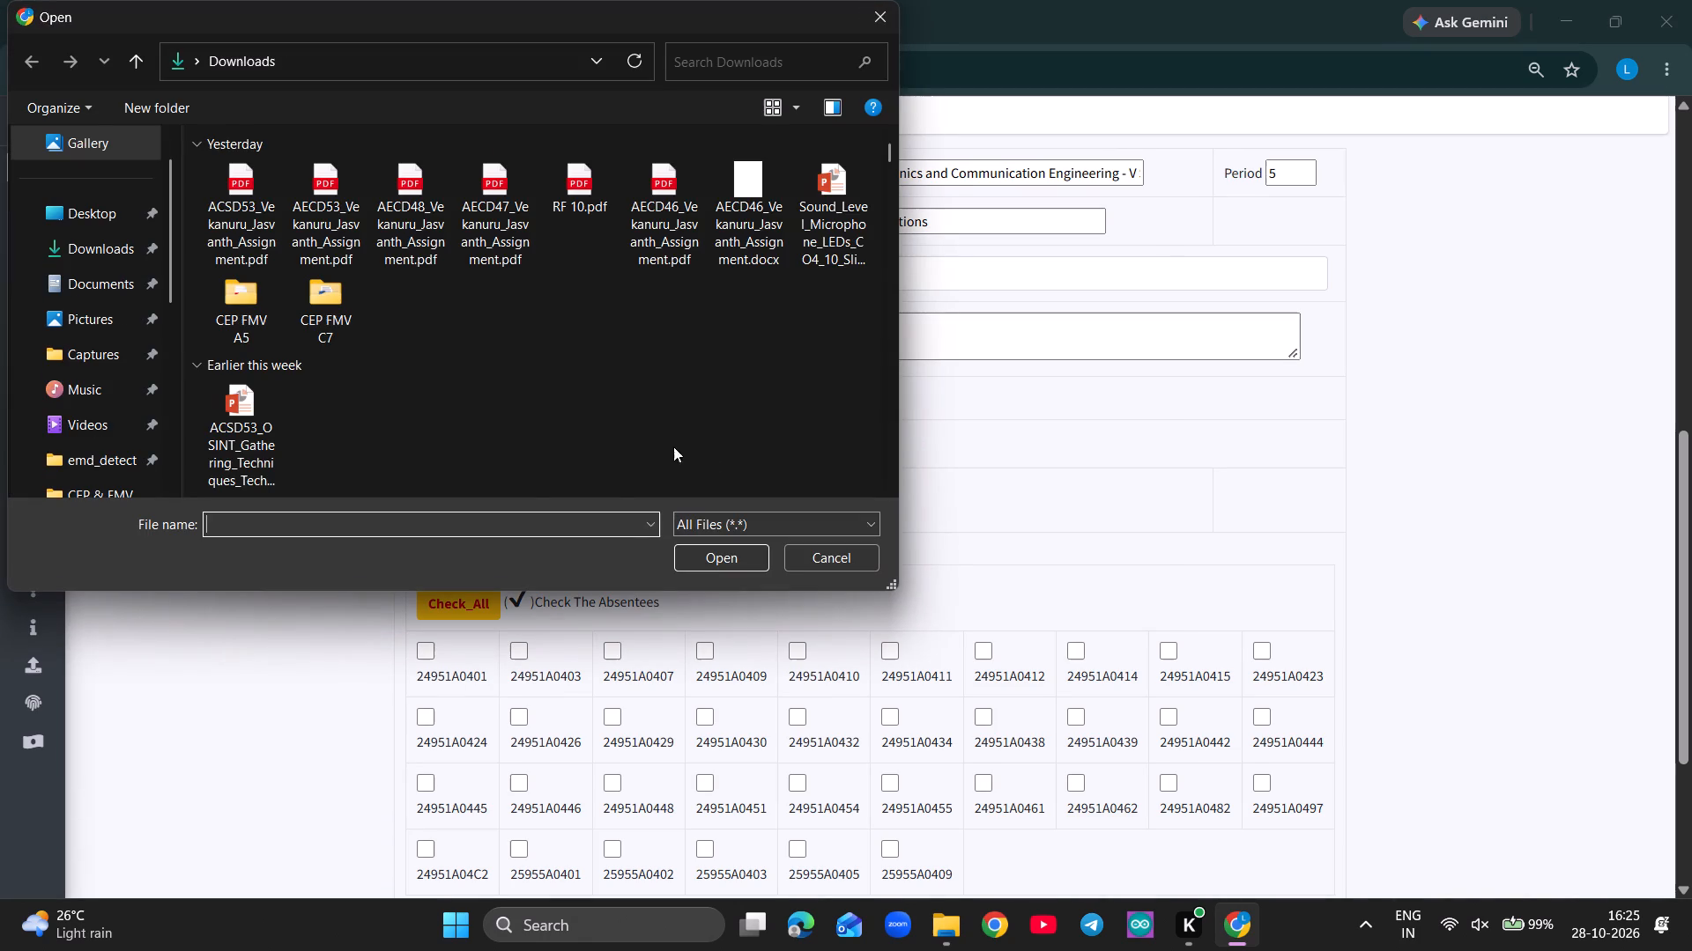
scroll(591, 400, "down", 2)
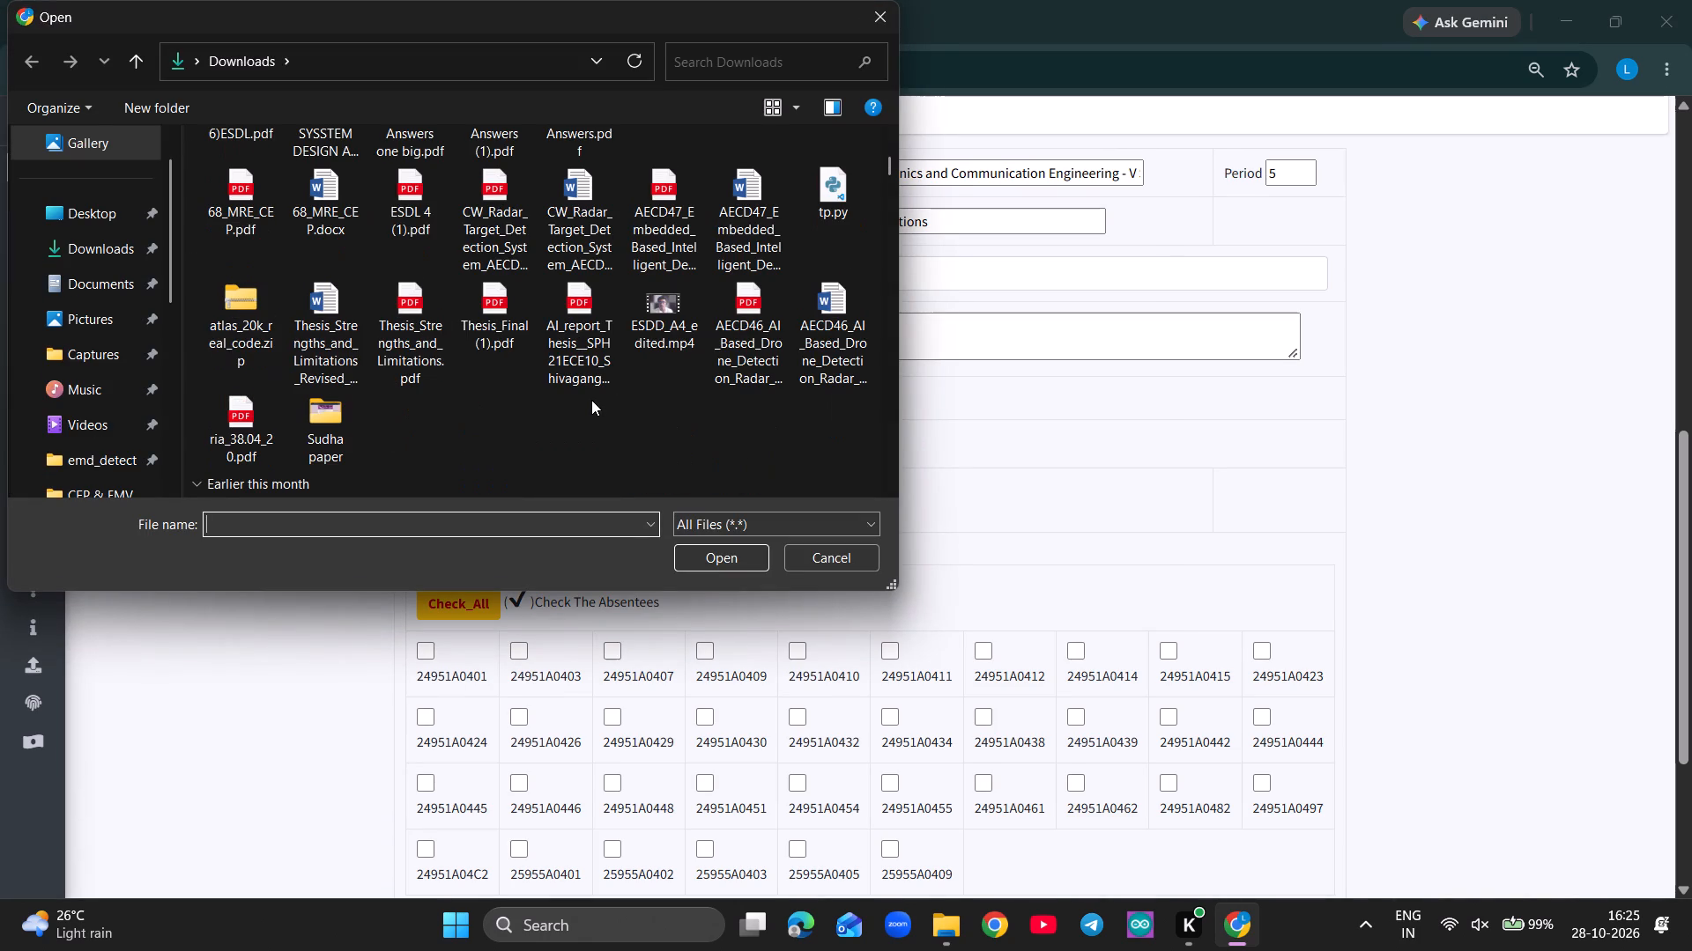
scroll(591, 400, "down", 2)
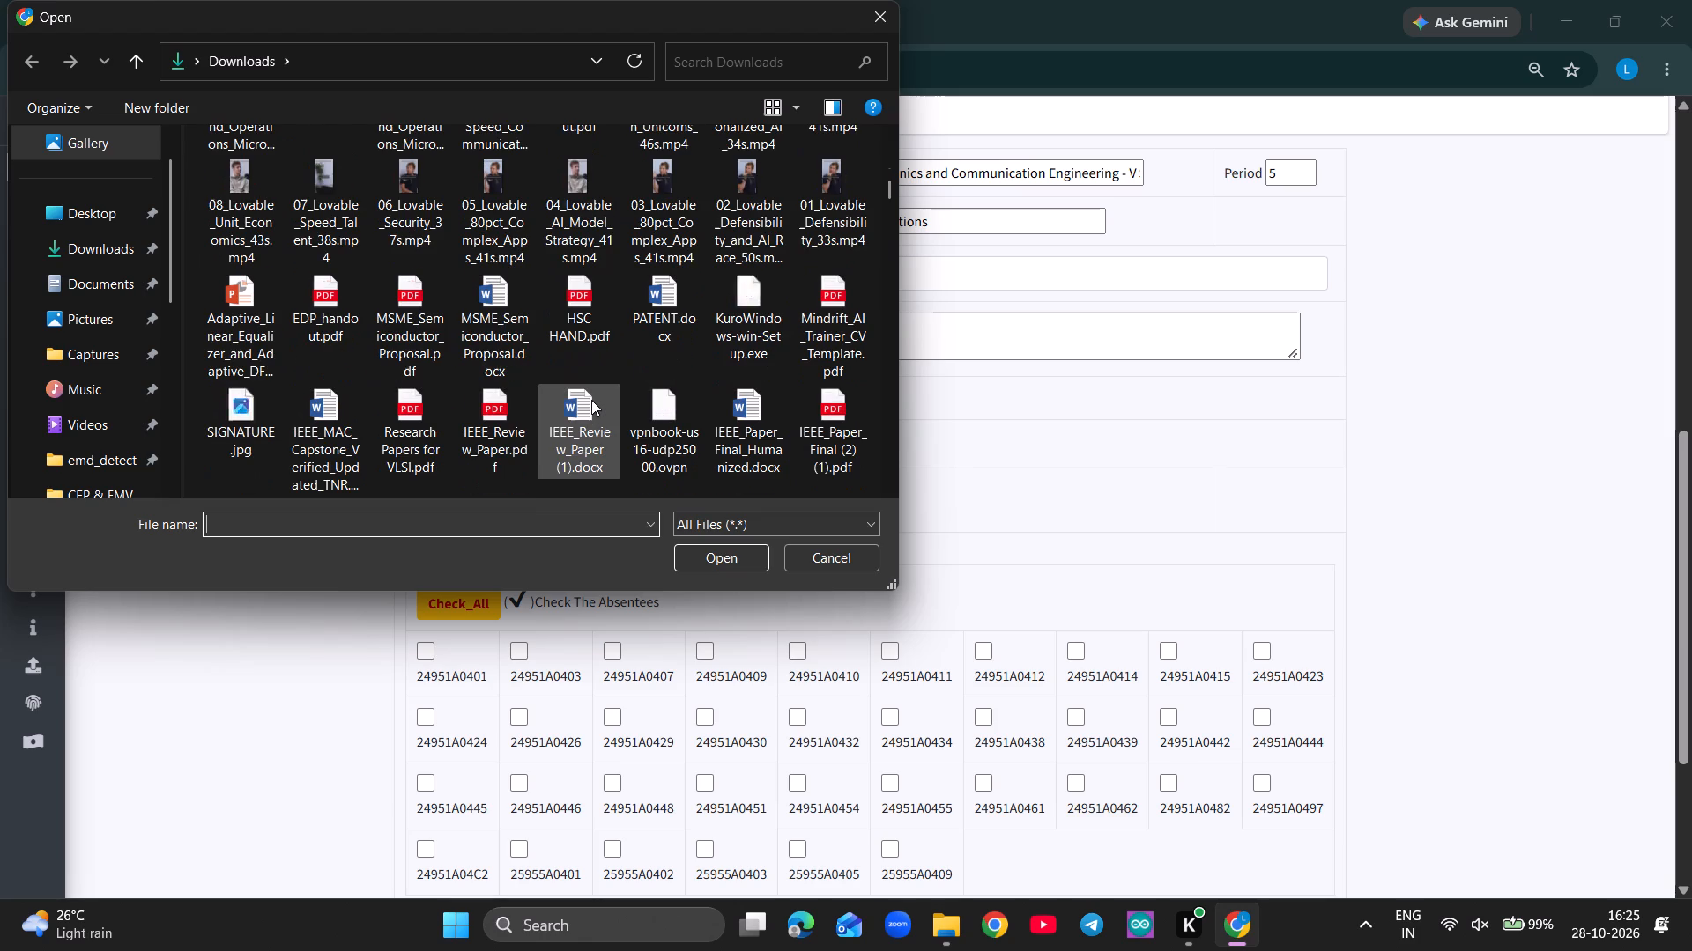
scroll(591, 400, "down", 1)
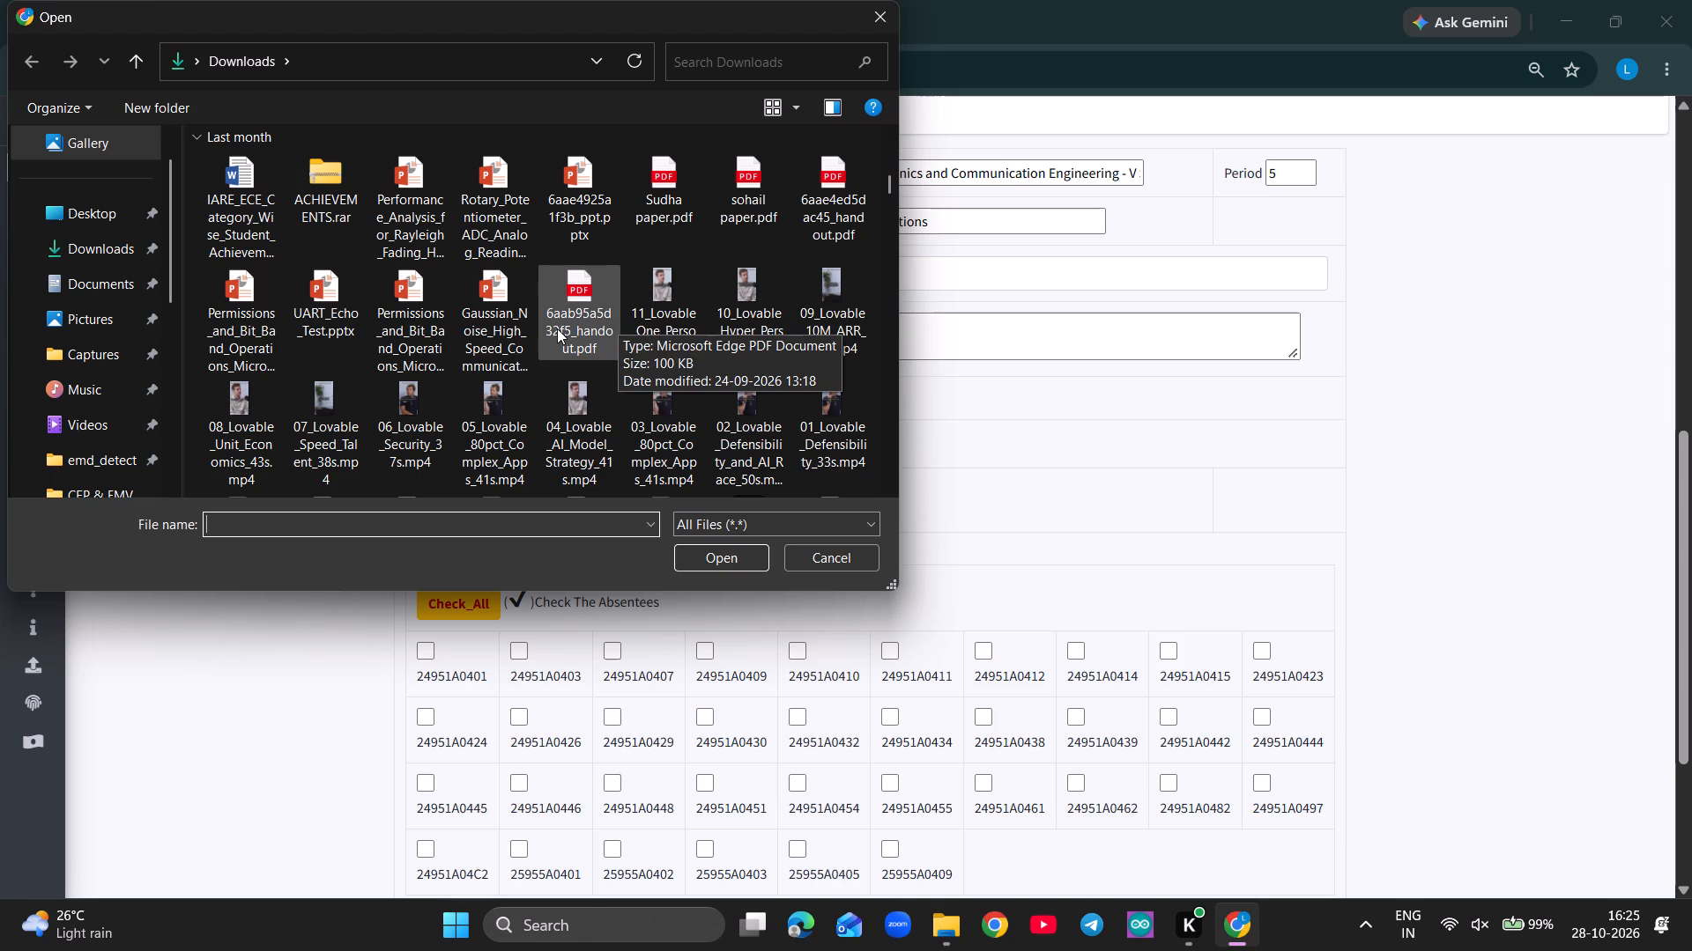
left_click(489, 315)
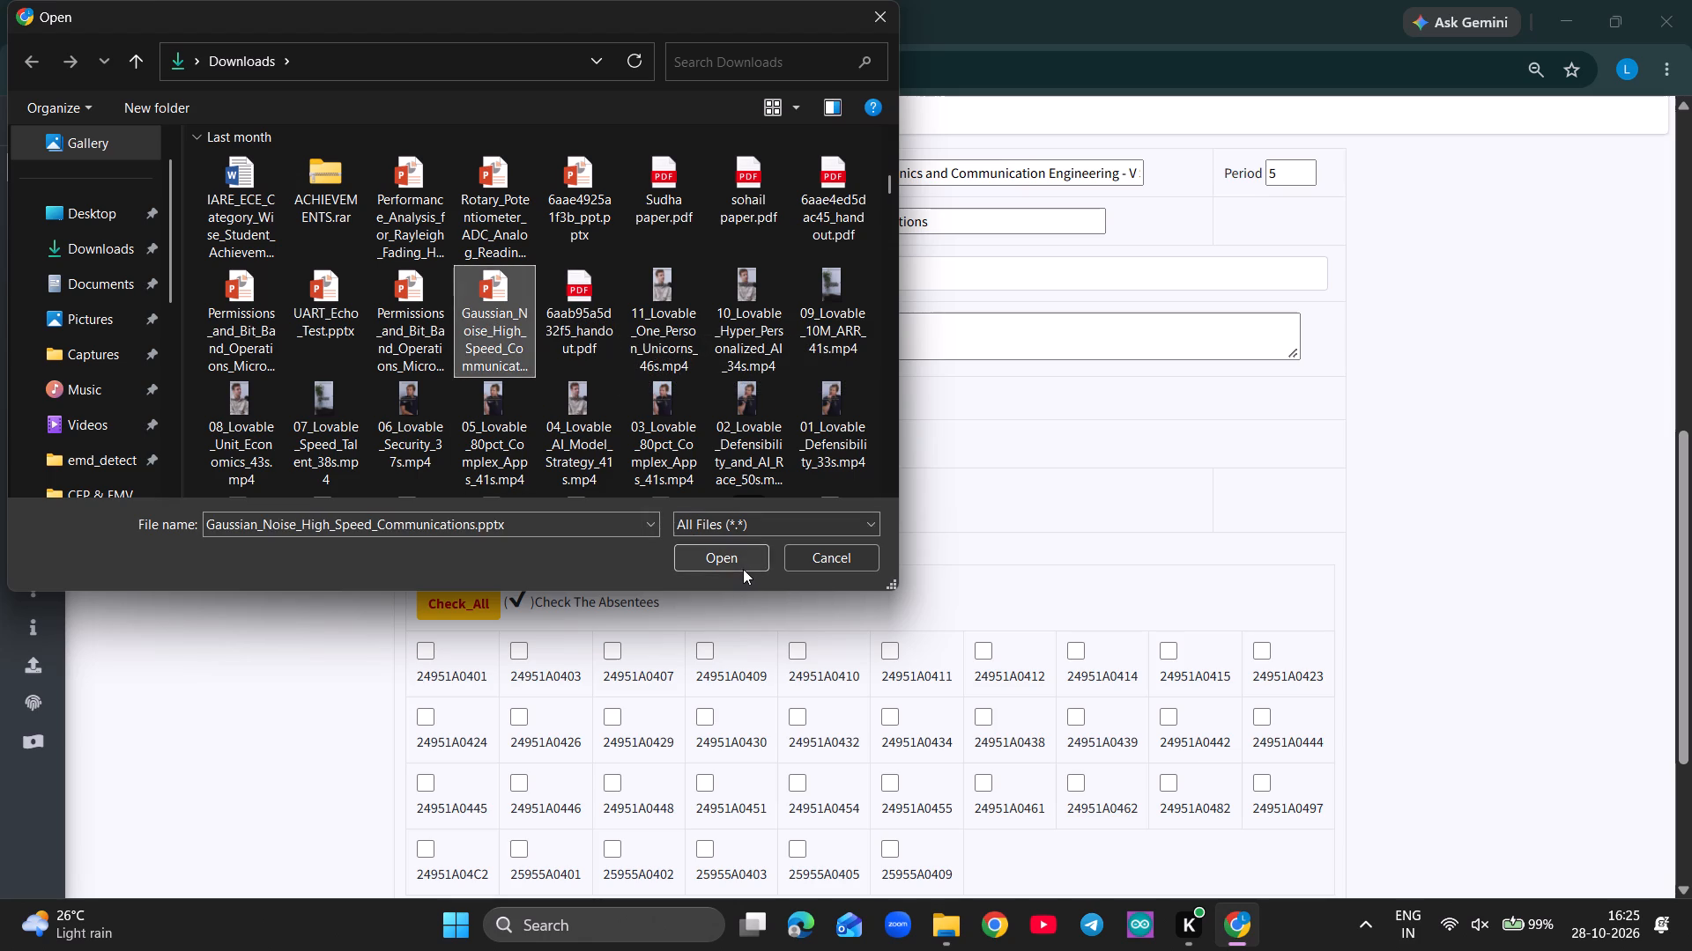
left_click(741, 564)
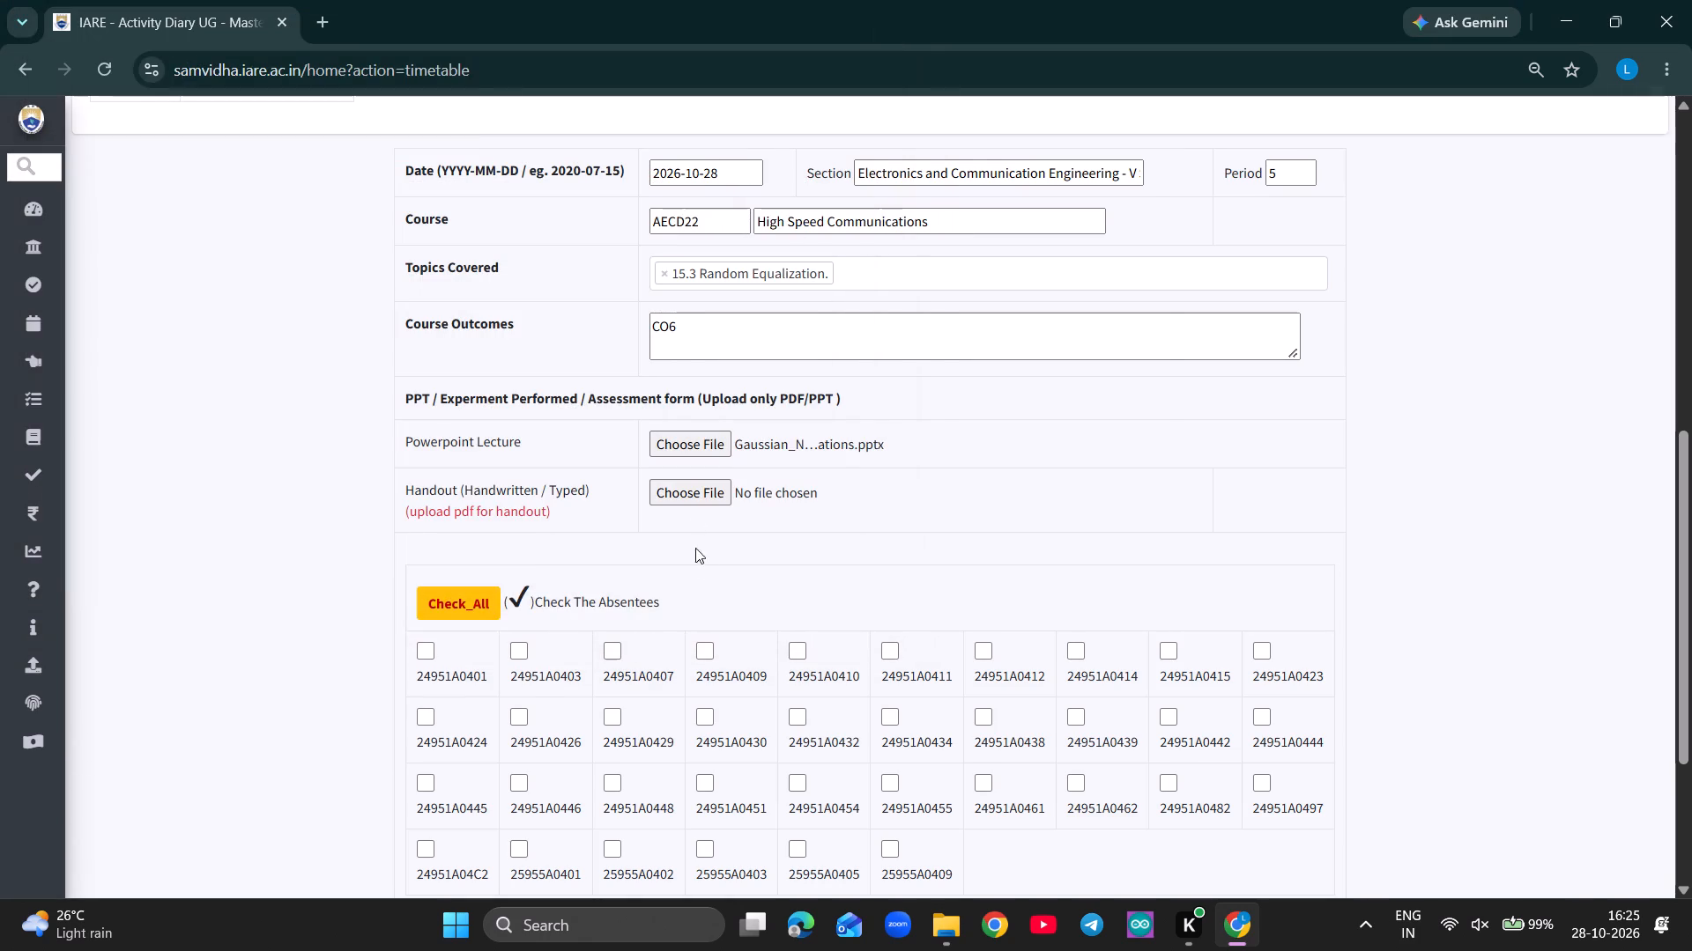
Attach HSC HAND.pdf from Downloads as the handout for the Period V High Speed Communications class.
left_click(707, 491)
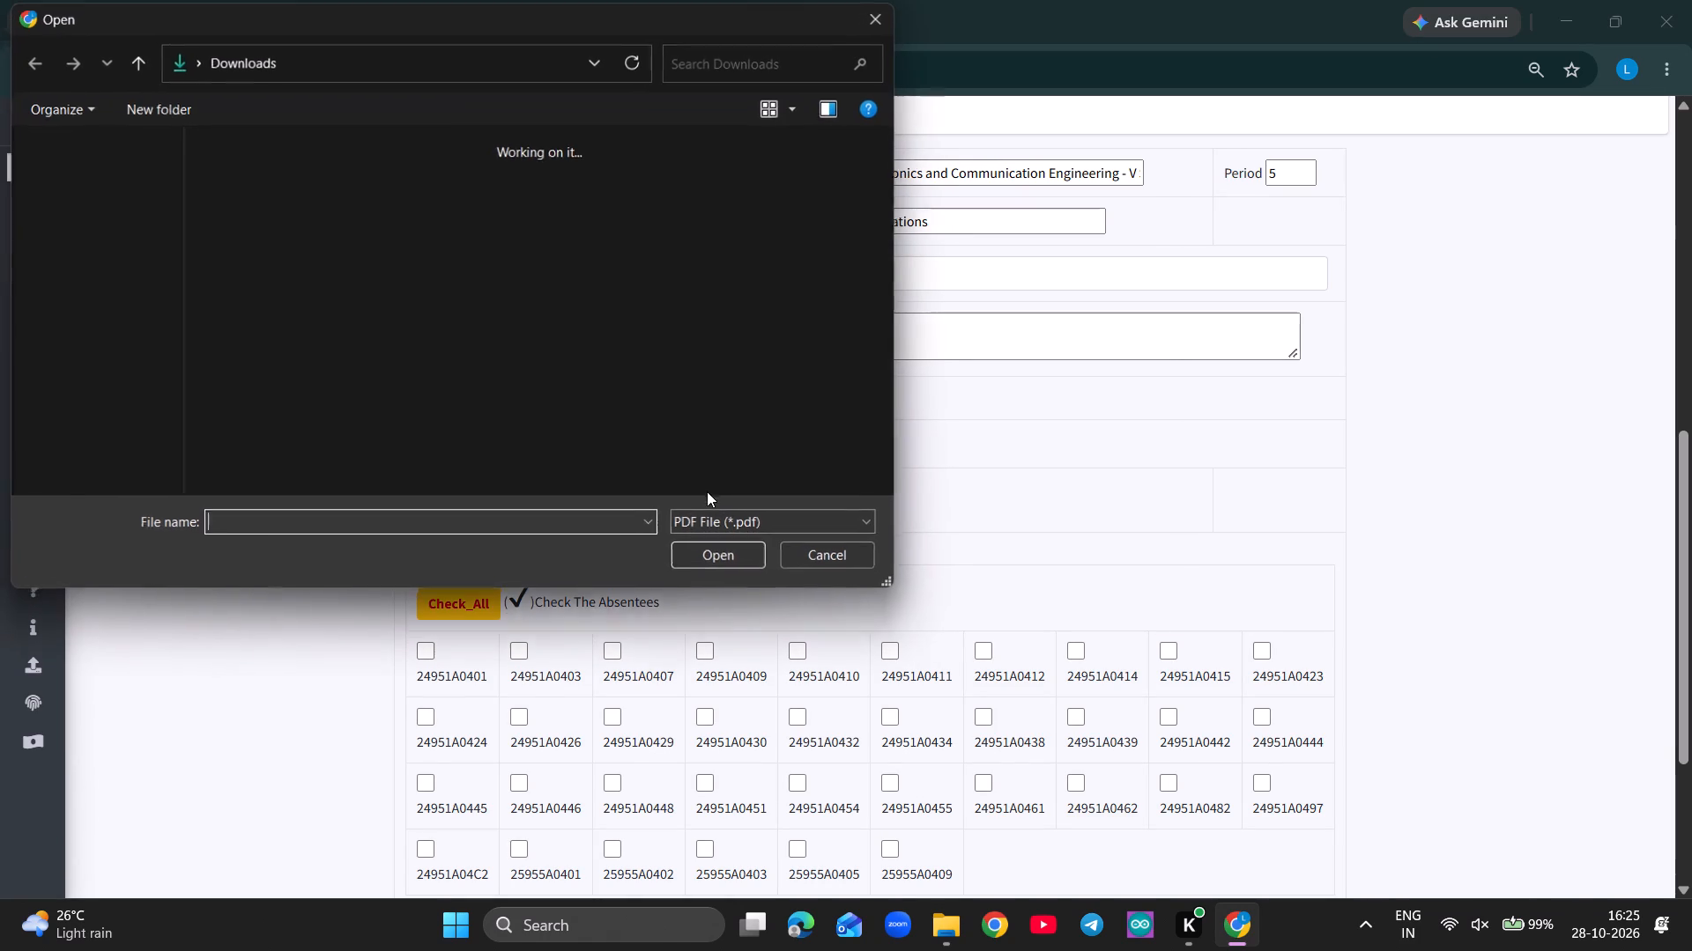
scroll(755, 399, "down", 1)
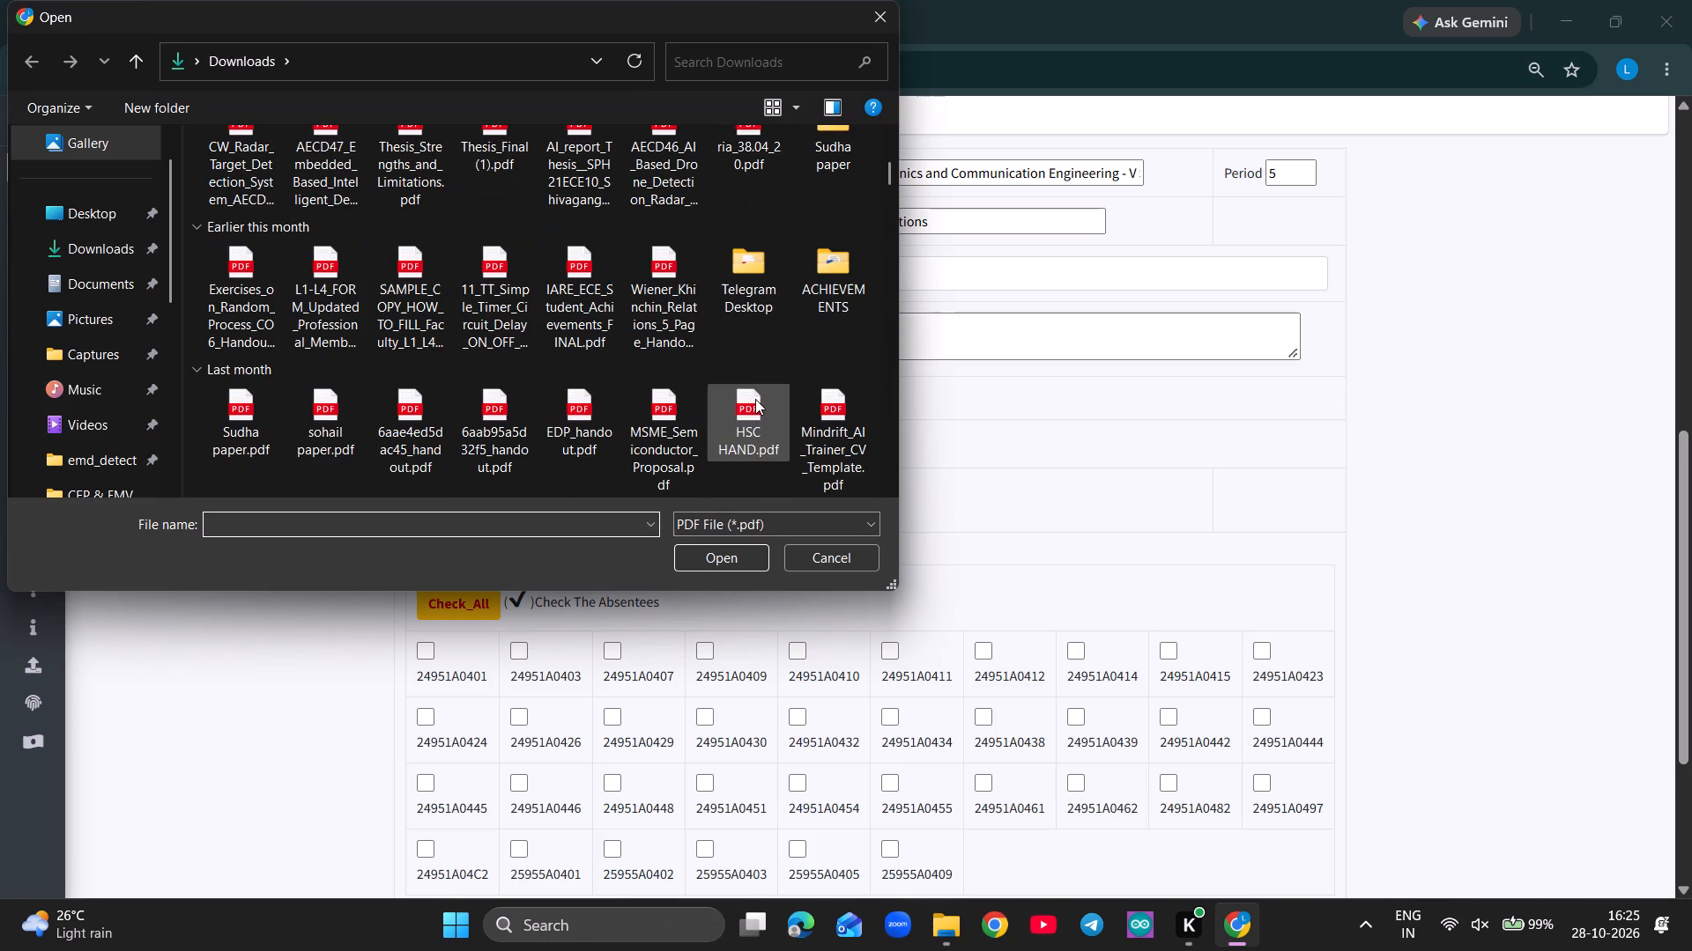
left_click(755, 399)
left_click(731, 561)
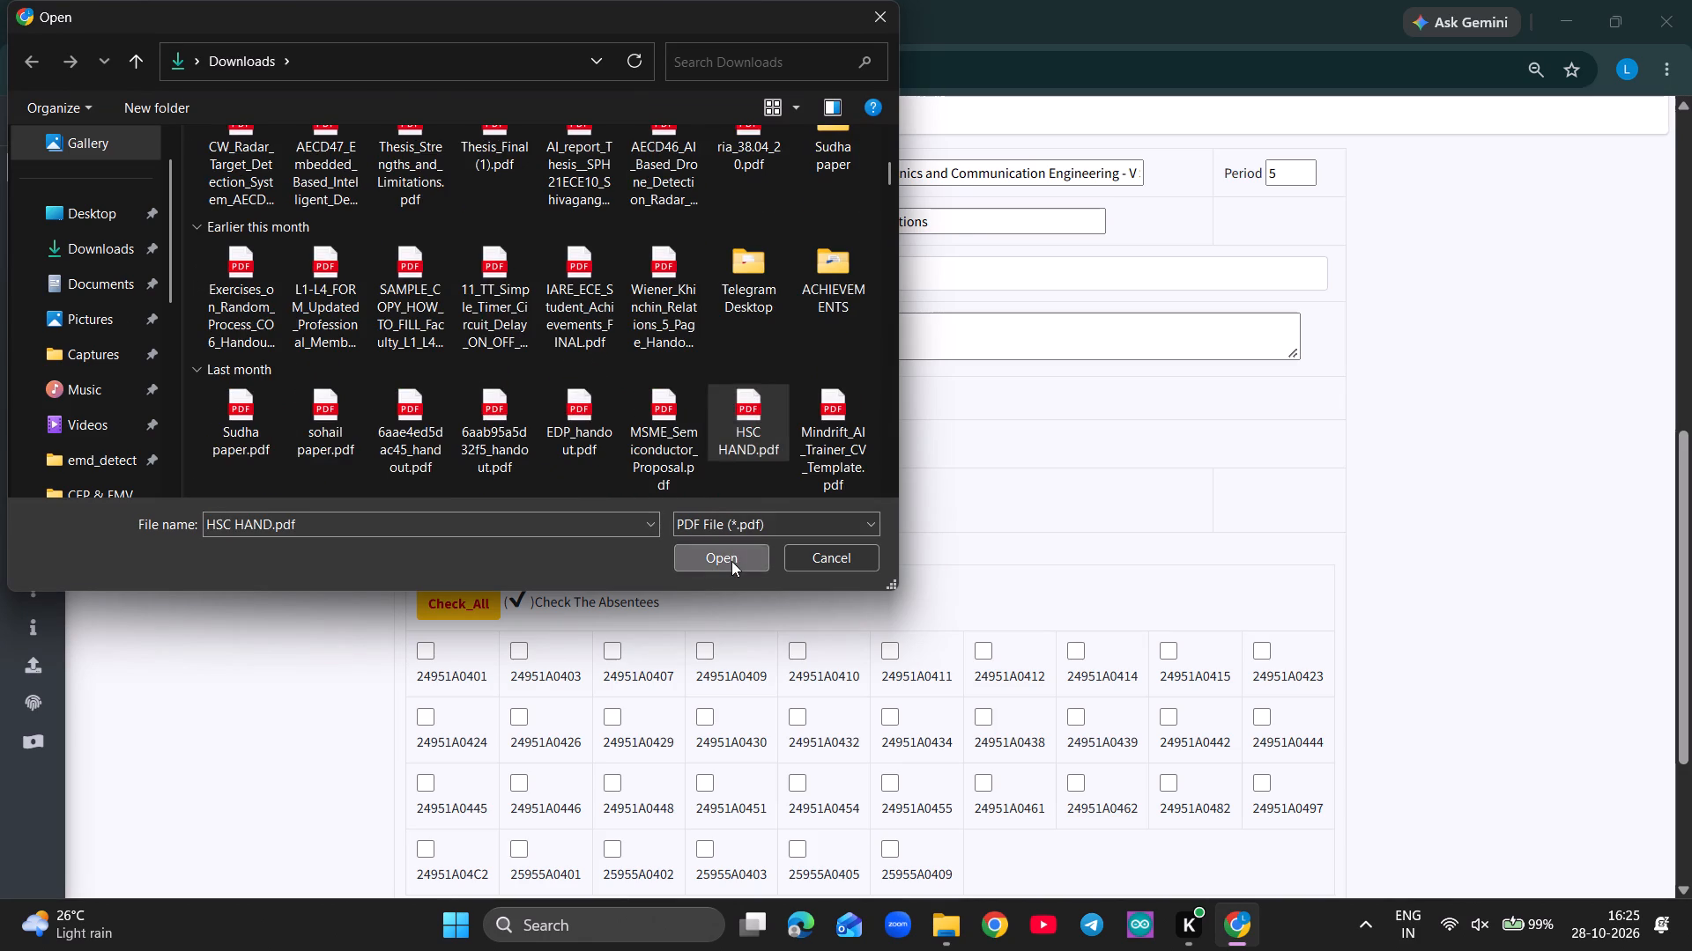
Submit the Period V High Speed Communications diary entry with no absentees marked.
scroll(731, 561, "down", 3)
left_click(887, 683)
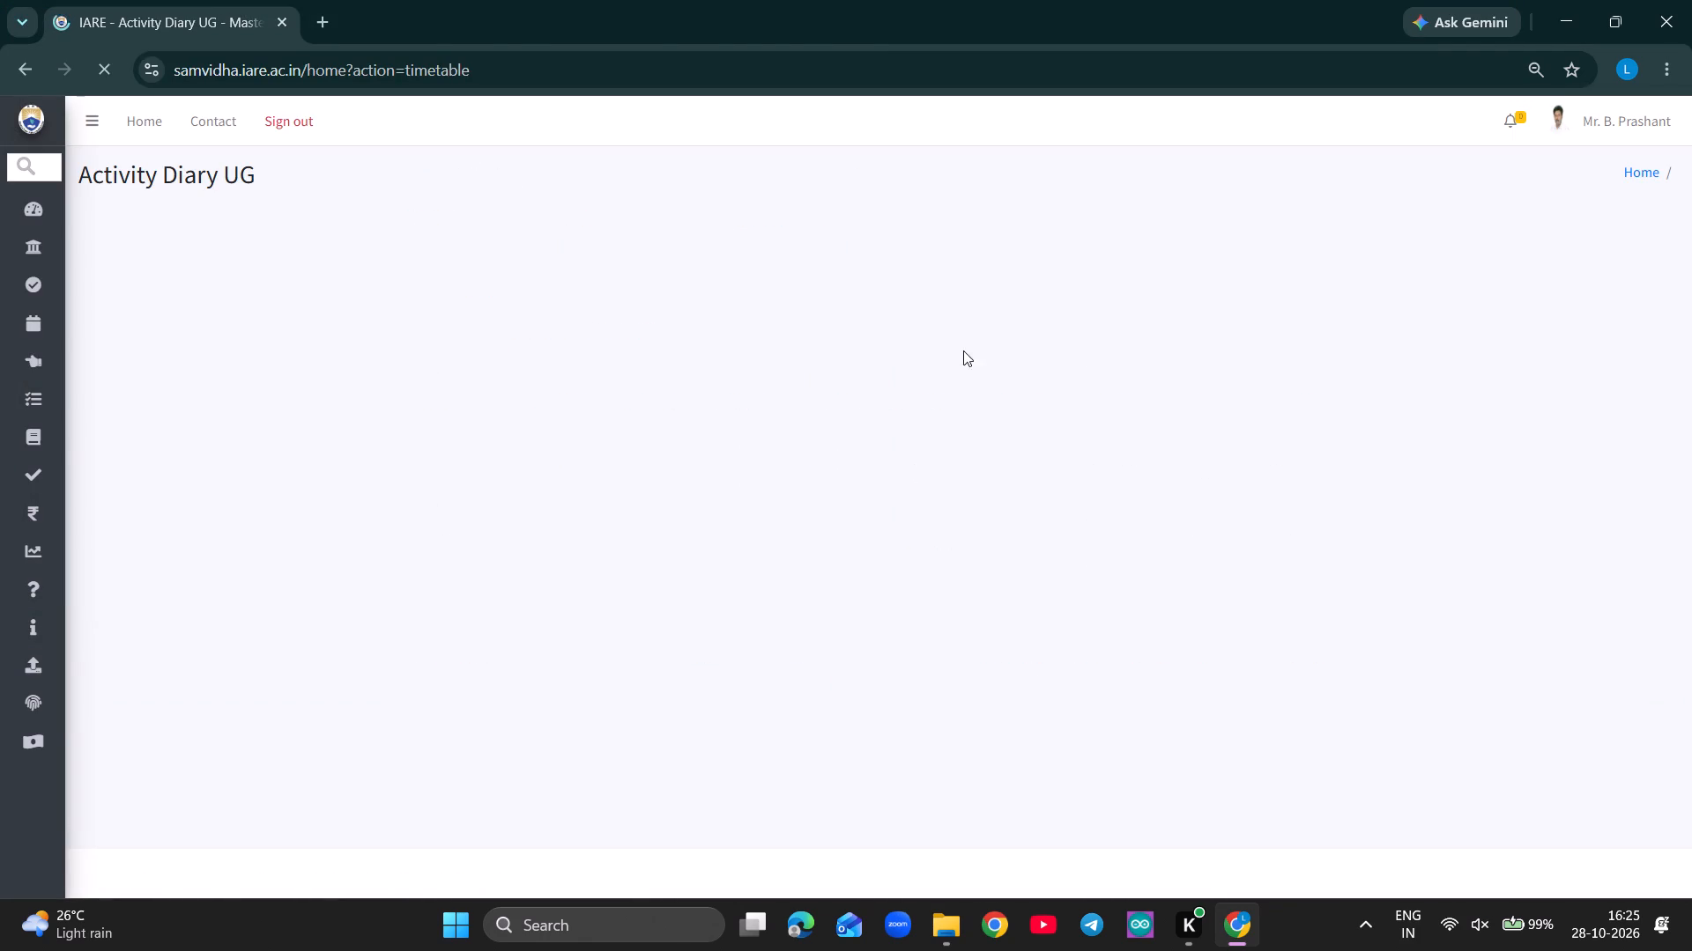
left_click(1020, 210)
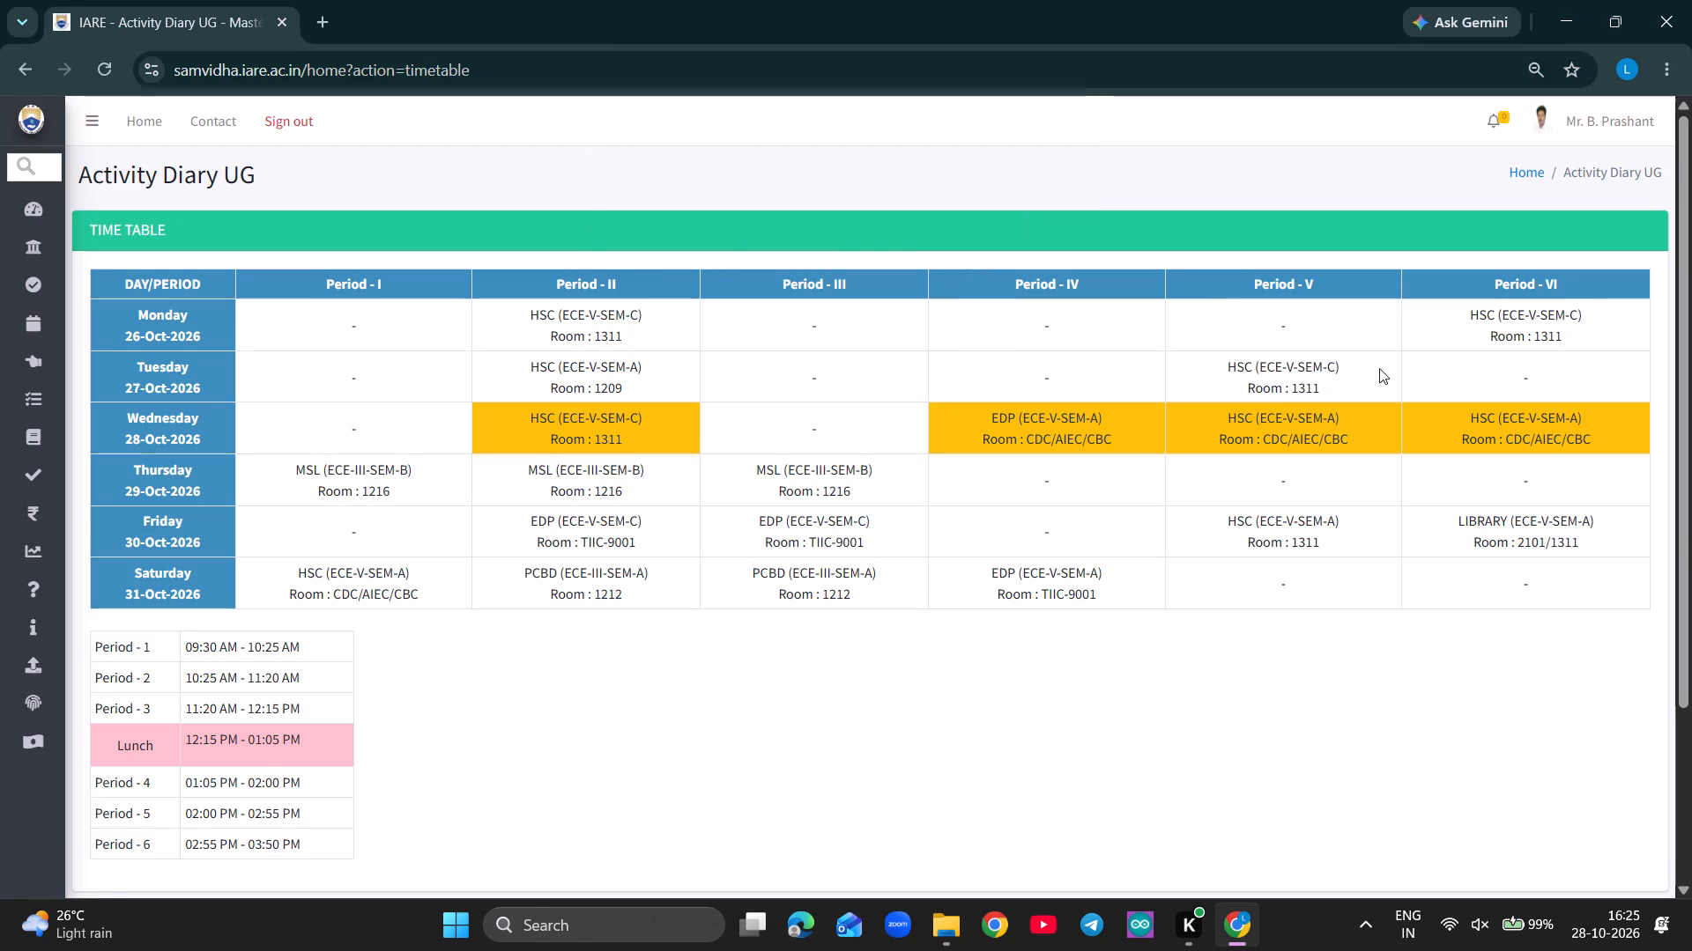
Open Wednesday's Period VI HSC entry for ECE-V-SEM-A and select 15.3 Random Equalization as the topic covered.
left_click(1580, 412)
scroll(1046, 497, "down", 4)
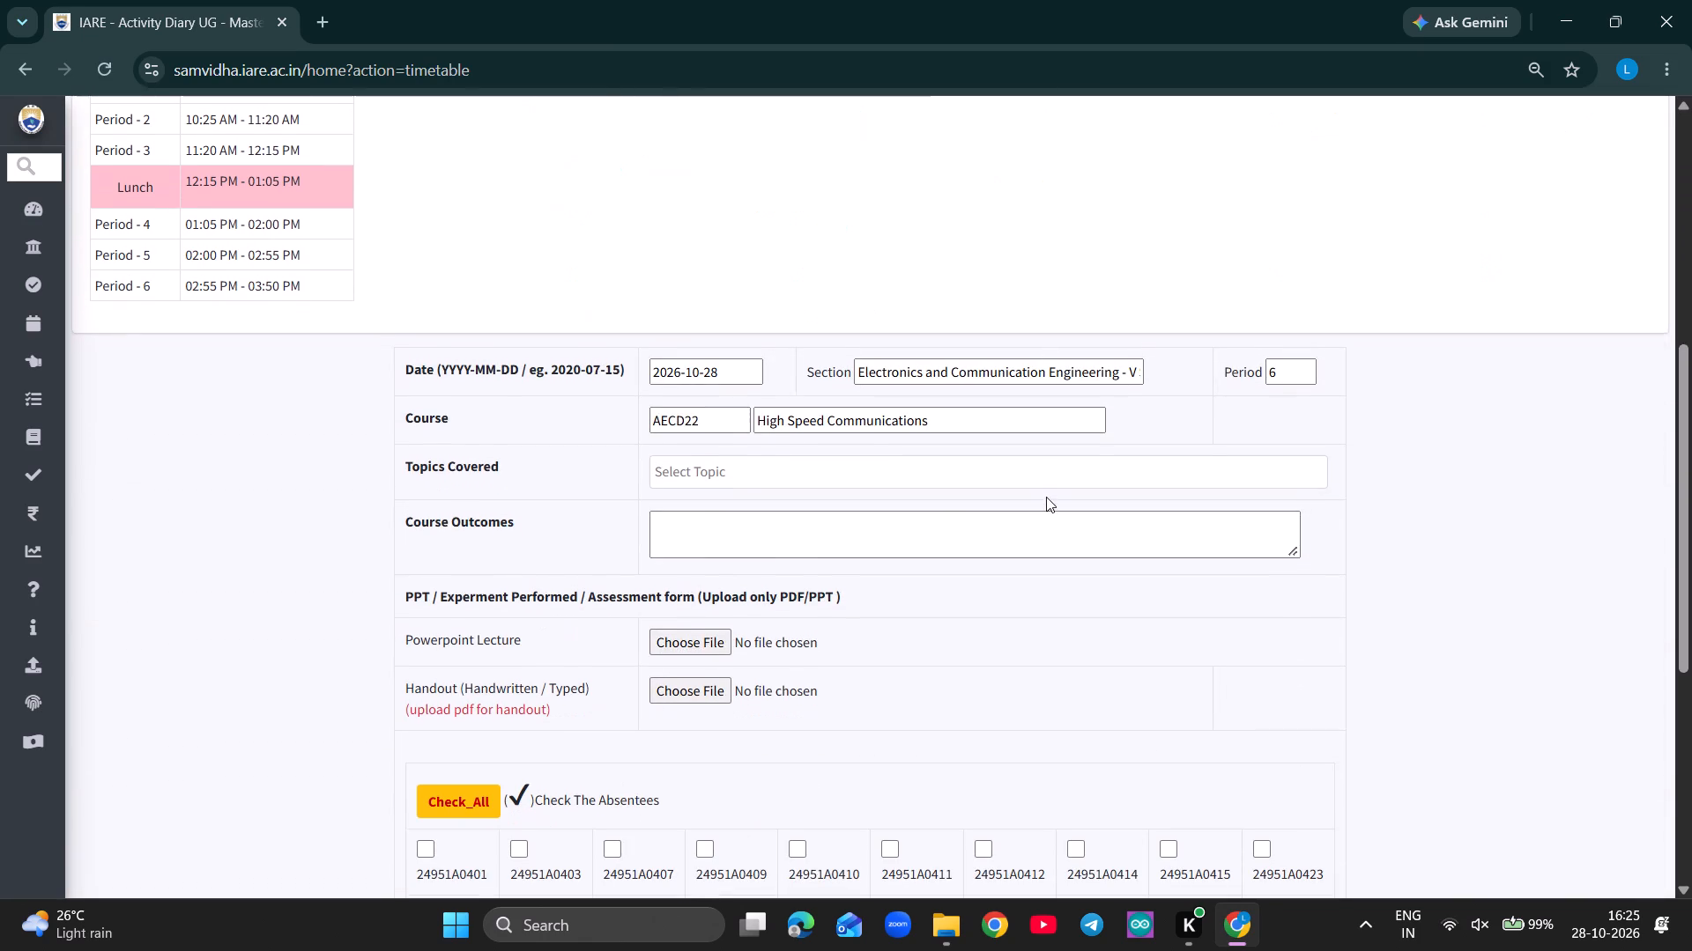
left_click(711, 462)
scroll(835, 520, "down", 5)
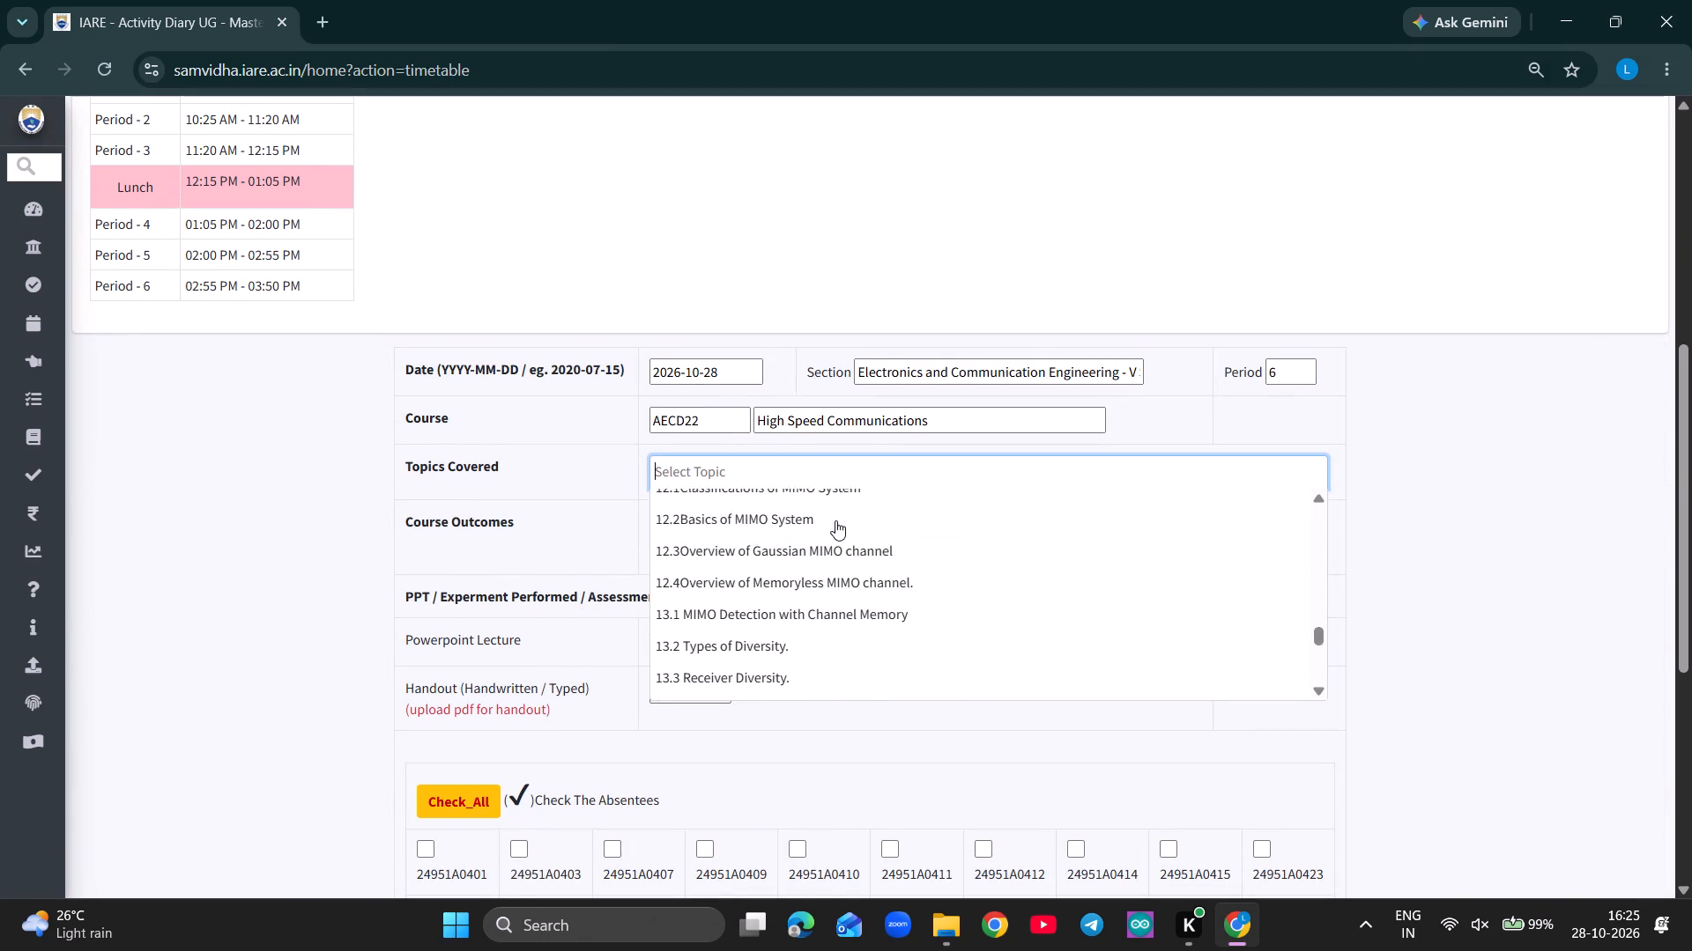
scroll(788, 541, "down", 7)
left_click(782, 539)
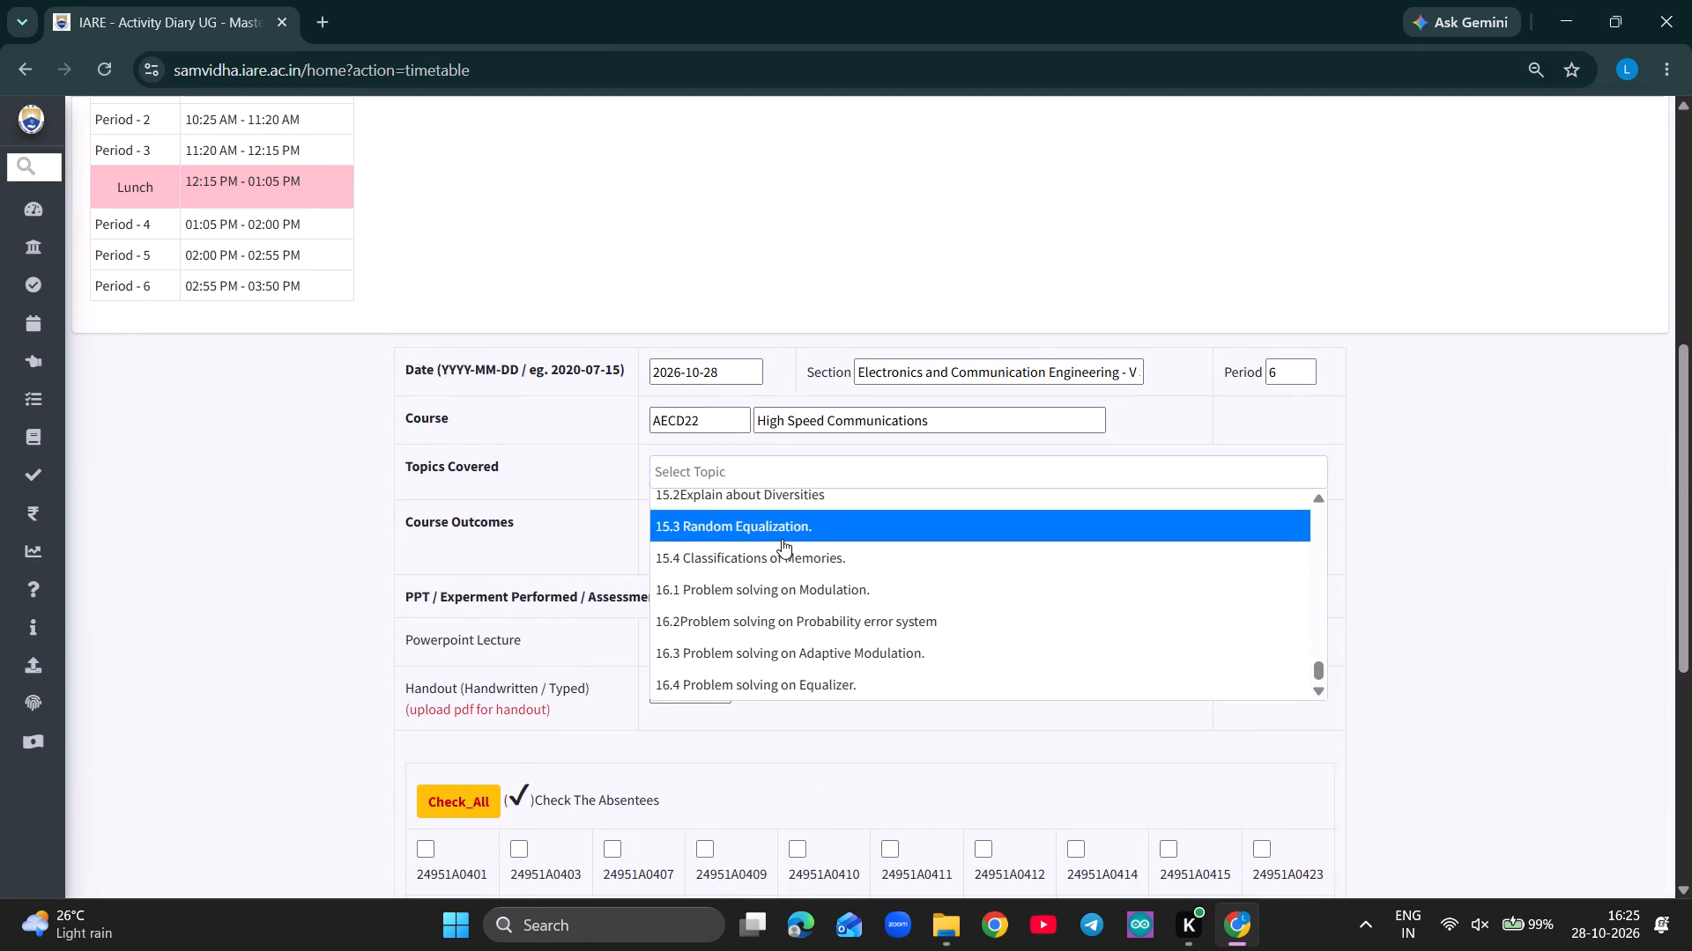
Enter CO6 as the course outcome for the Period VI High Speed Communications class.
left_click(759, 539)
type("CO6")
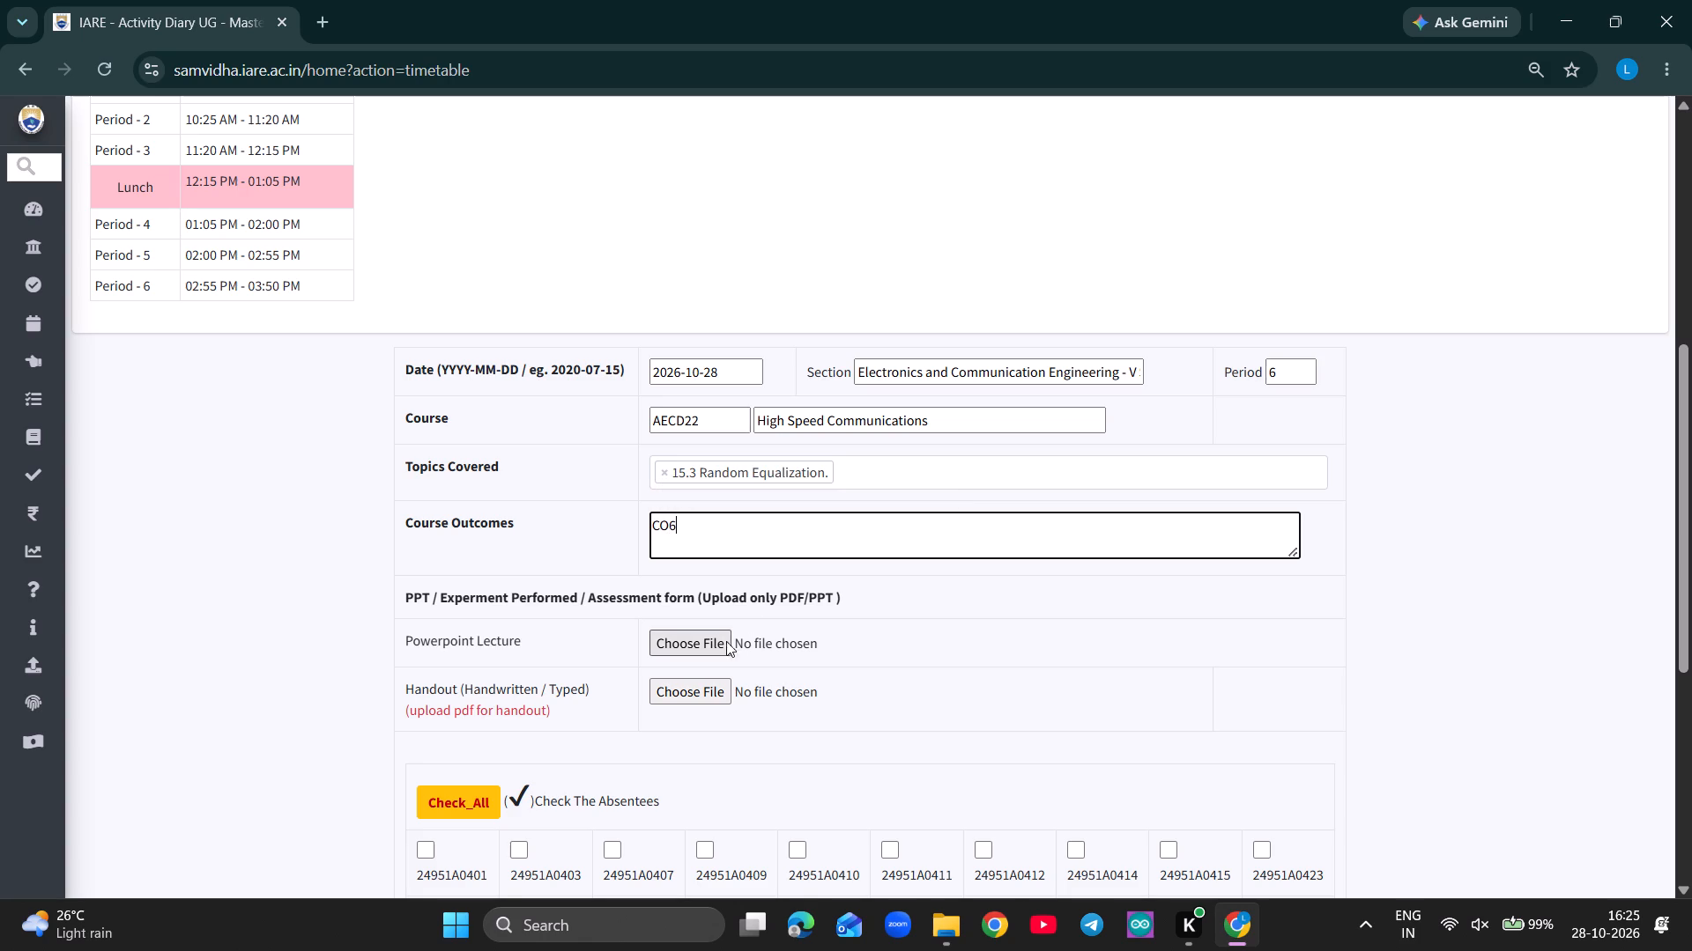
Attach MIMO_Detection_and_Types_of_Diversity_HSC_10_Slides.pptx from Downloads as the PowerPoint lecture for the Period VI class.
left_click(716, 637)
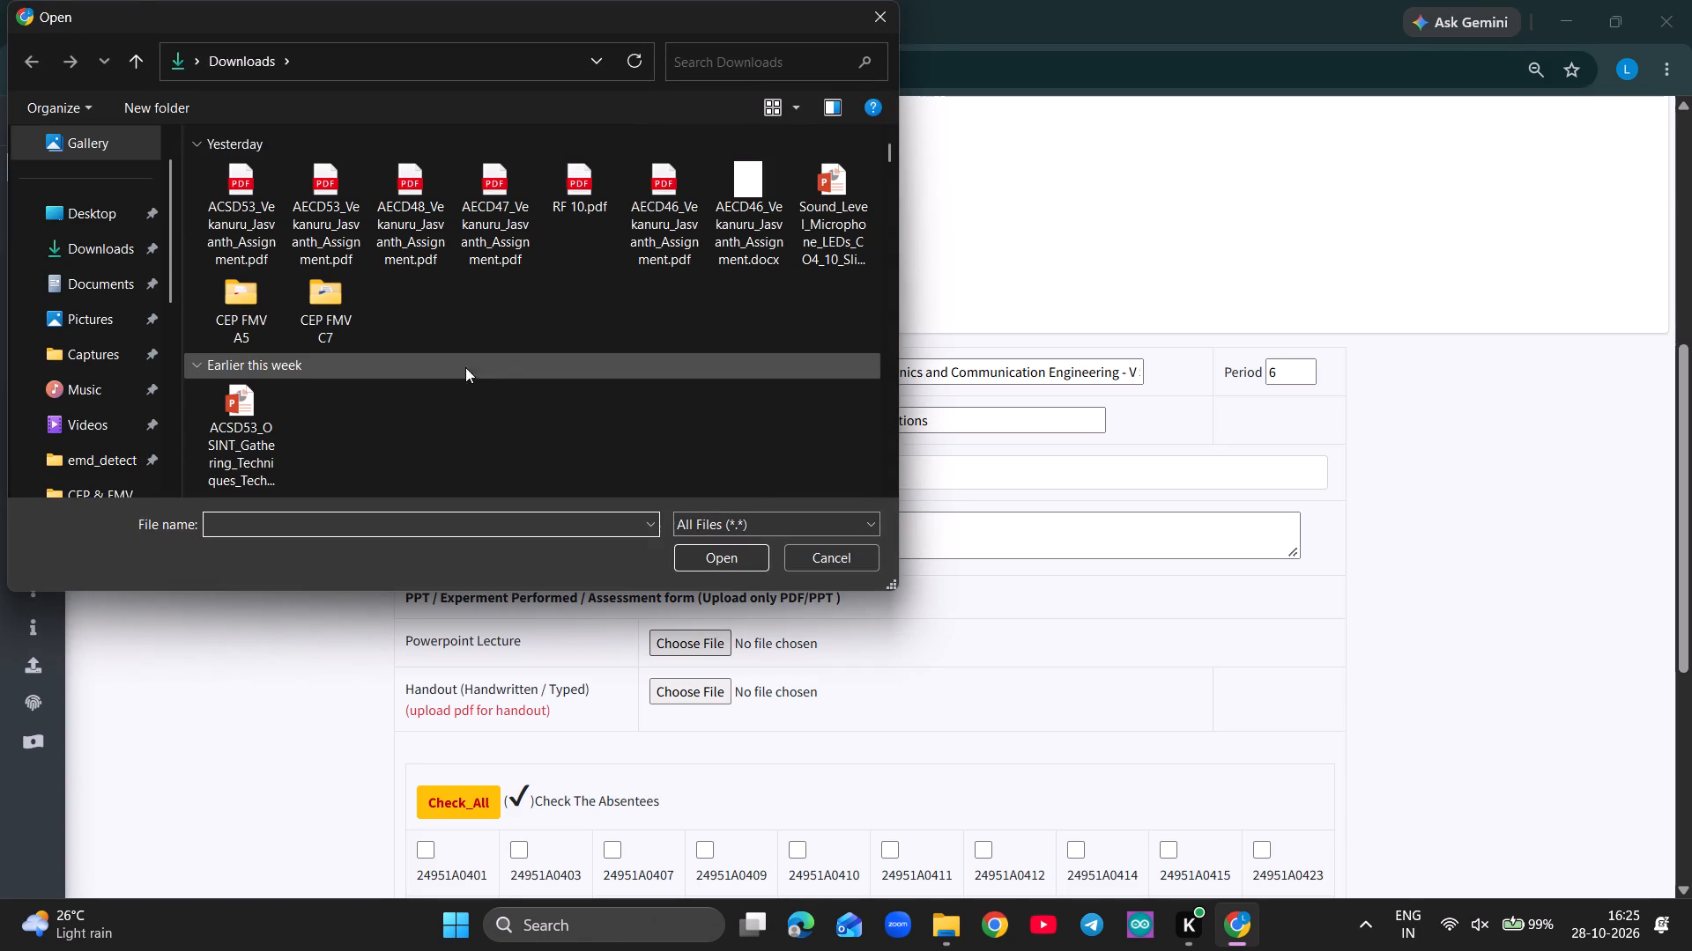
scroll(479, 360, "down", 2)
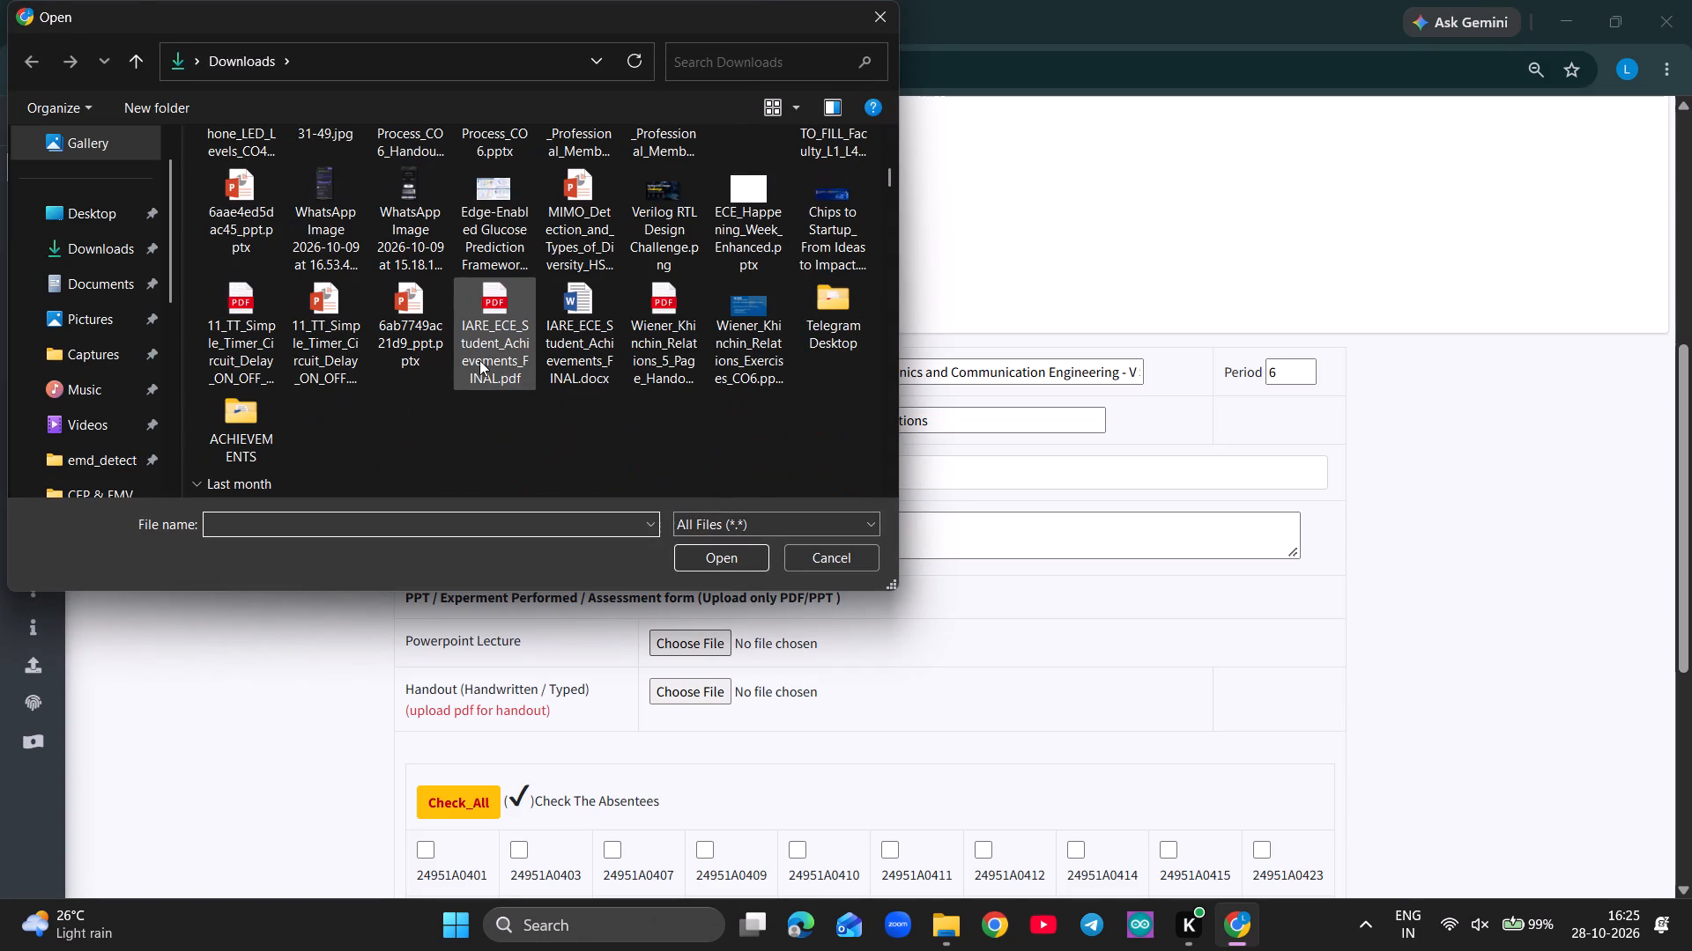
left_click(583, 256)
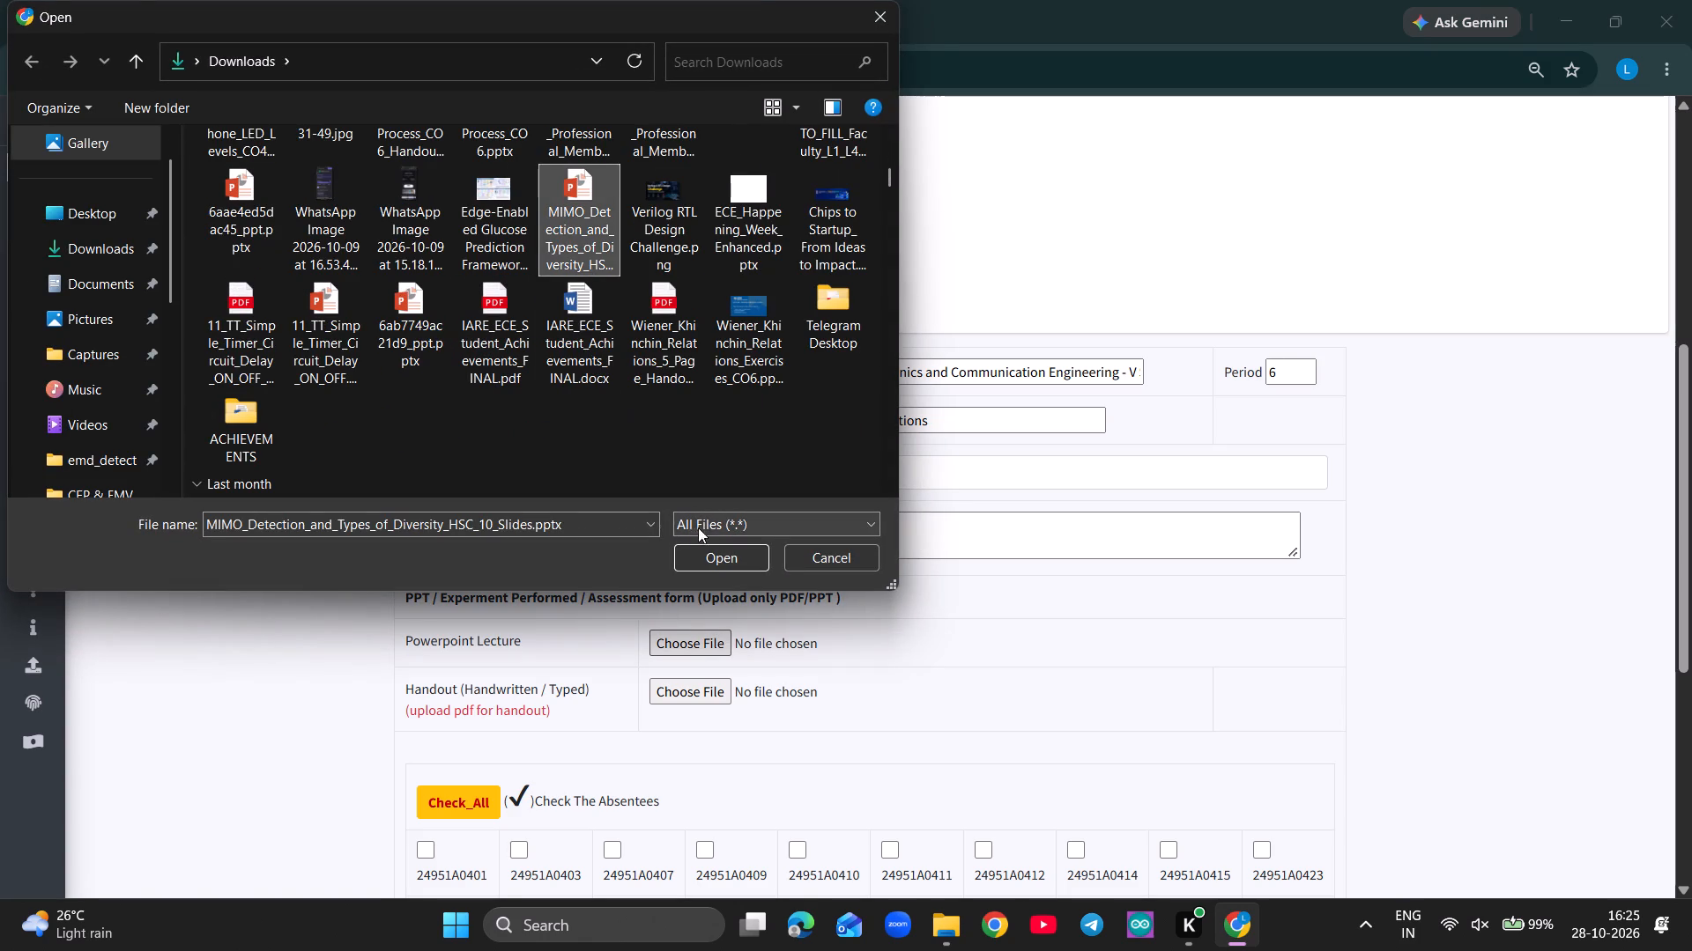
left_click(709, 560)
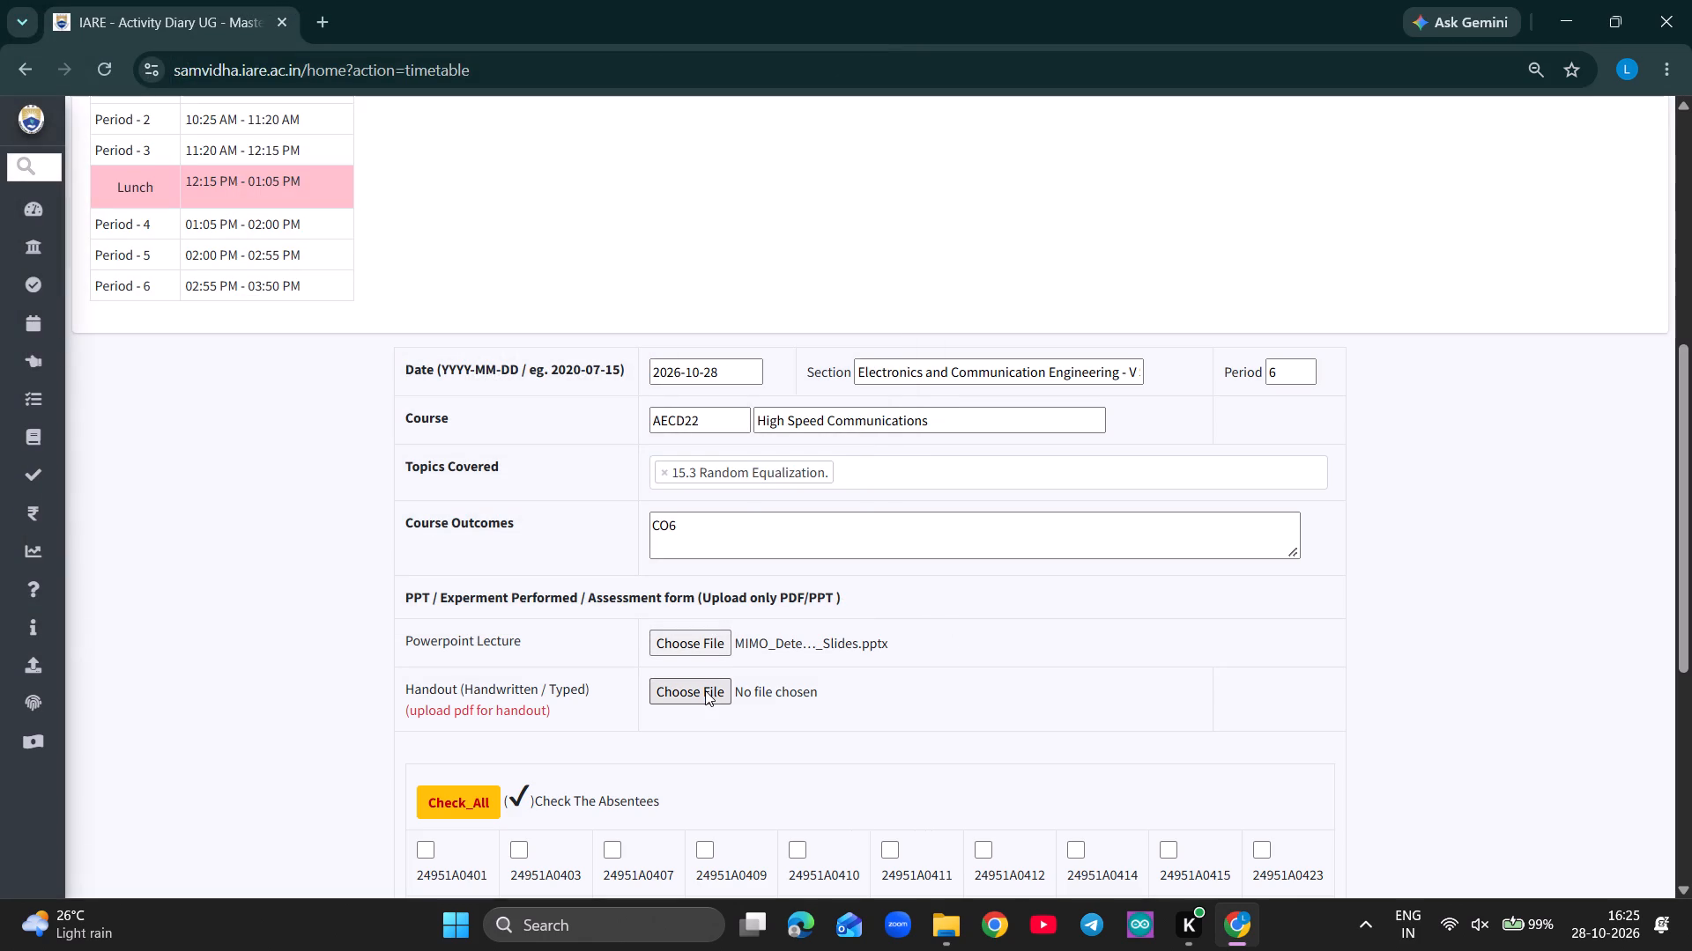
Attach HSC HAND.pdf from Downloads as the handout for the Period VI High Speed Communications class.
left_click(705, 690)
scroll(725, 402, "down", 1)
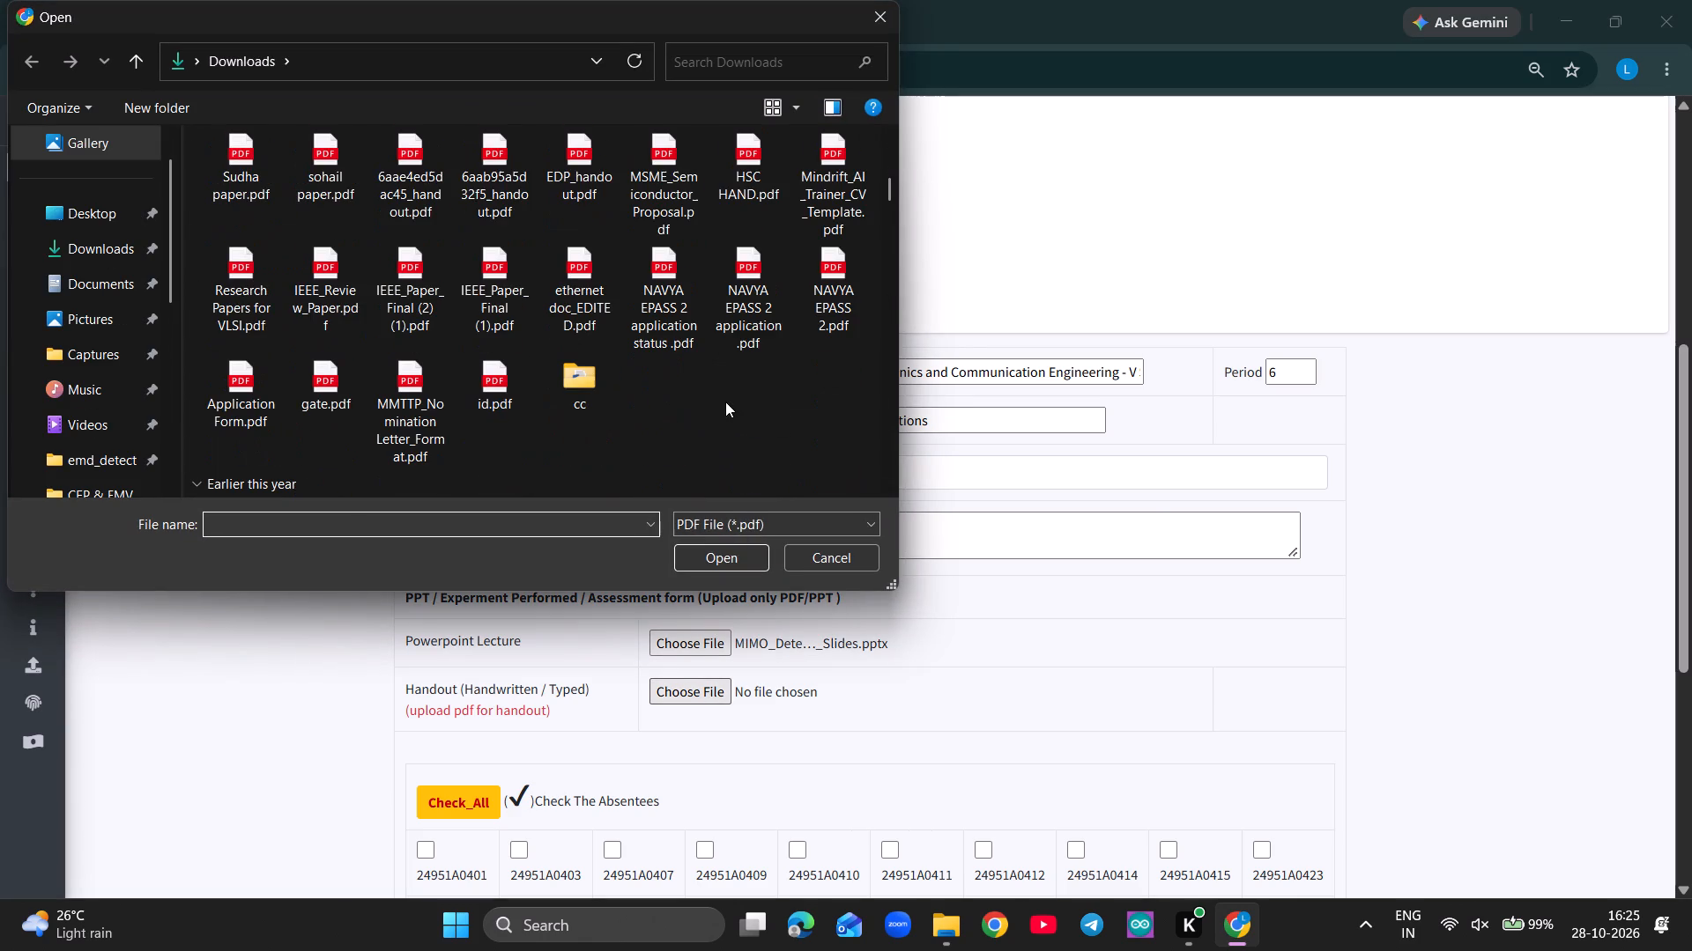
left_click(757, 181)
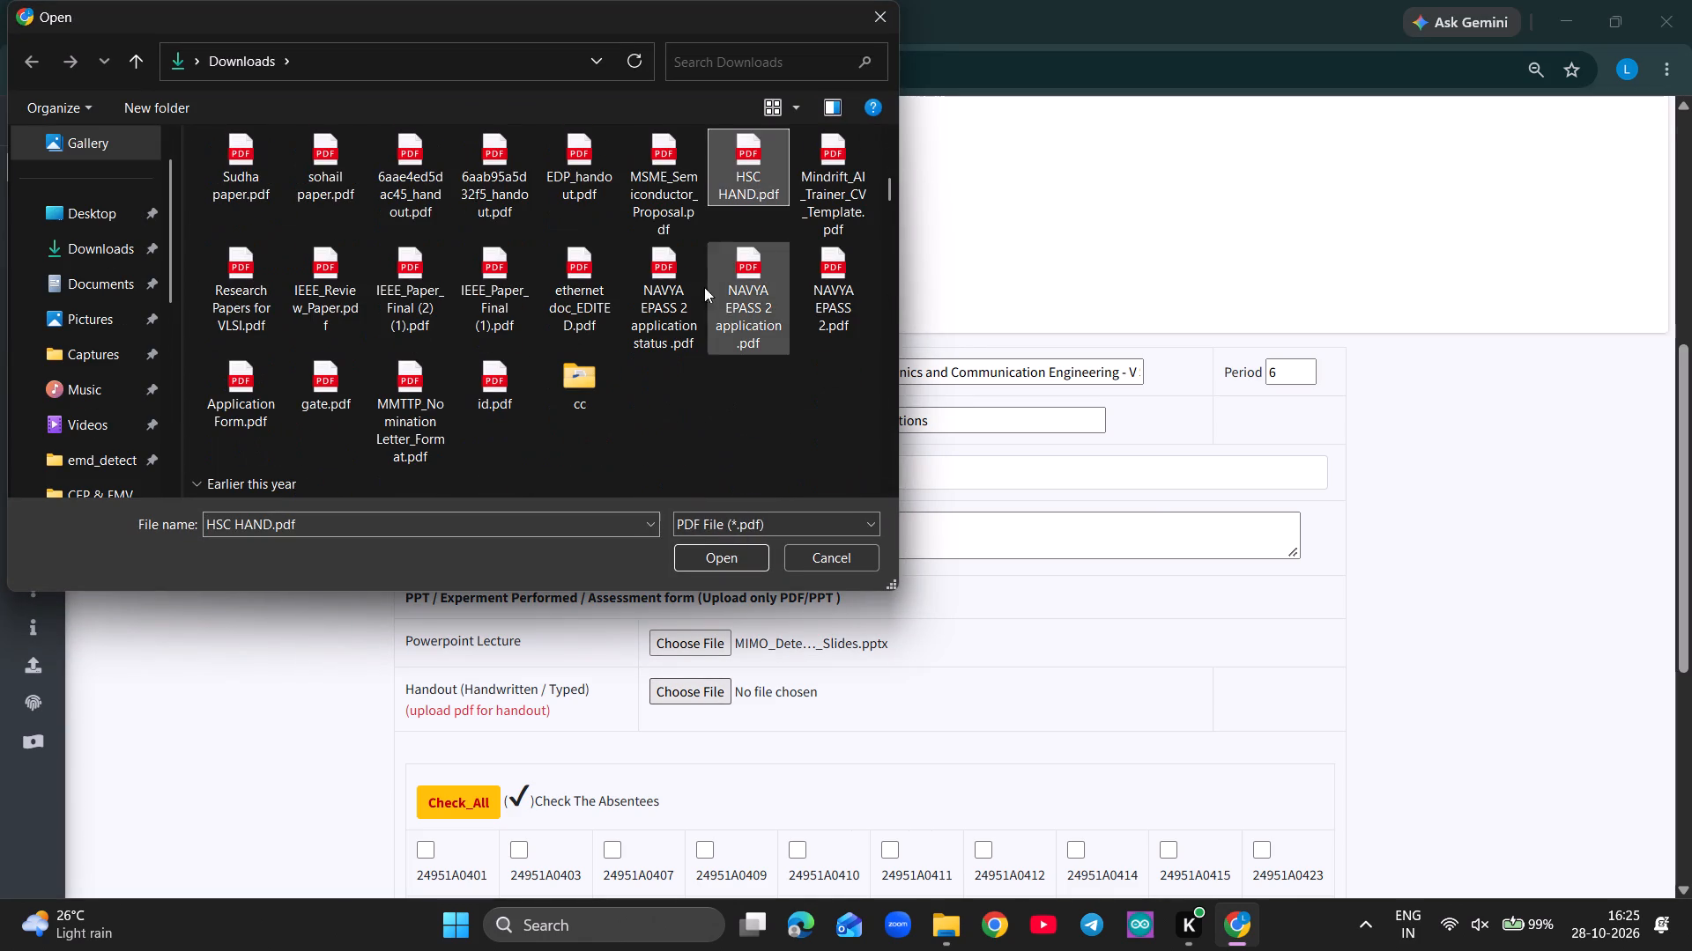
left_click(711, 564)
Submit the Period VI High Speed Communications diary entry with no absentees marked.
scroll(895, 697, "down", 5)
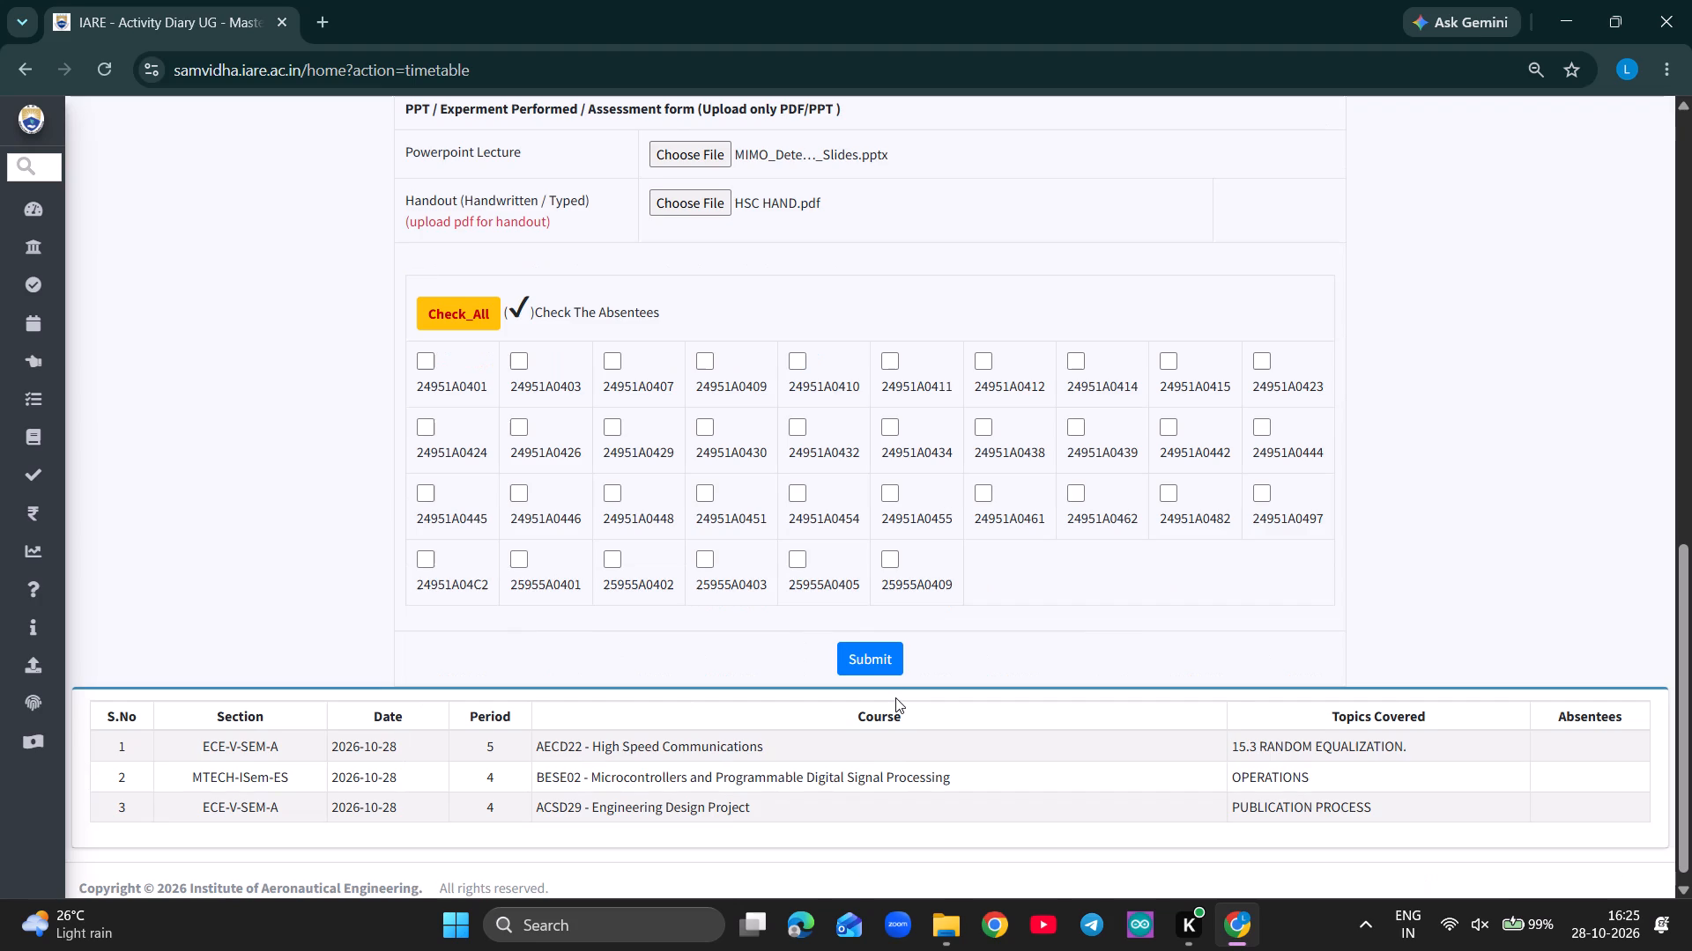
left_click(883, 630)
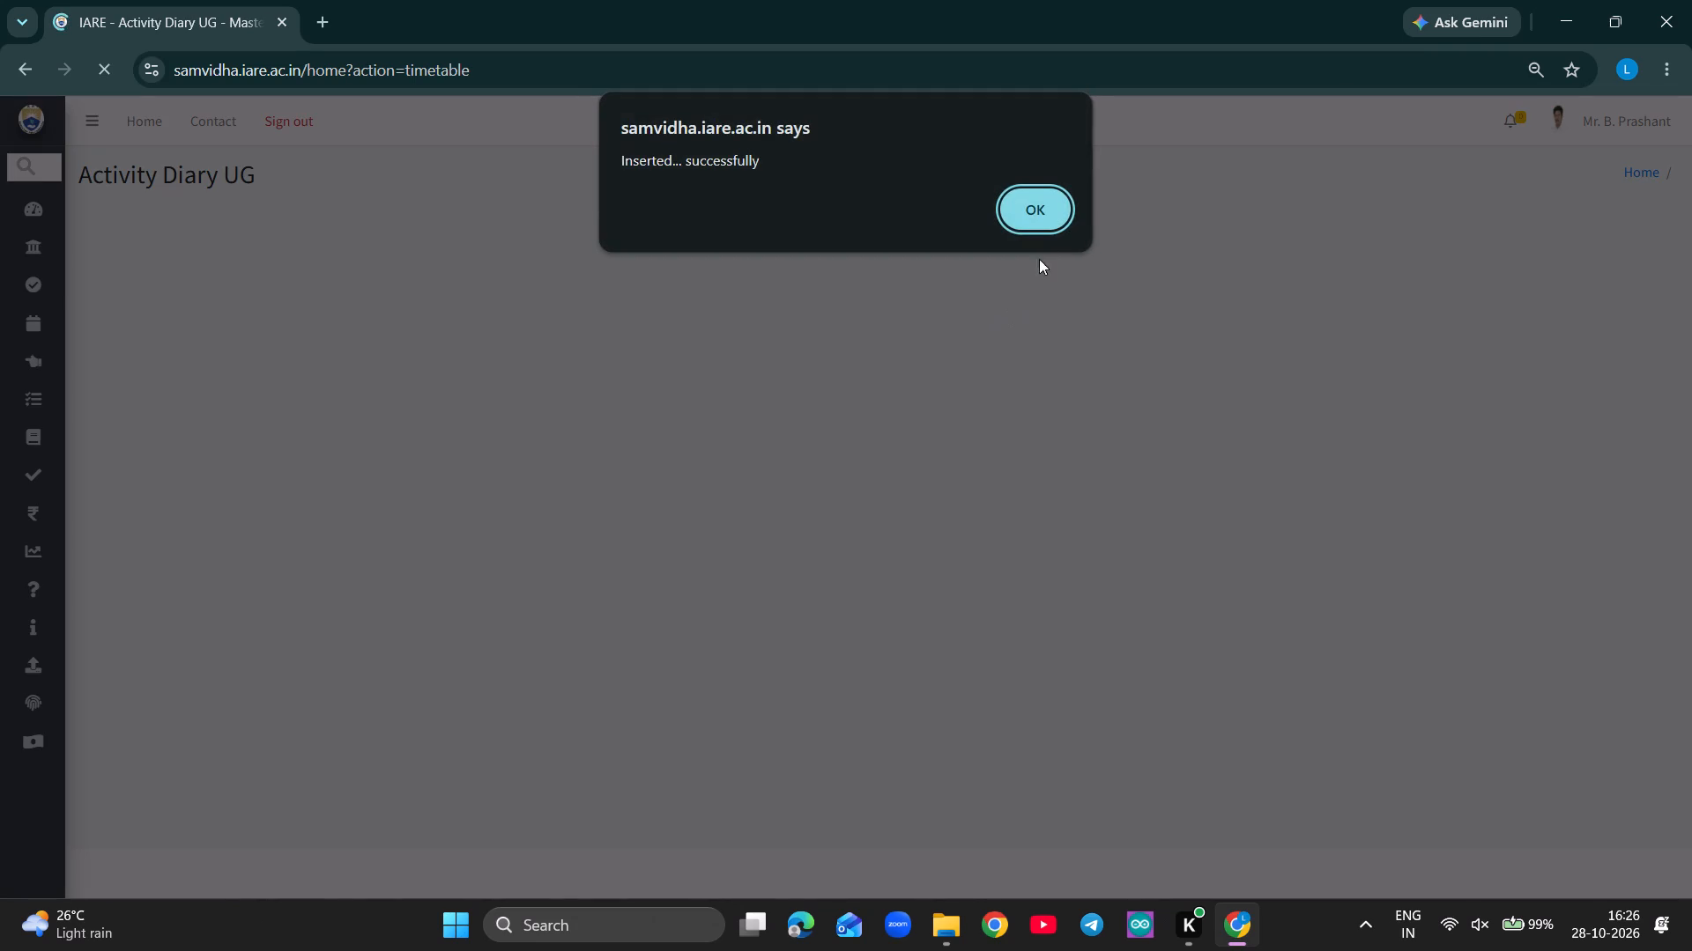
left_click(1034, 219)
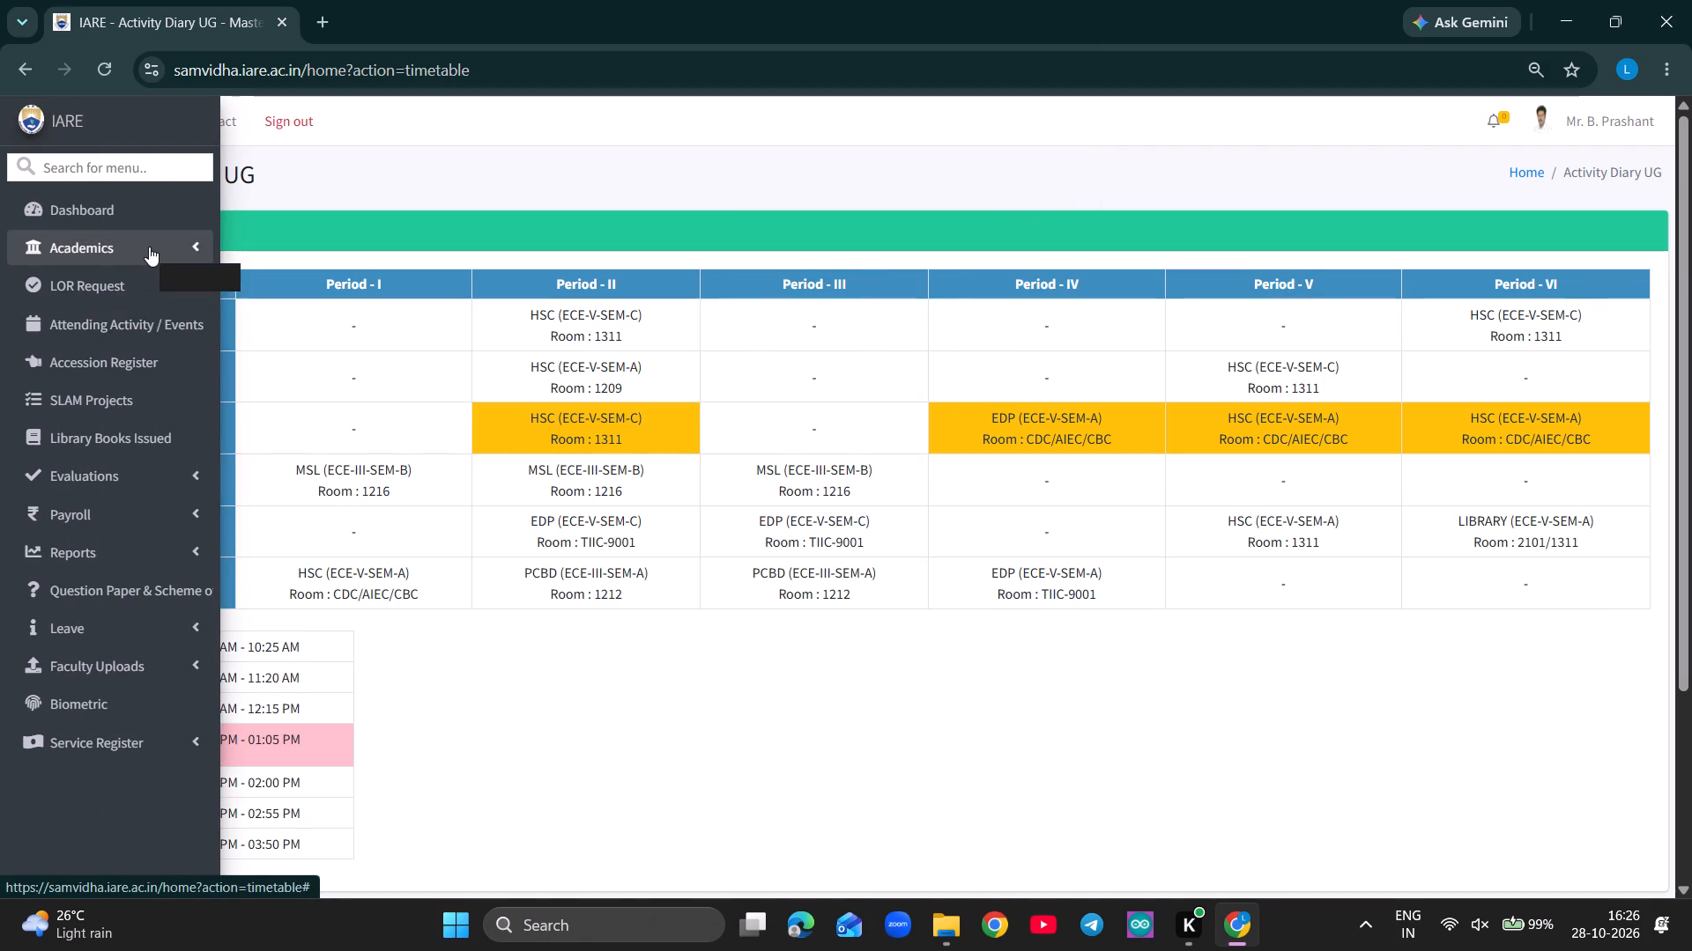
Show the 2026-27 section timetable for Electronics and Communication Engineering - V Semester (Section - C).
left_click(149, 247)
left_click(141, 322)
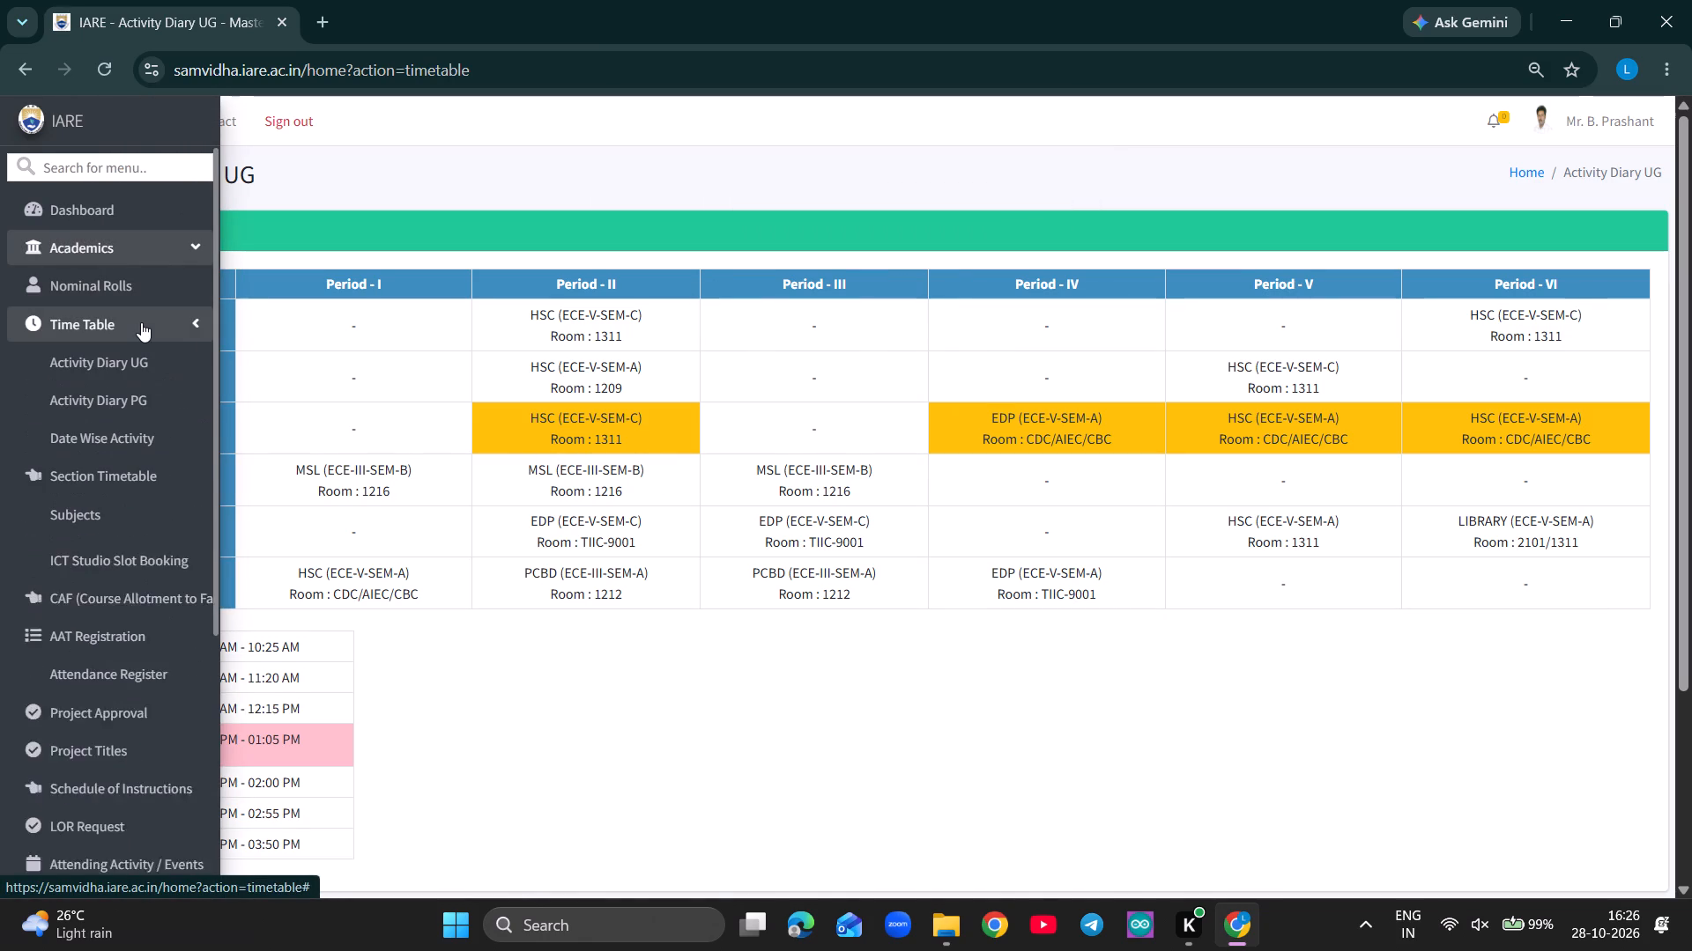
left_click(148, 486)
left_click(675, 300)
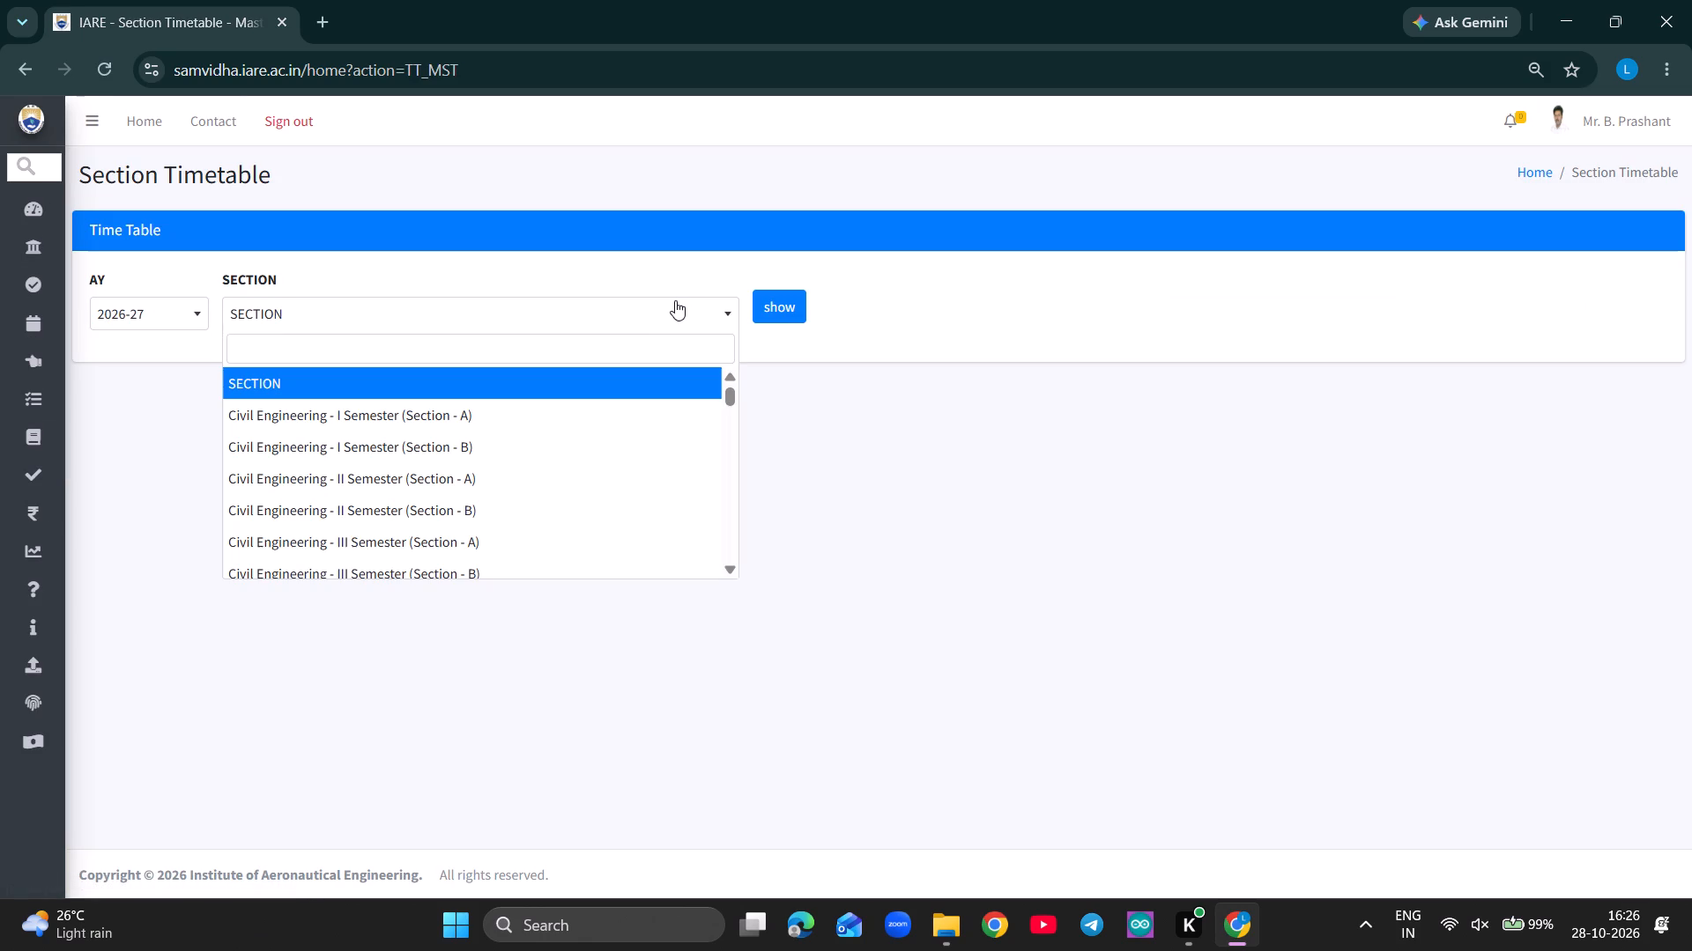
type("ELECTRONICS AND")
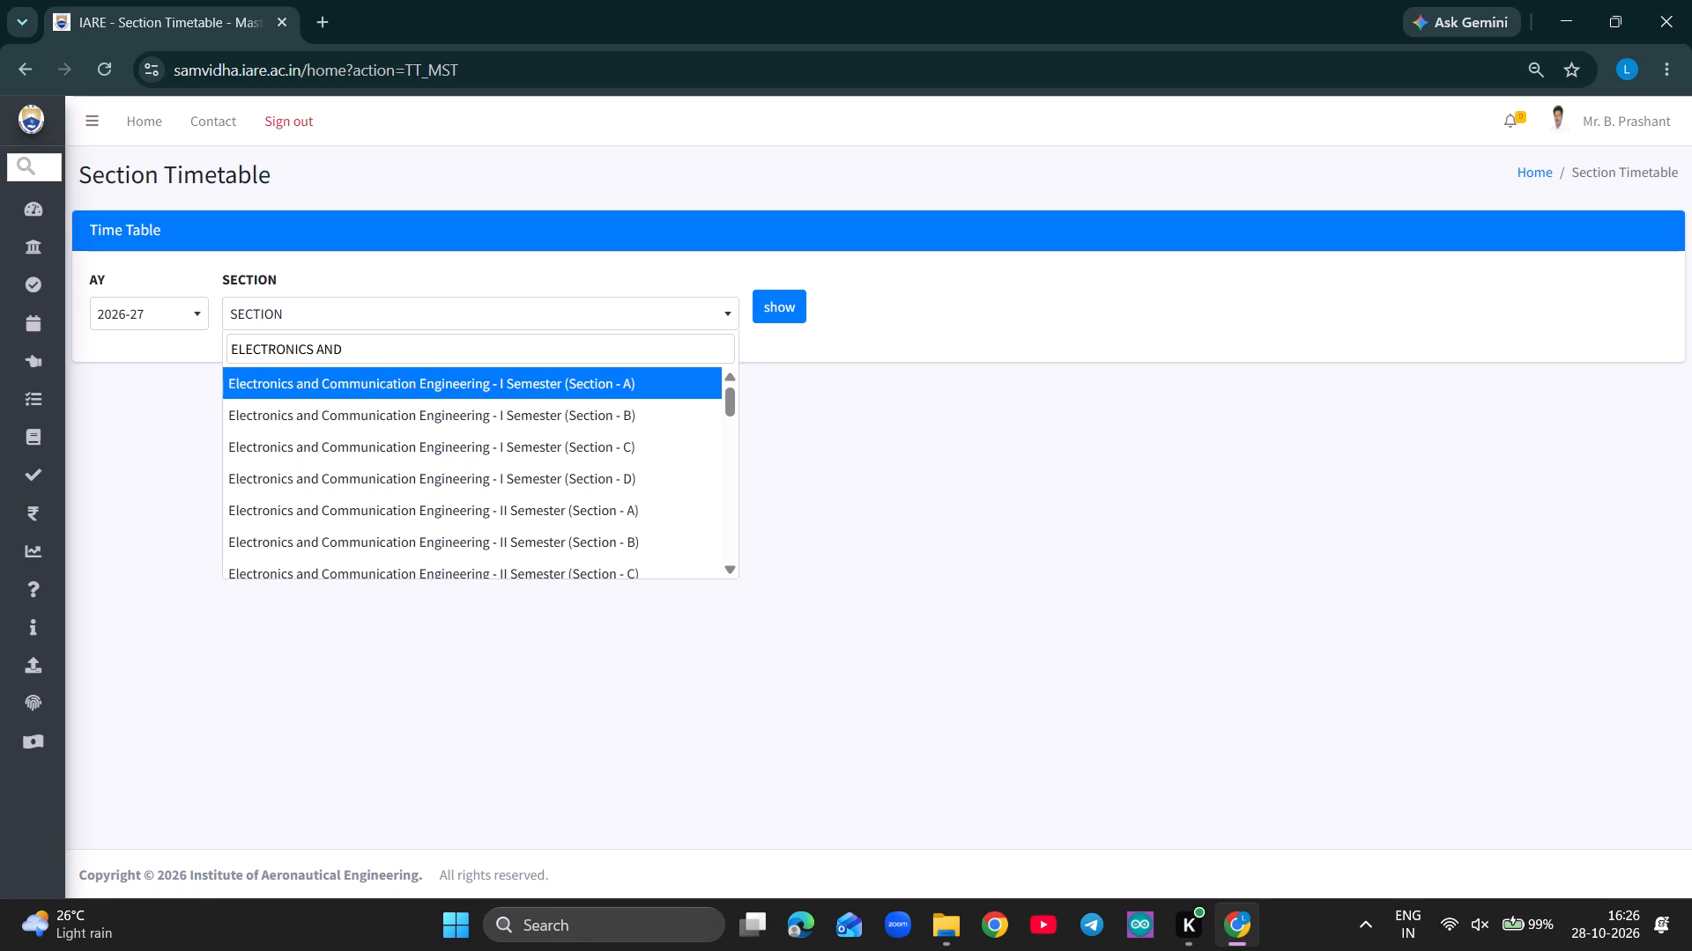
key("Down")
key("Down")
key("Down")
key("Down")
key("Down")
key("Down")
key("Down")
key("Down")
key("Down")
key("Down")
key("Down")
key("Down")
key("Down")
key("Down")
key("Down")
key("Down")
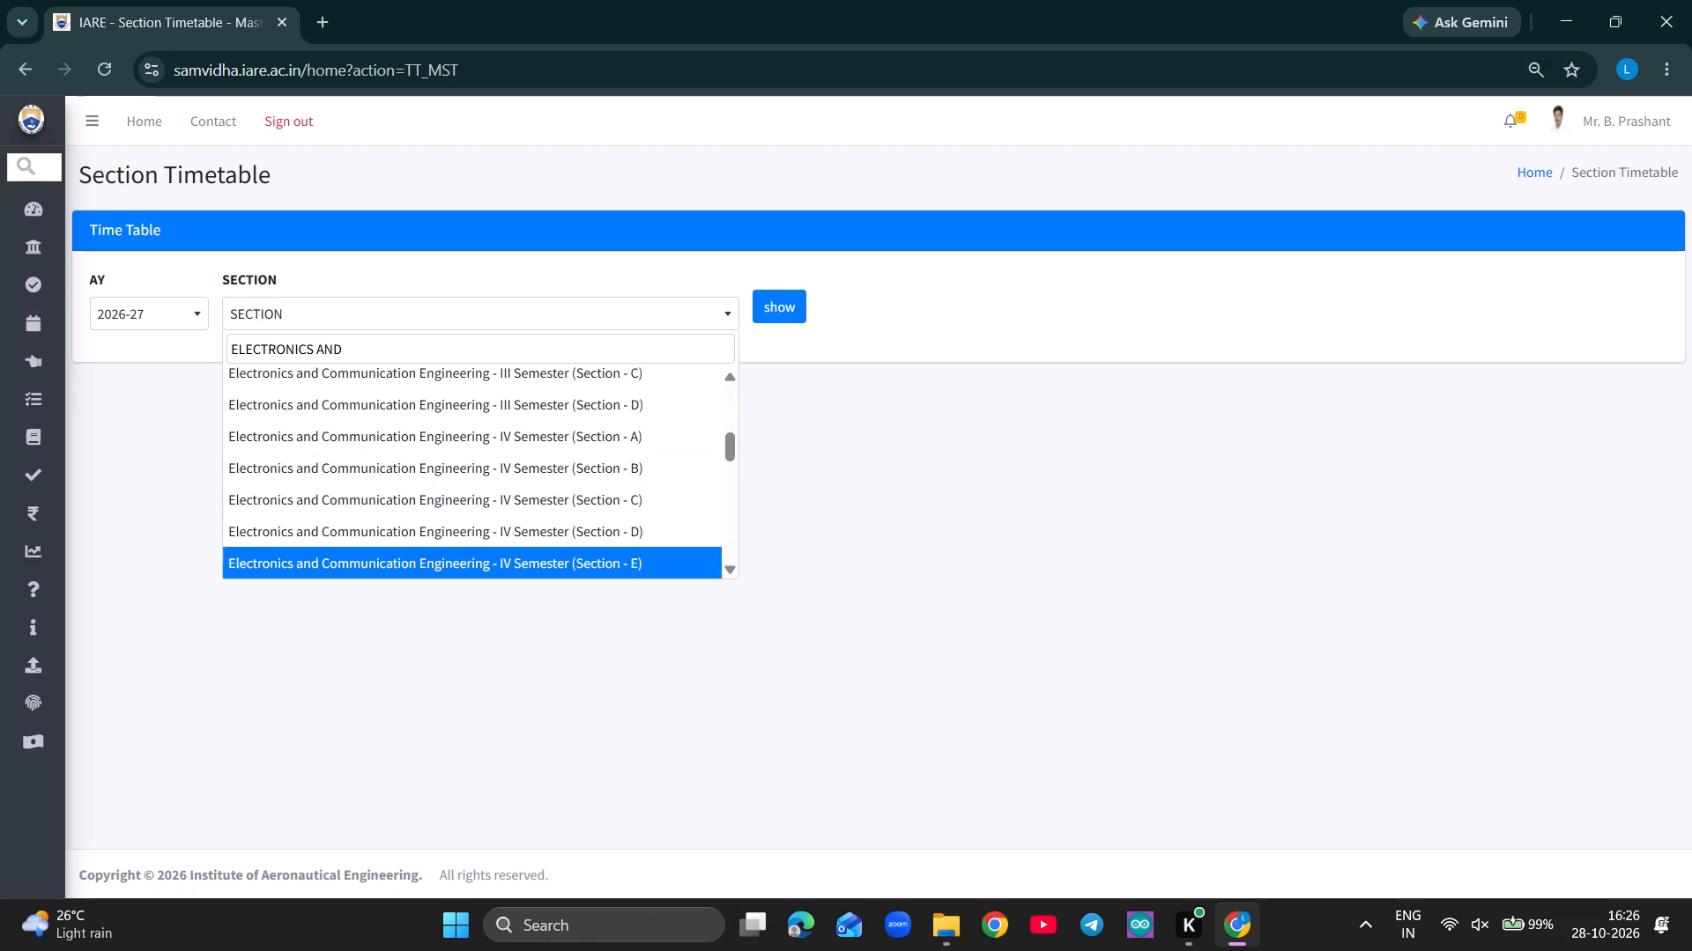
key("Down")
key("Down")
key("Down")
key("Return")
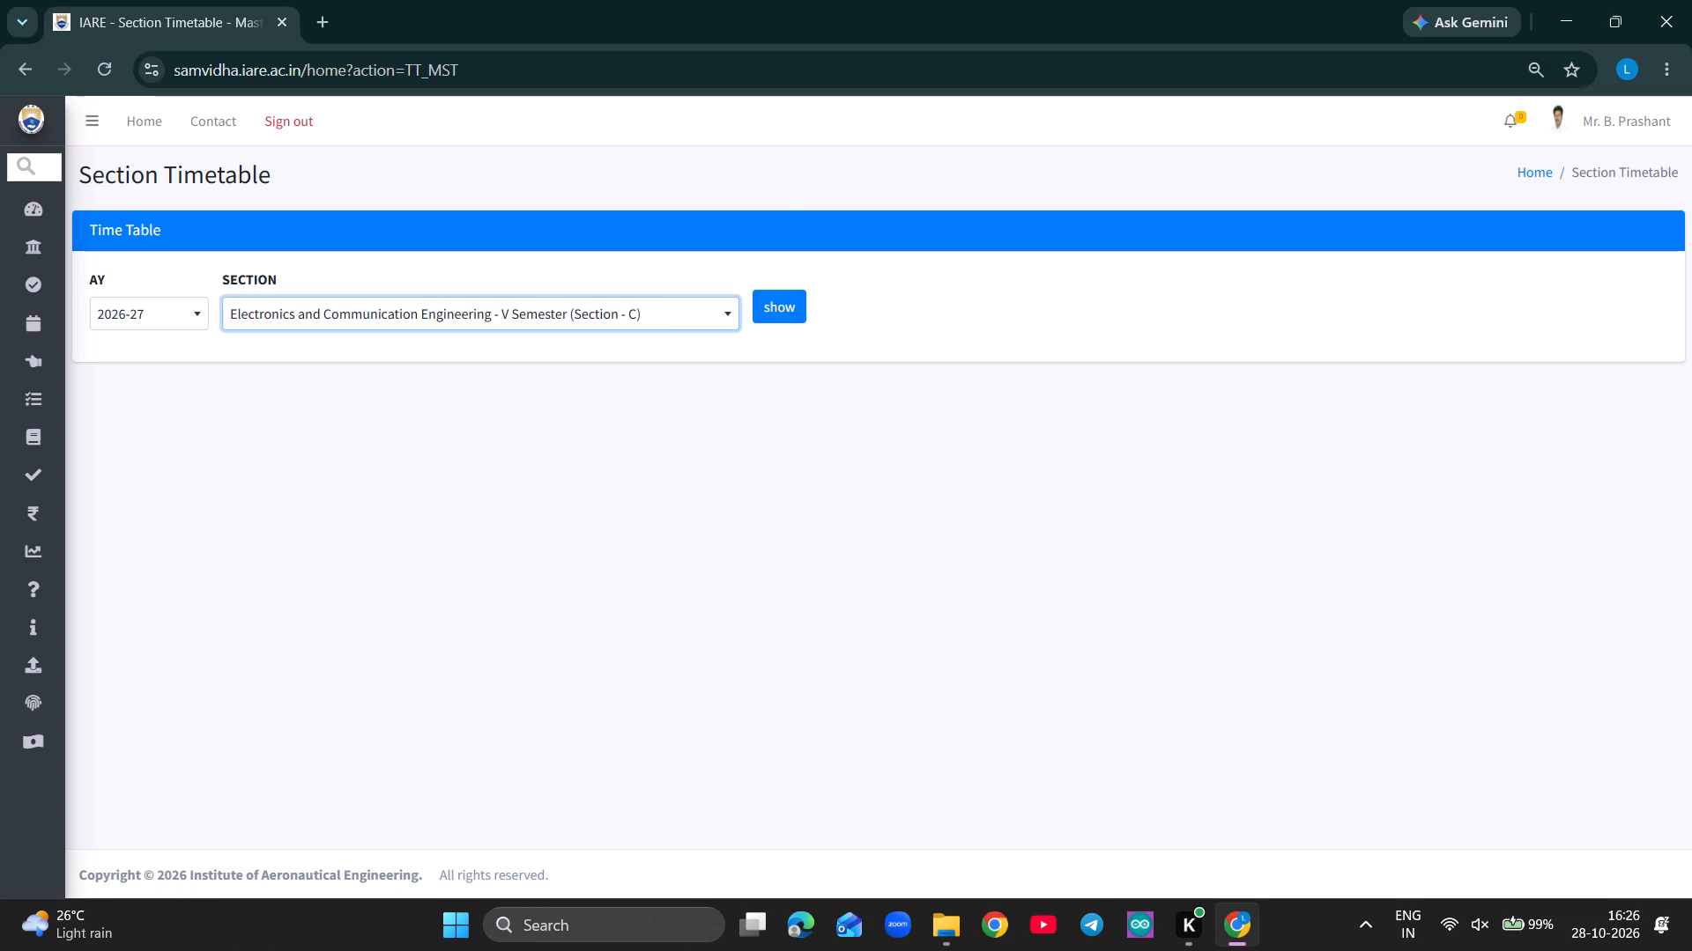
left_click(774, 297)
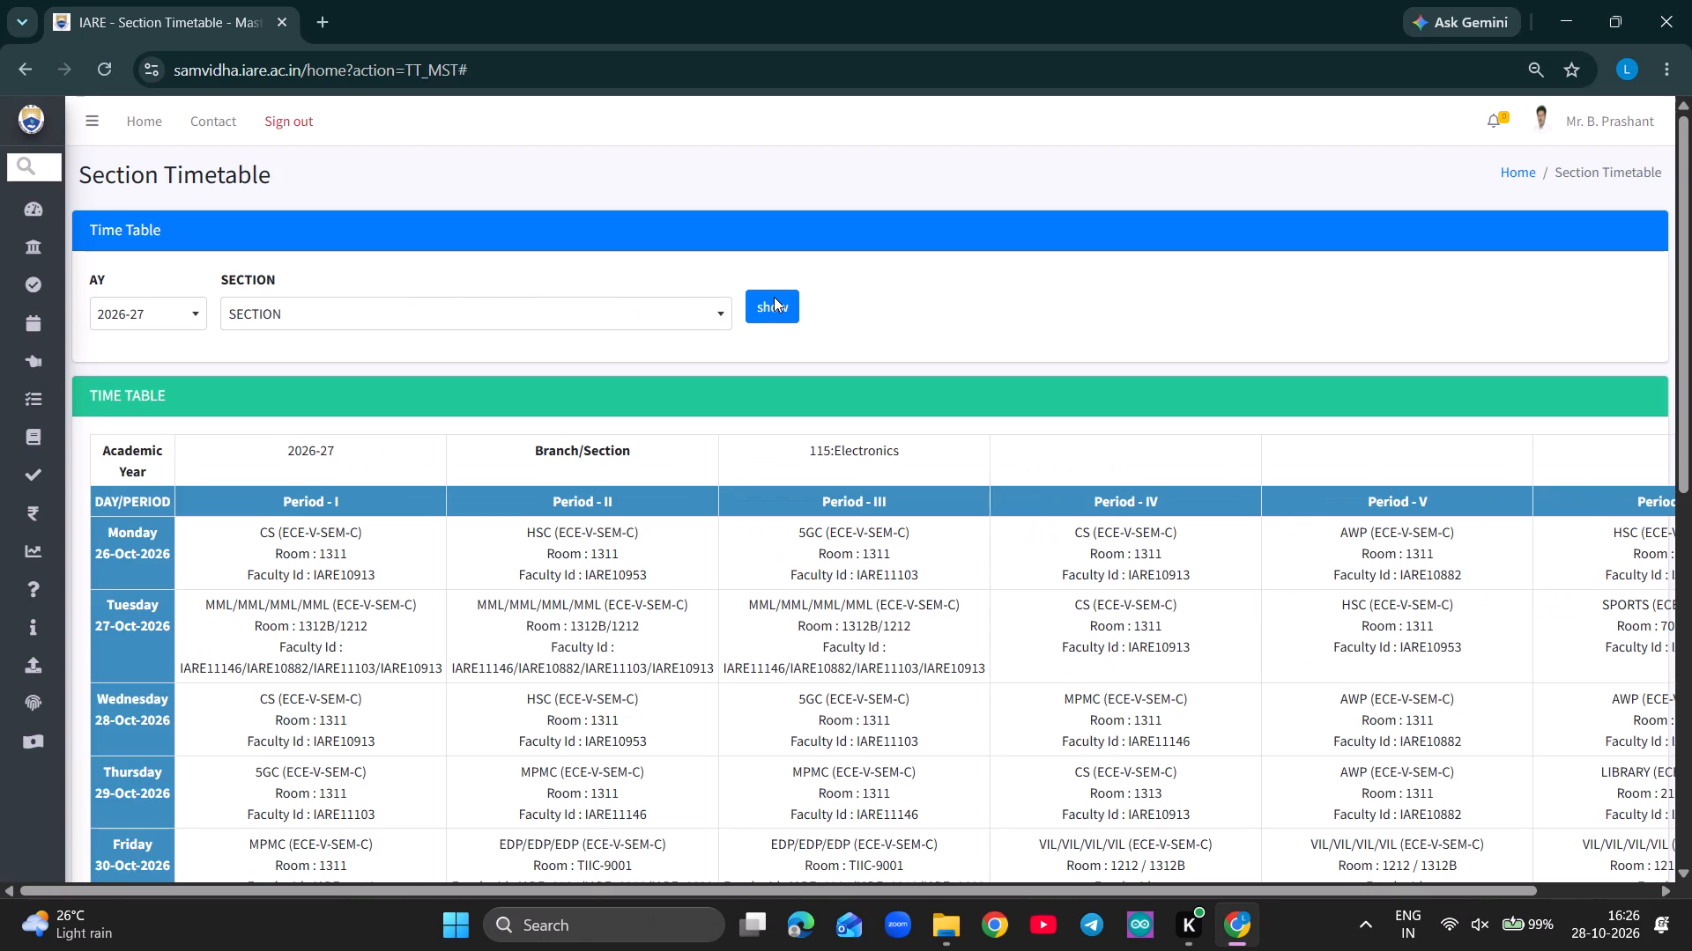
Copy the faculty ID of Wednesday's Period III 5GC class from the section timetable.
scroll(1032, 521, "down", 2)
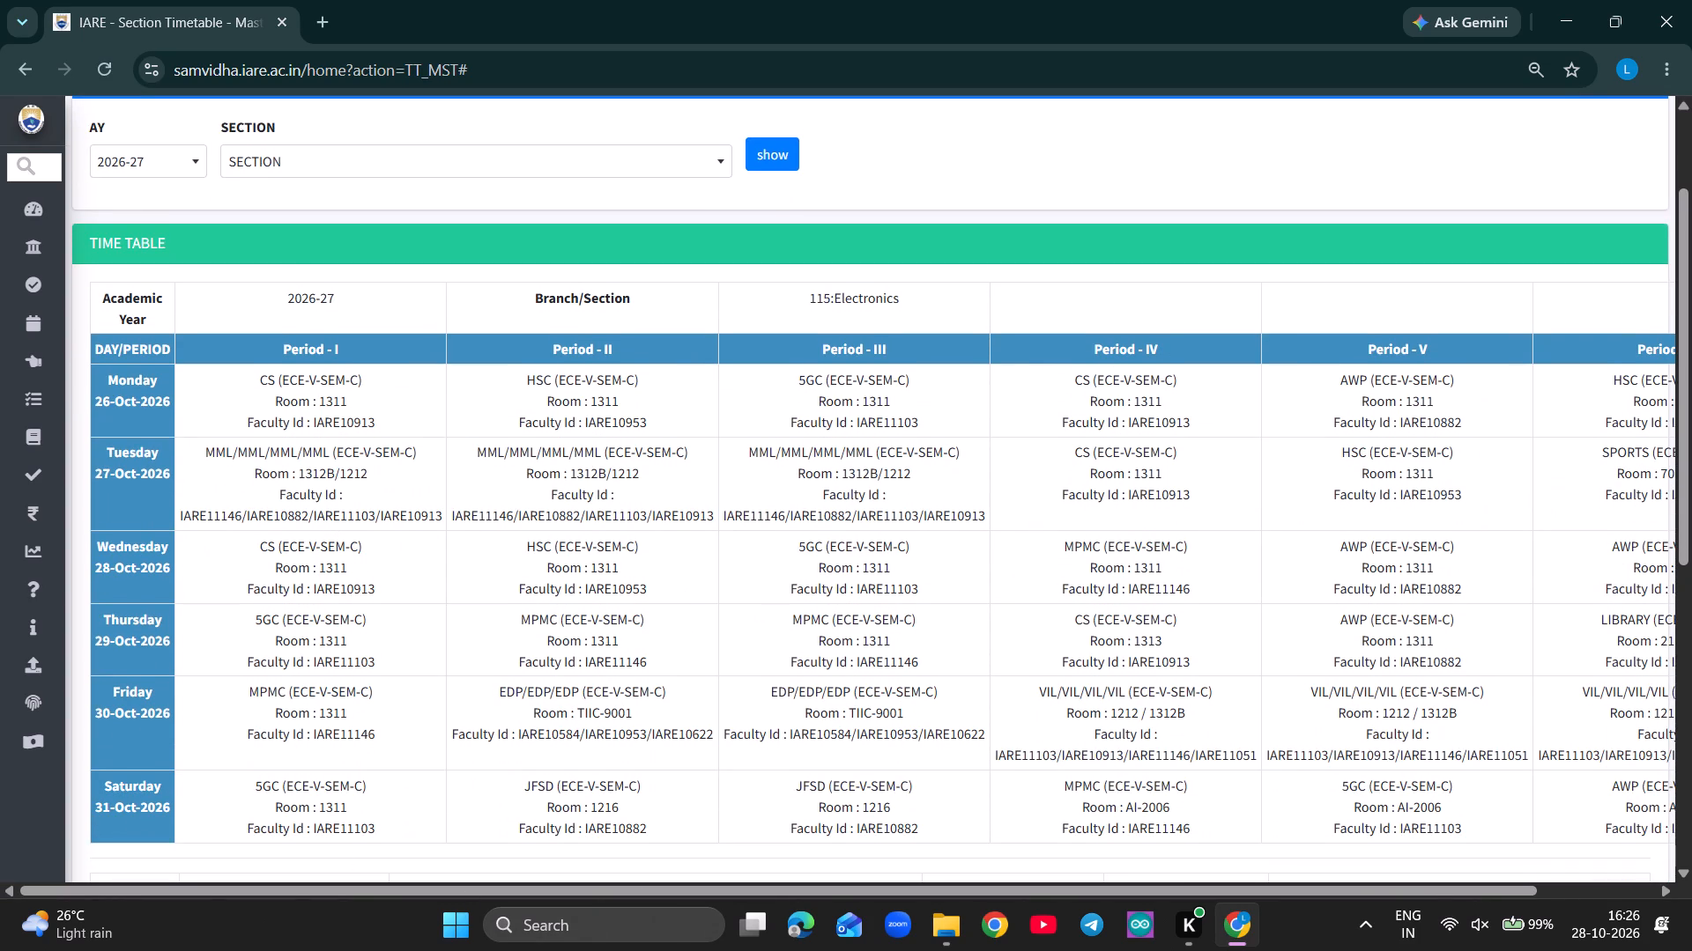
left_click_drag(853, 592, 918, 589)
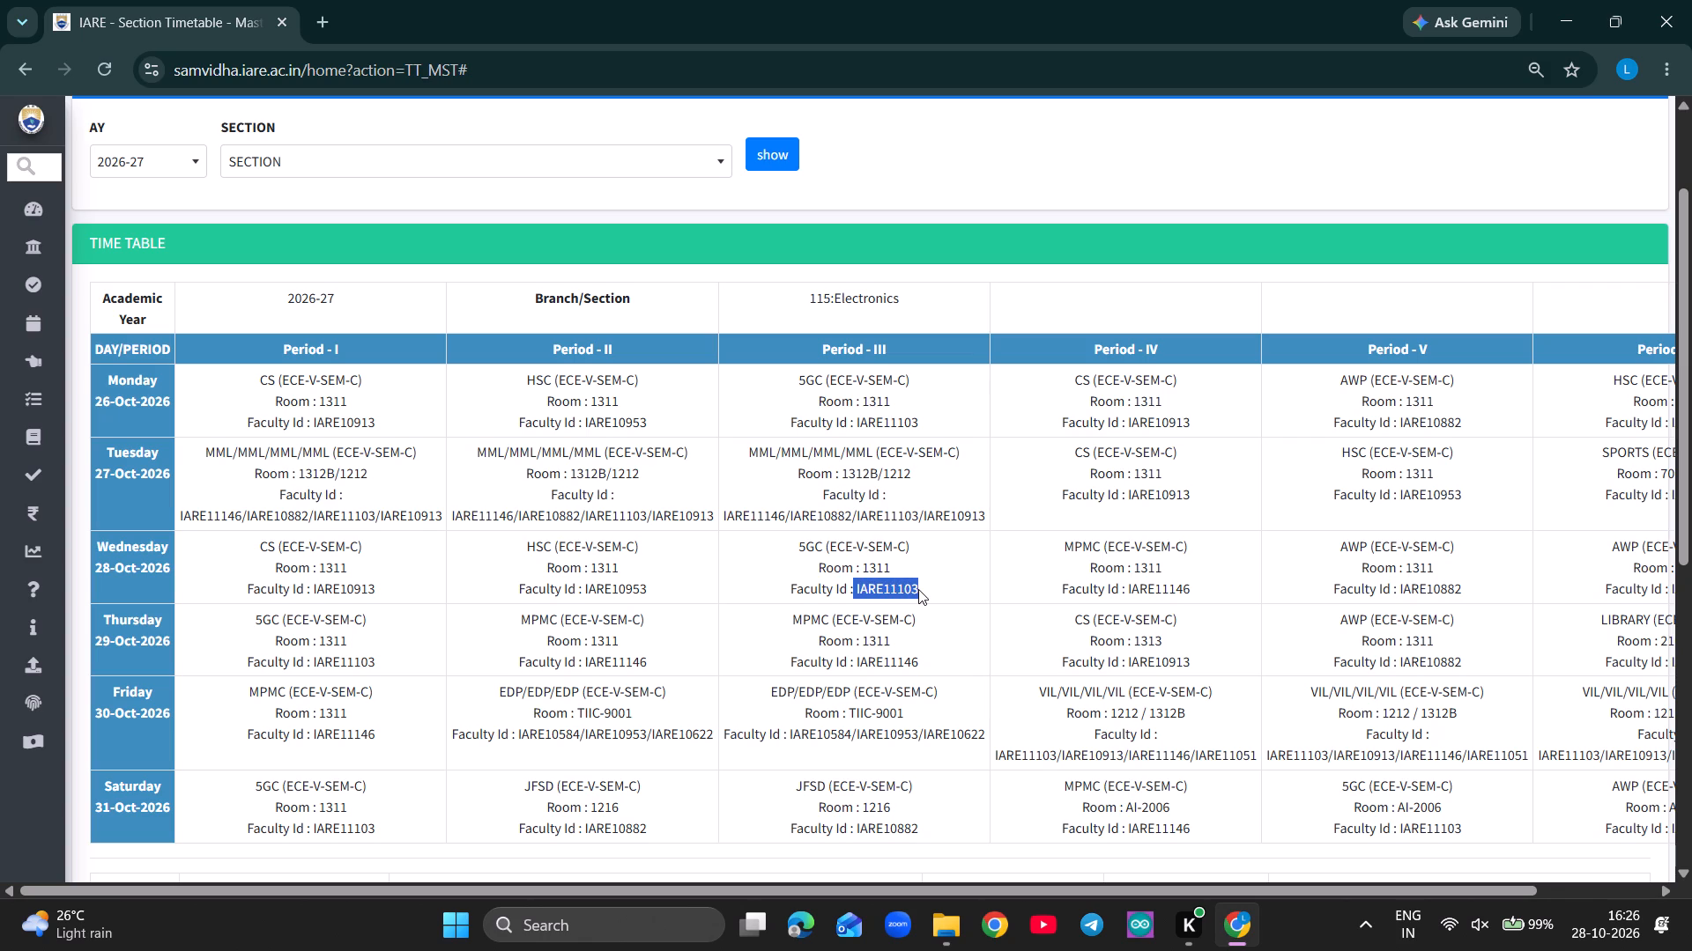
key("ctrl+c")
key("super+v")
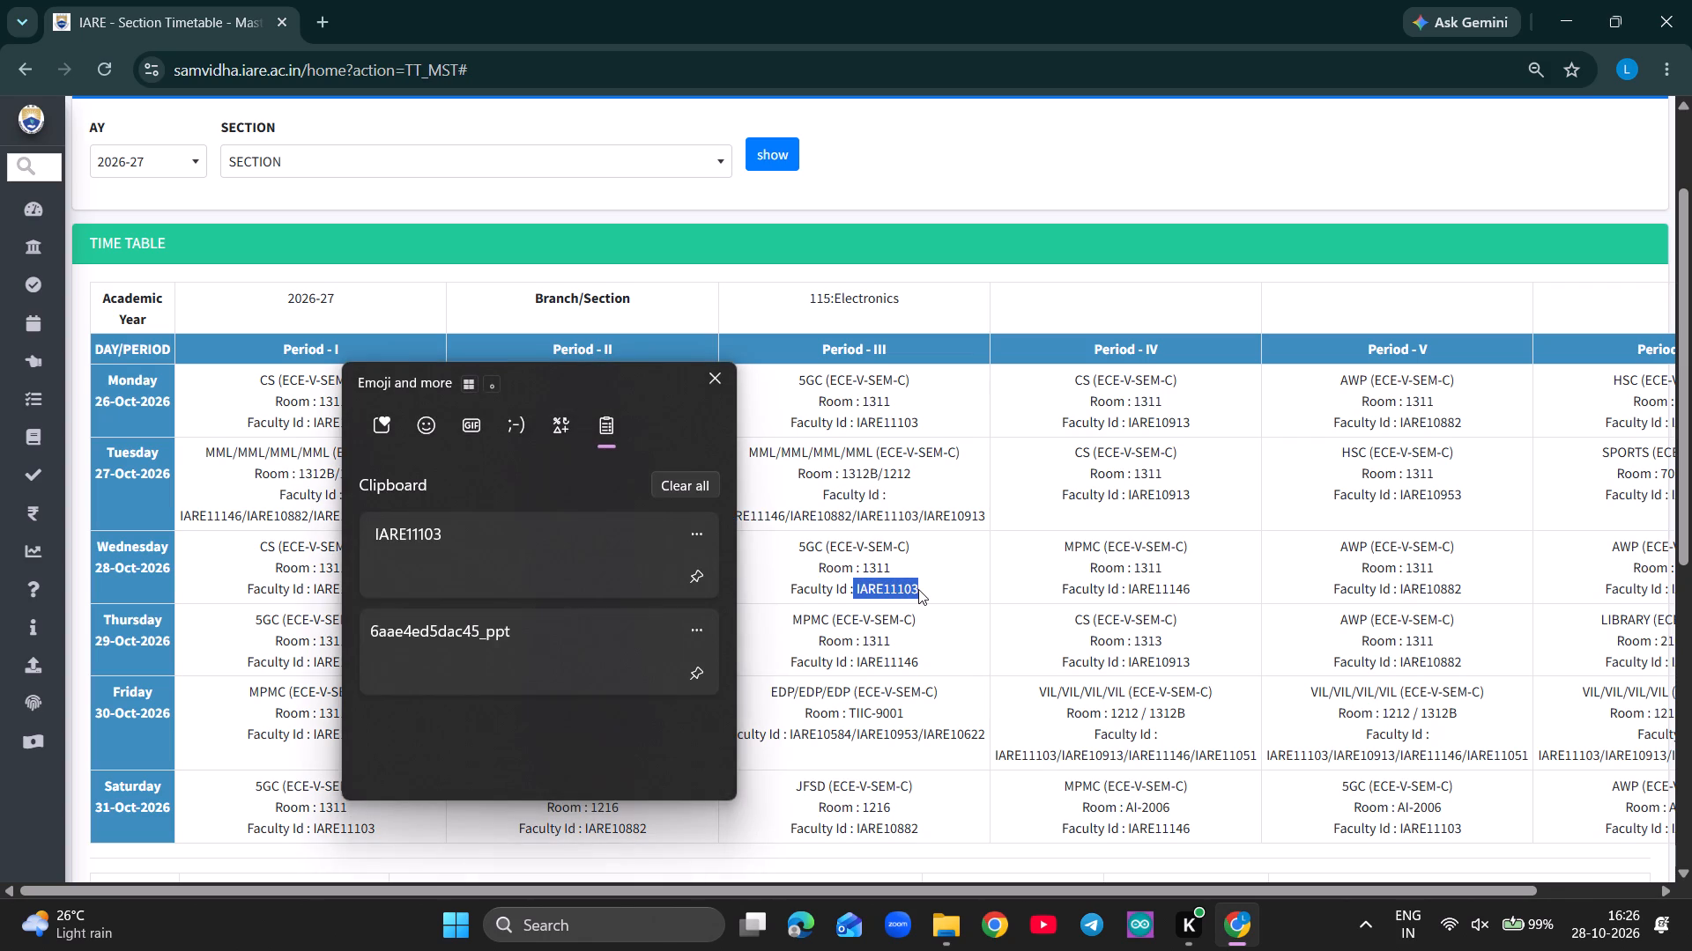
left_click(918, 589)
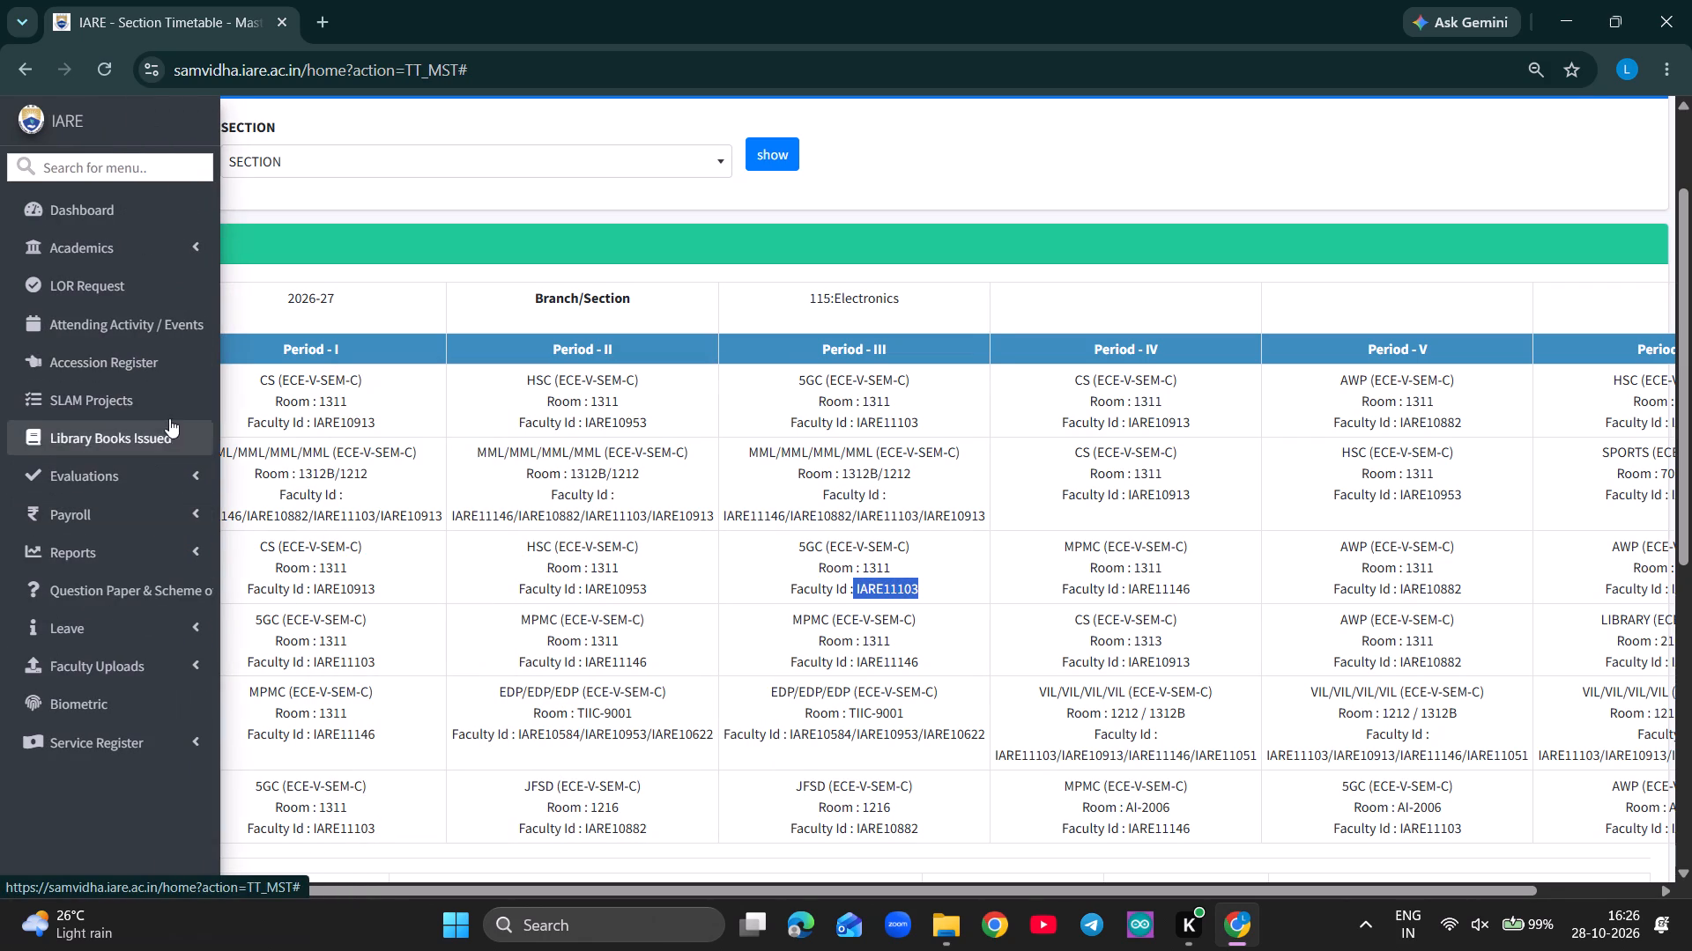
Look up the Date Wise Activity for 28-10-2026 across all sections using the copied faculty ID.
left_click(150, 245)
left_click(126, 315)
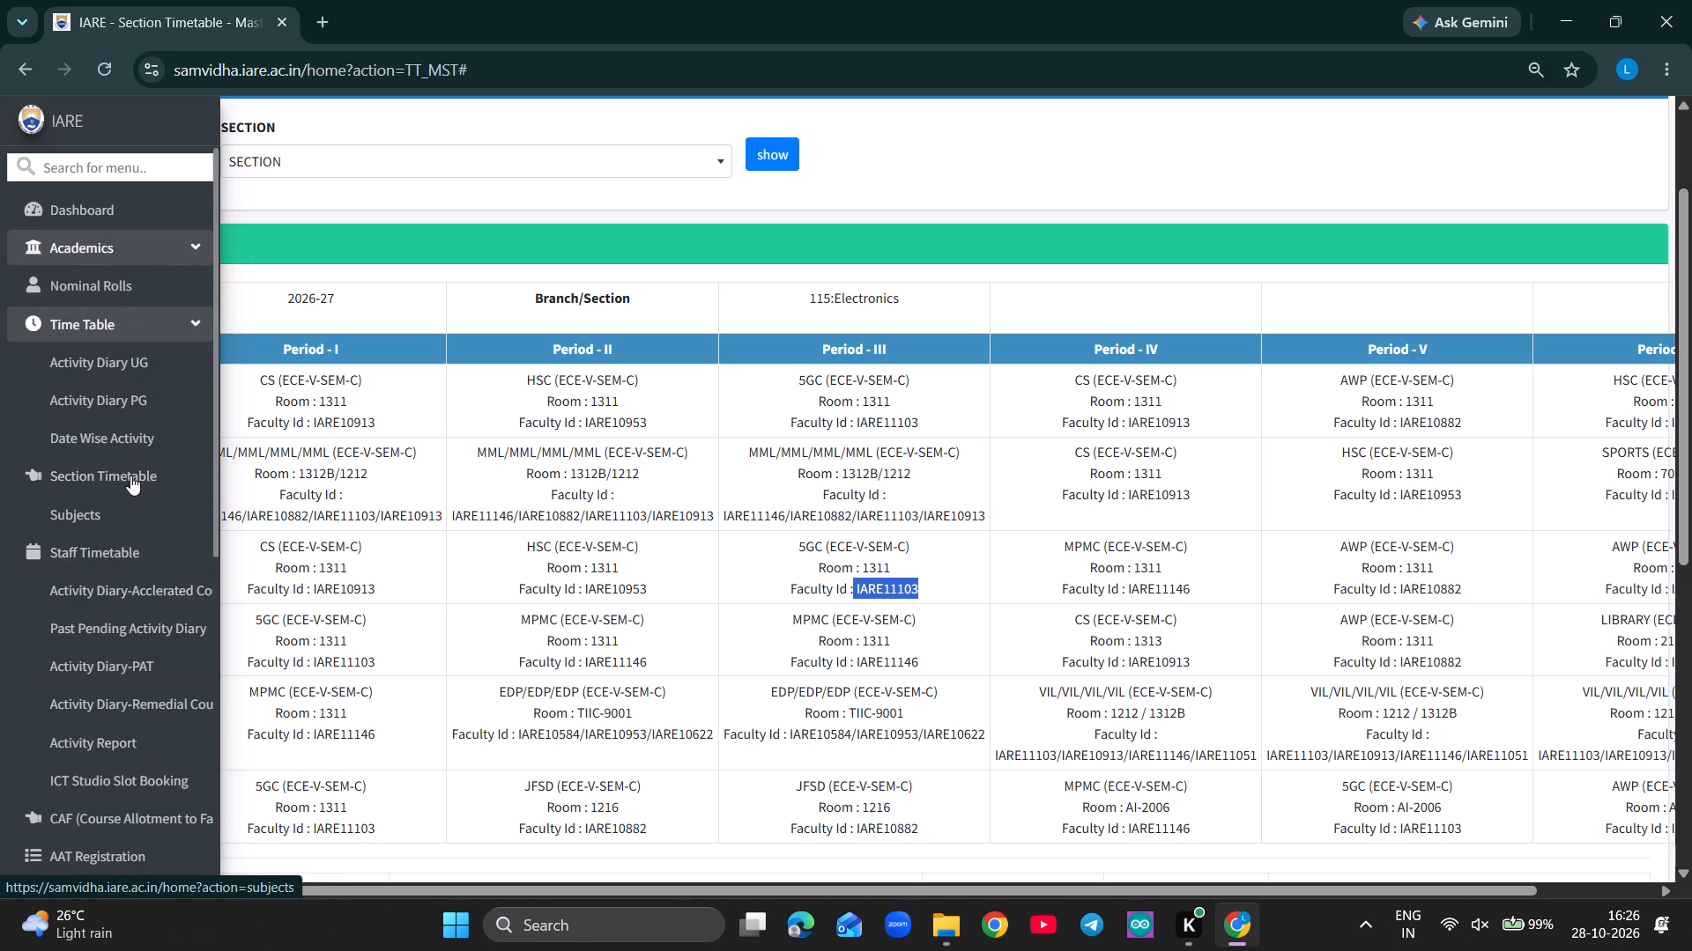
left_click(120, 425)
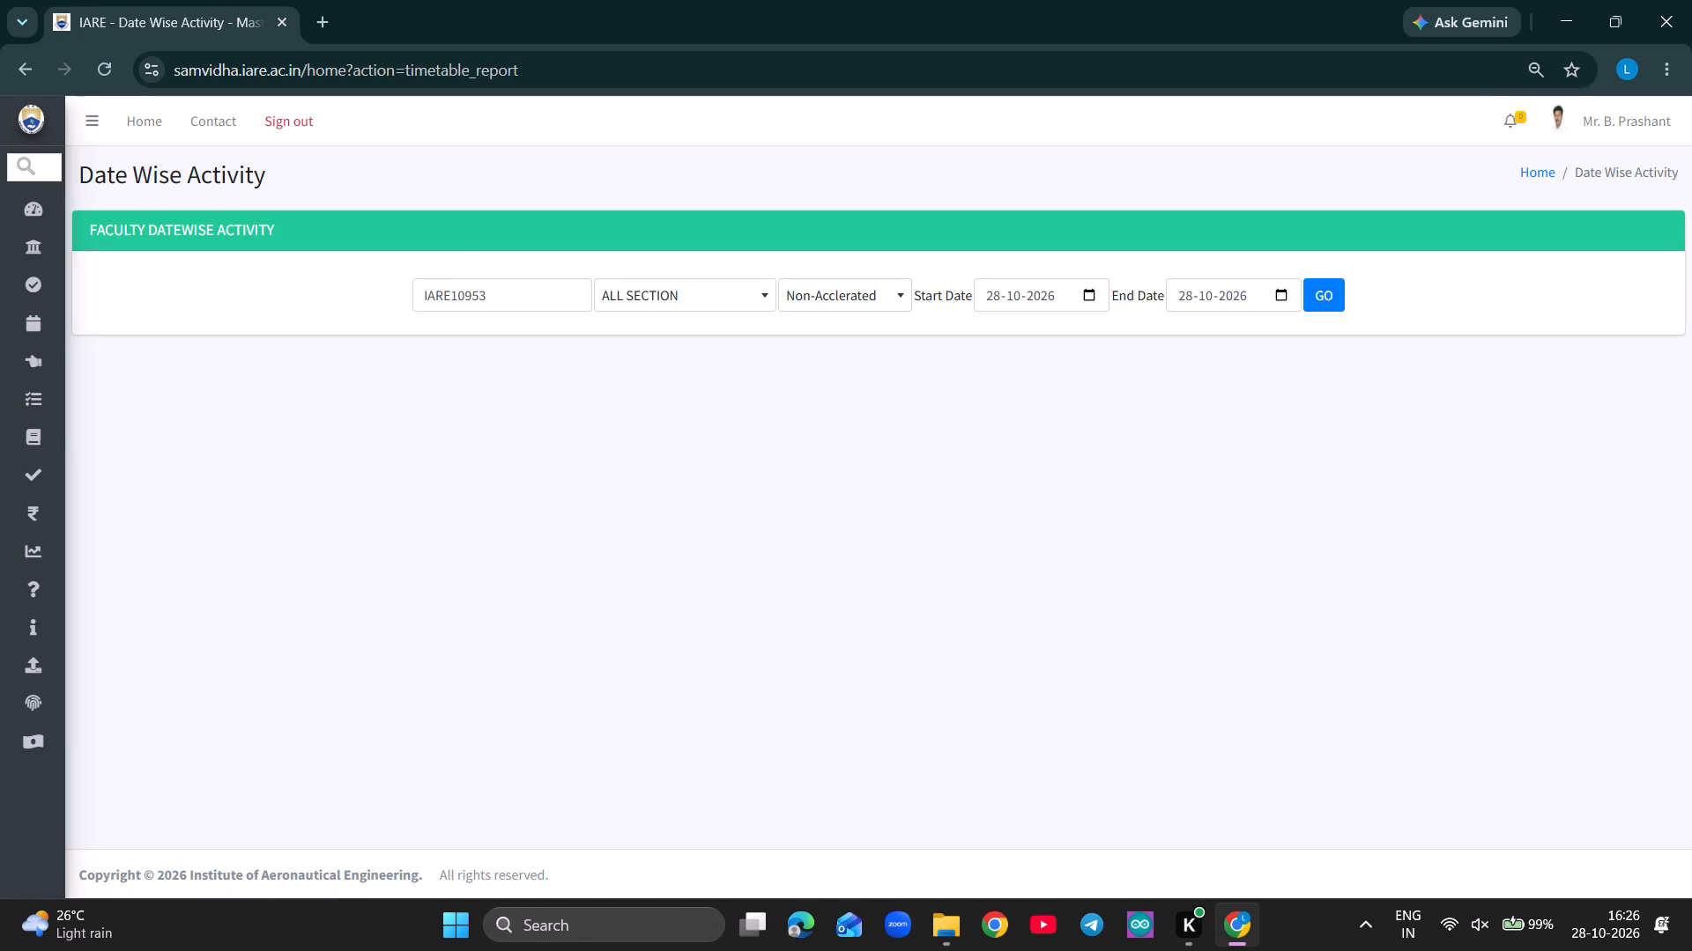
left_click_drag(516, 281, 33, 258)
key("ctrl+v")
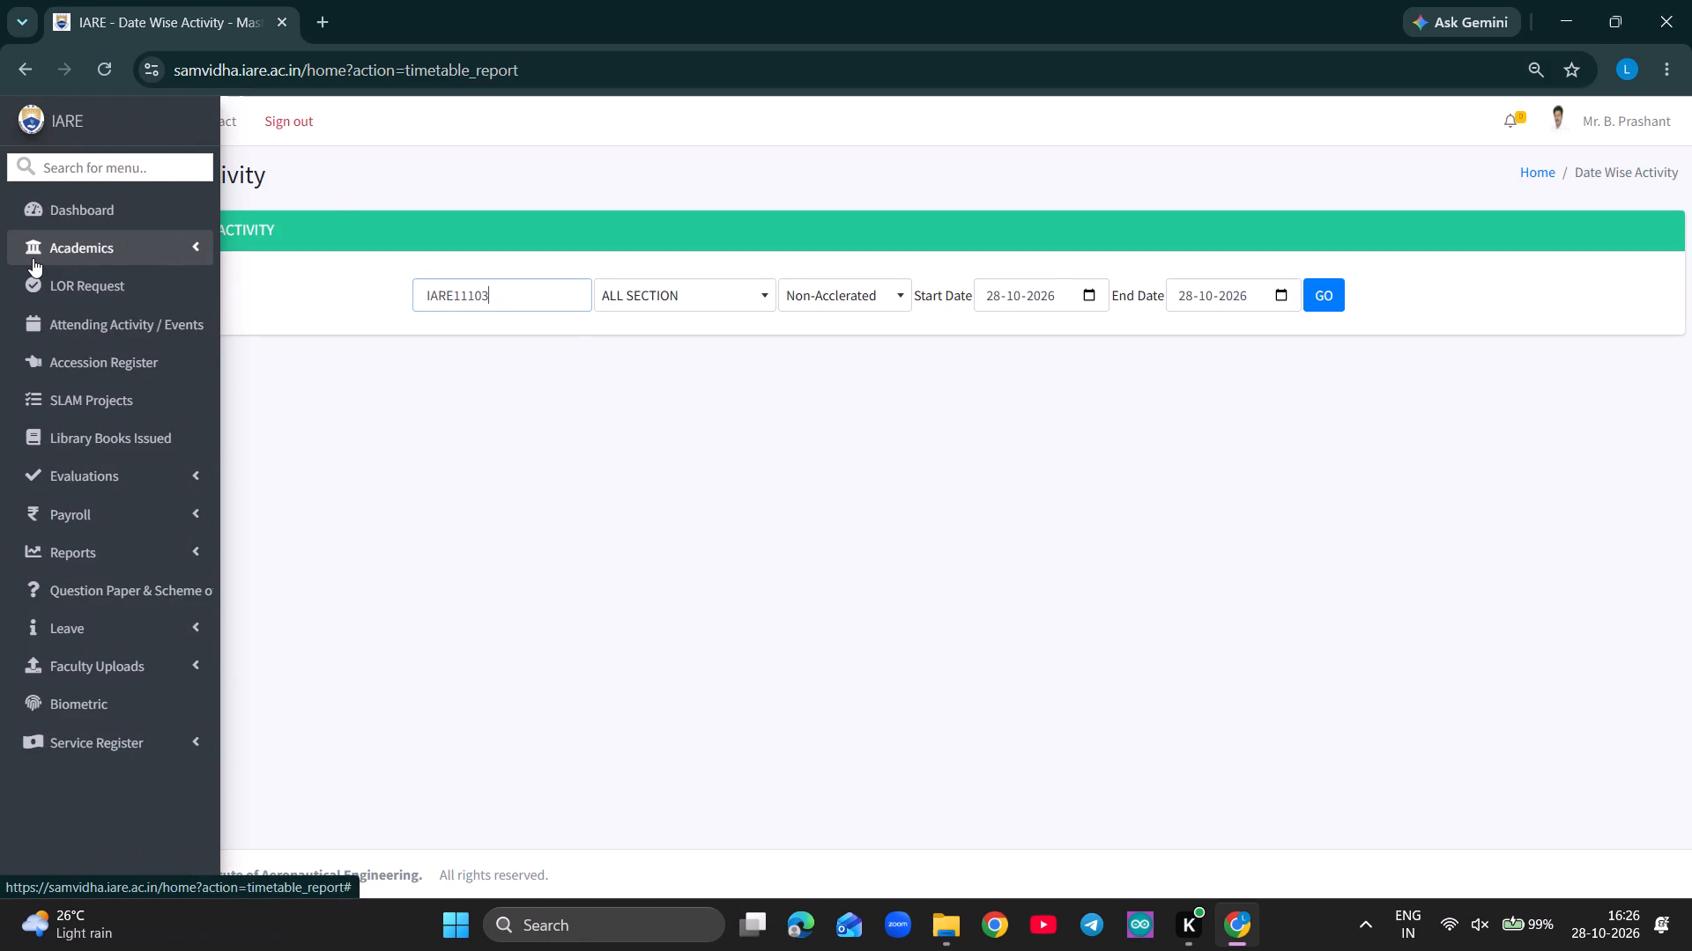
left_click(1332, 278)
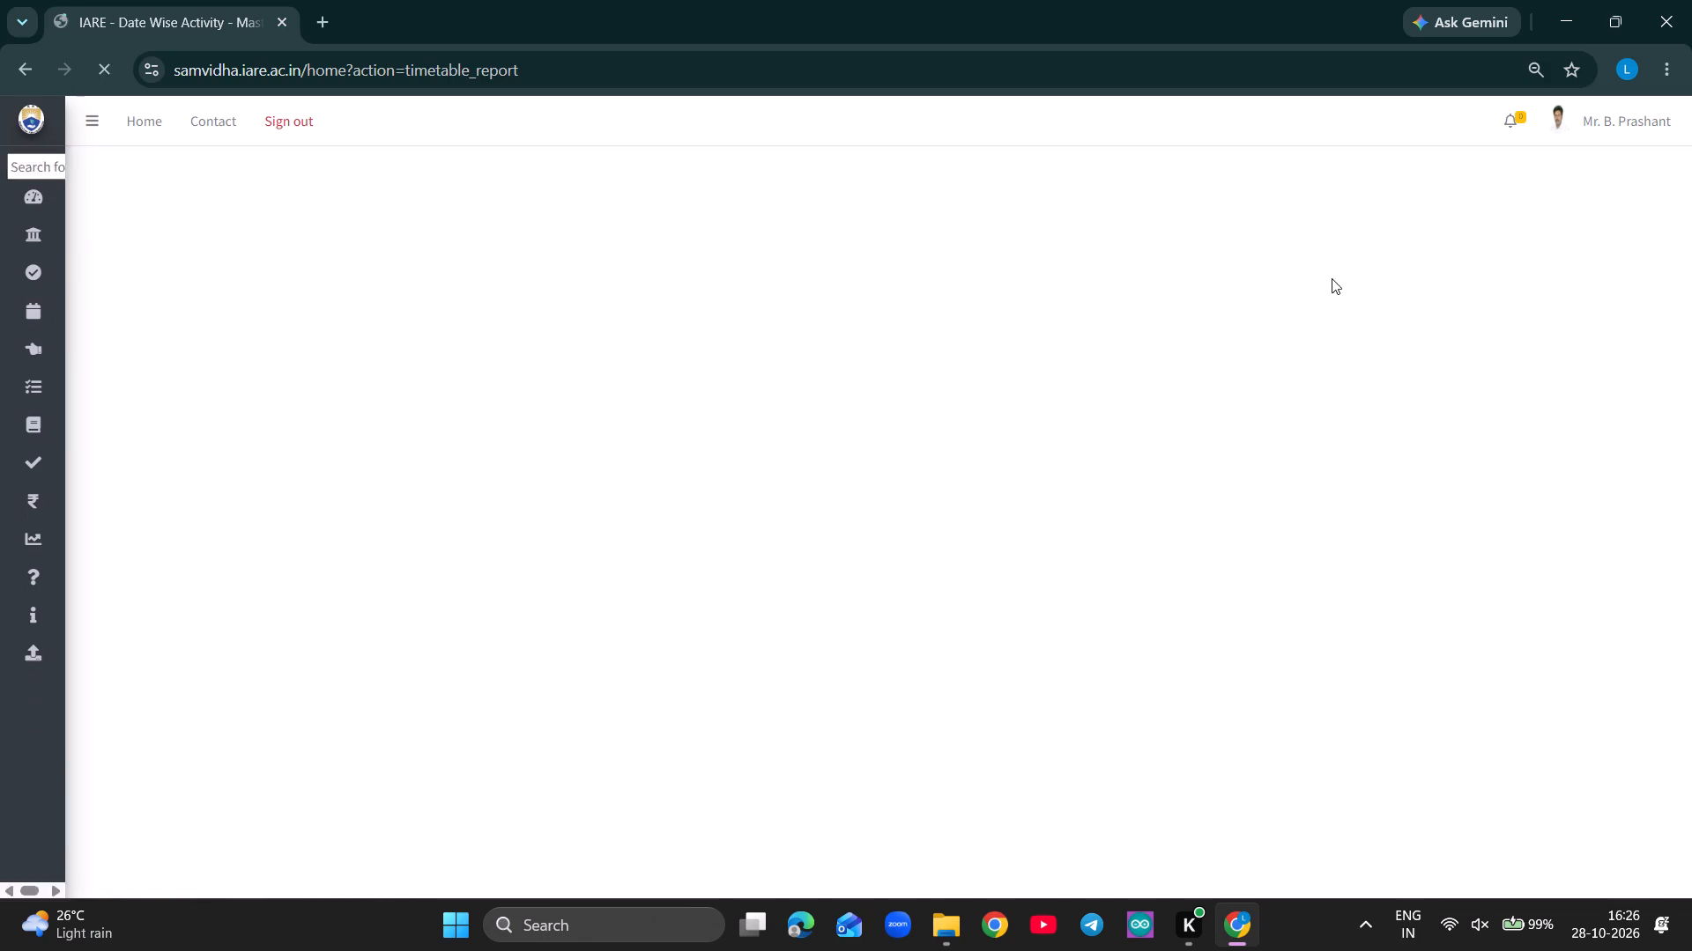
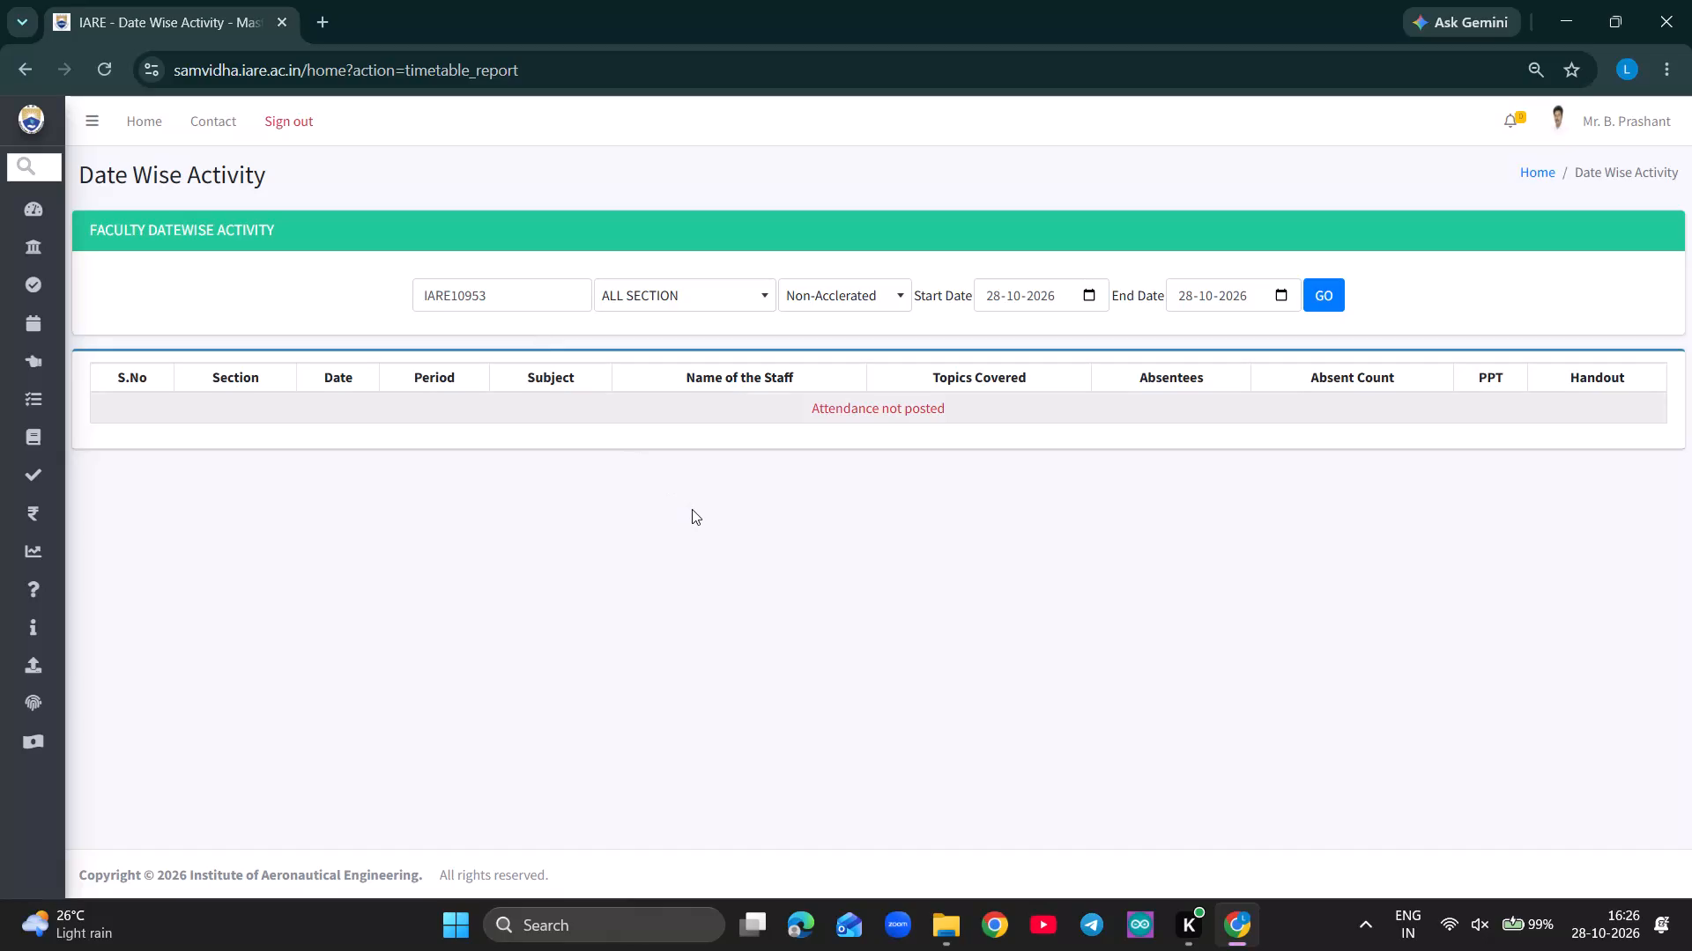
Show the 2026-27 section timetable for Electronics and Communication Engineering - V Semester (Section - C).
scroll(692, 509, "right", 15)
scroll(692, 509, "left", 8)
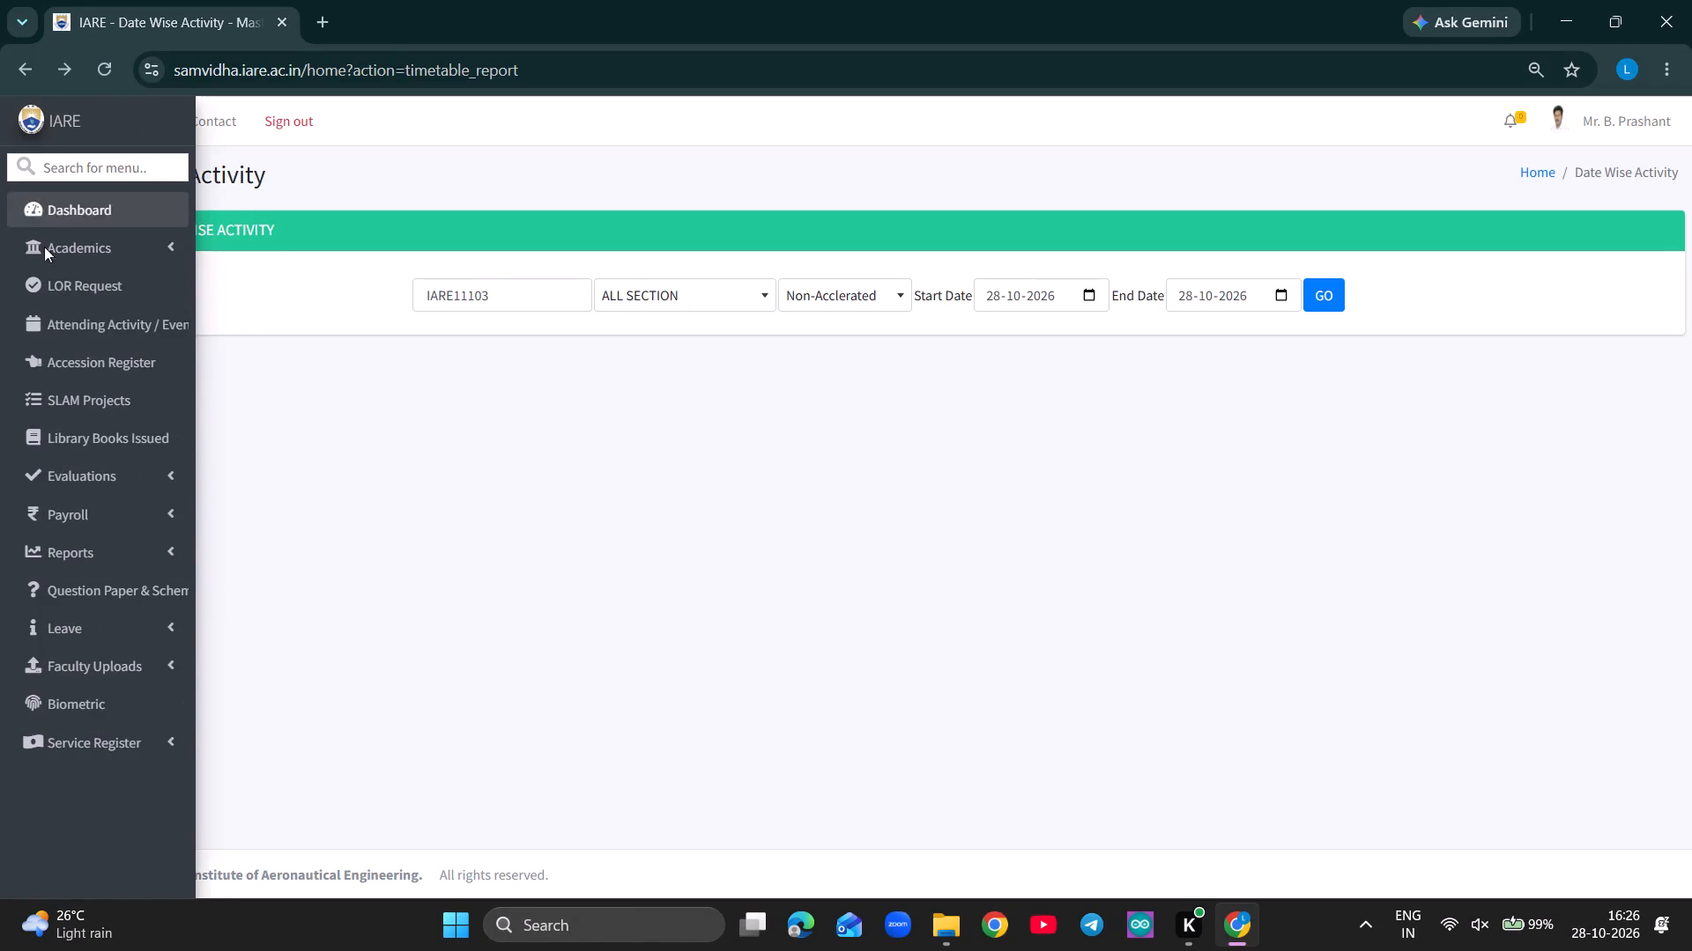
left_click(147, 251)
left_click(147, 319)
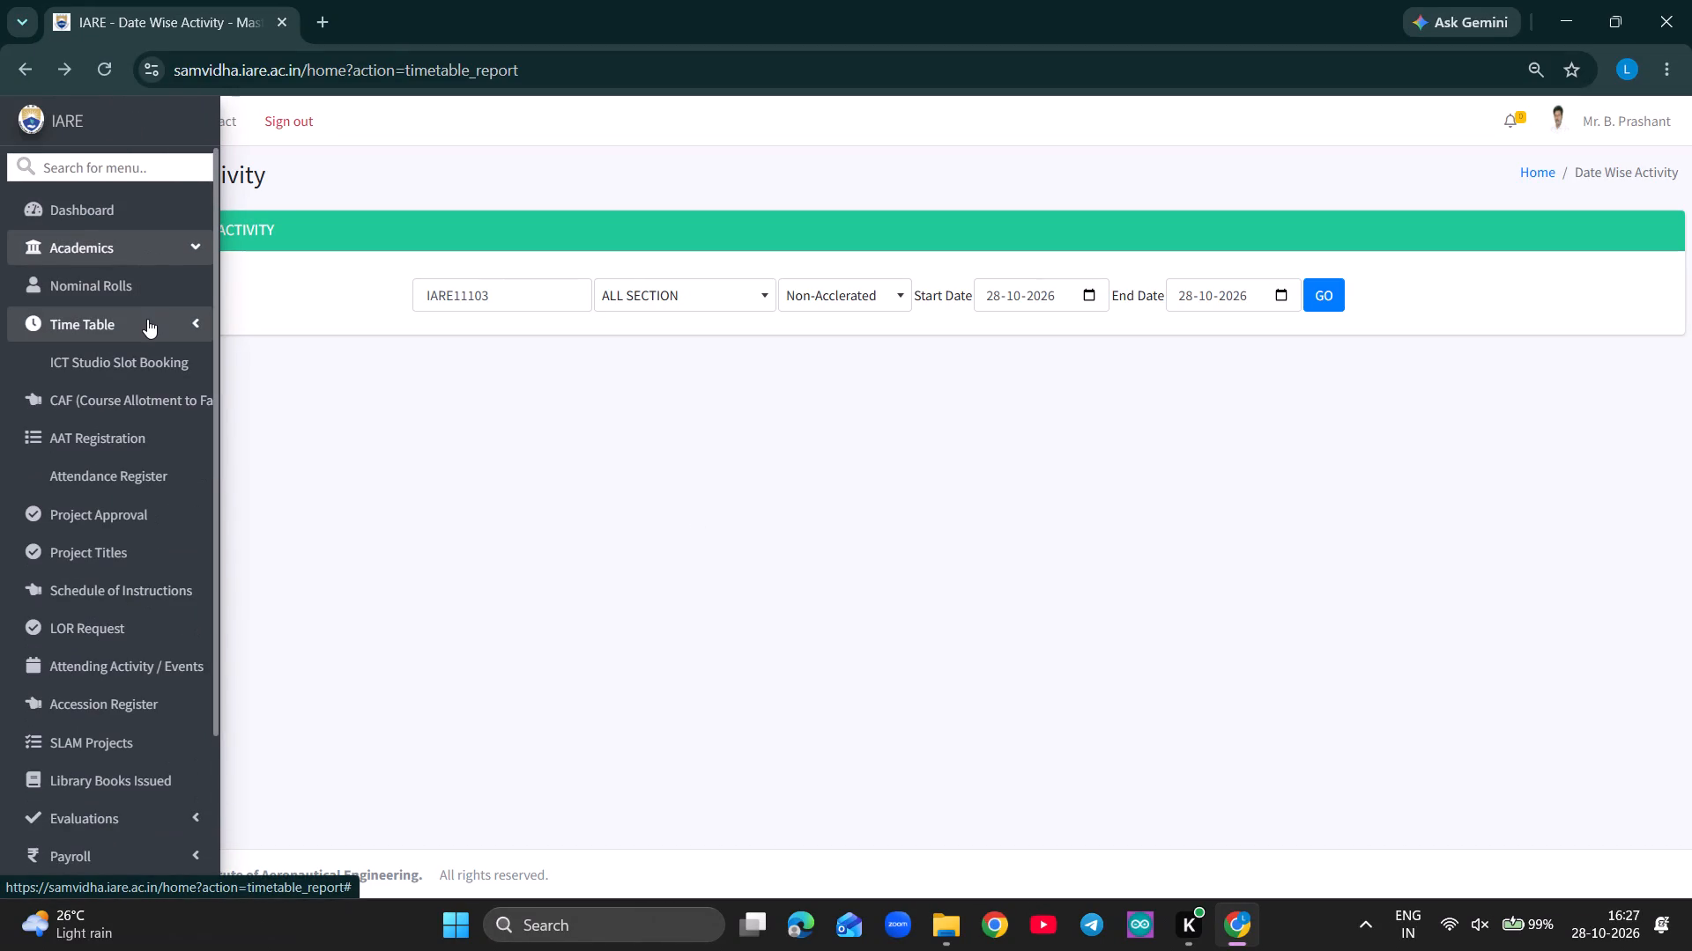
left_click(142, 478)
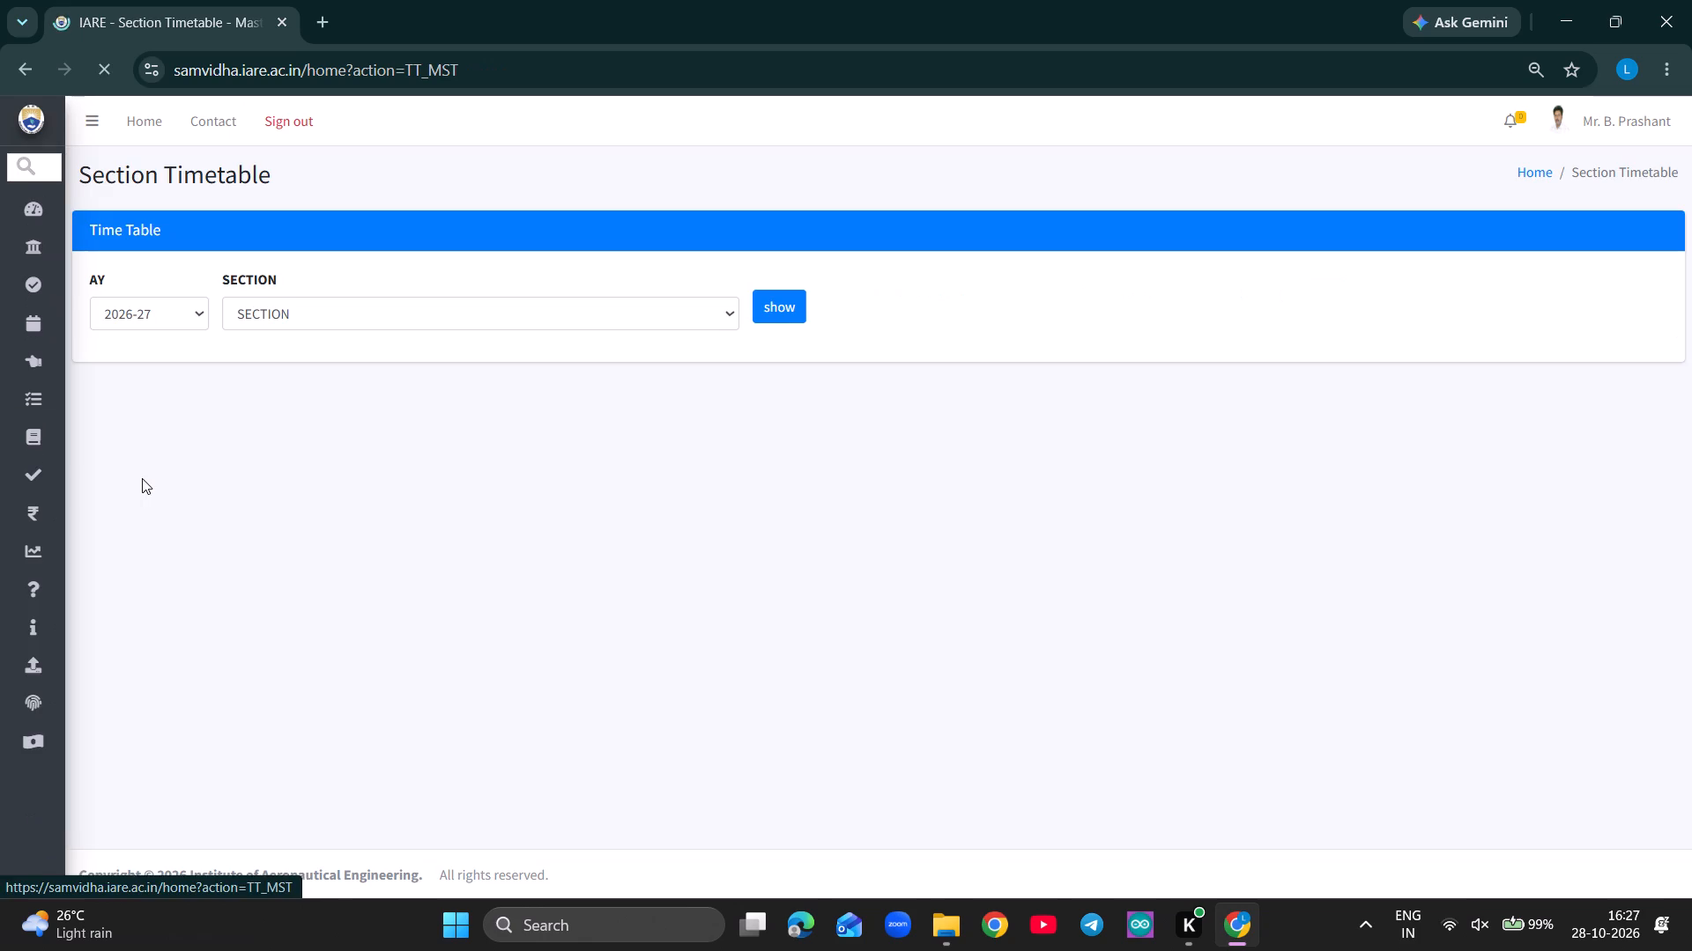
left_click(424, 292)
left_click(404, 305)
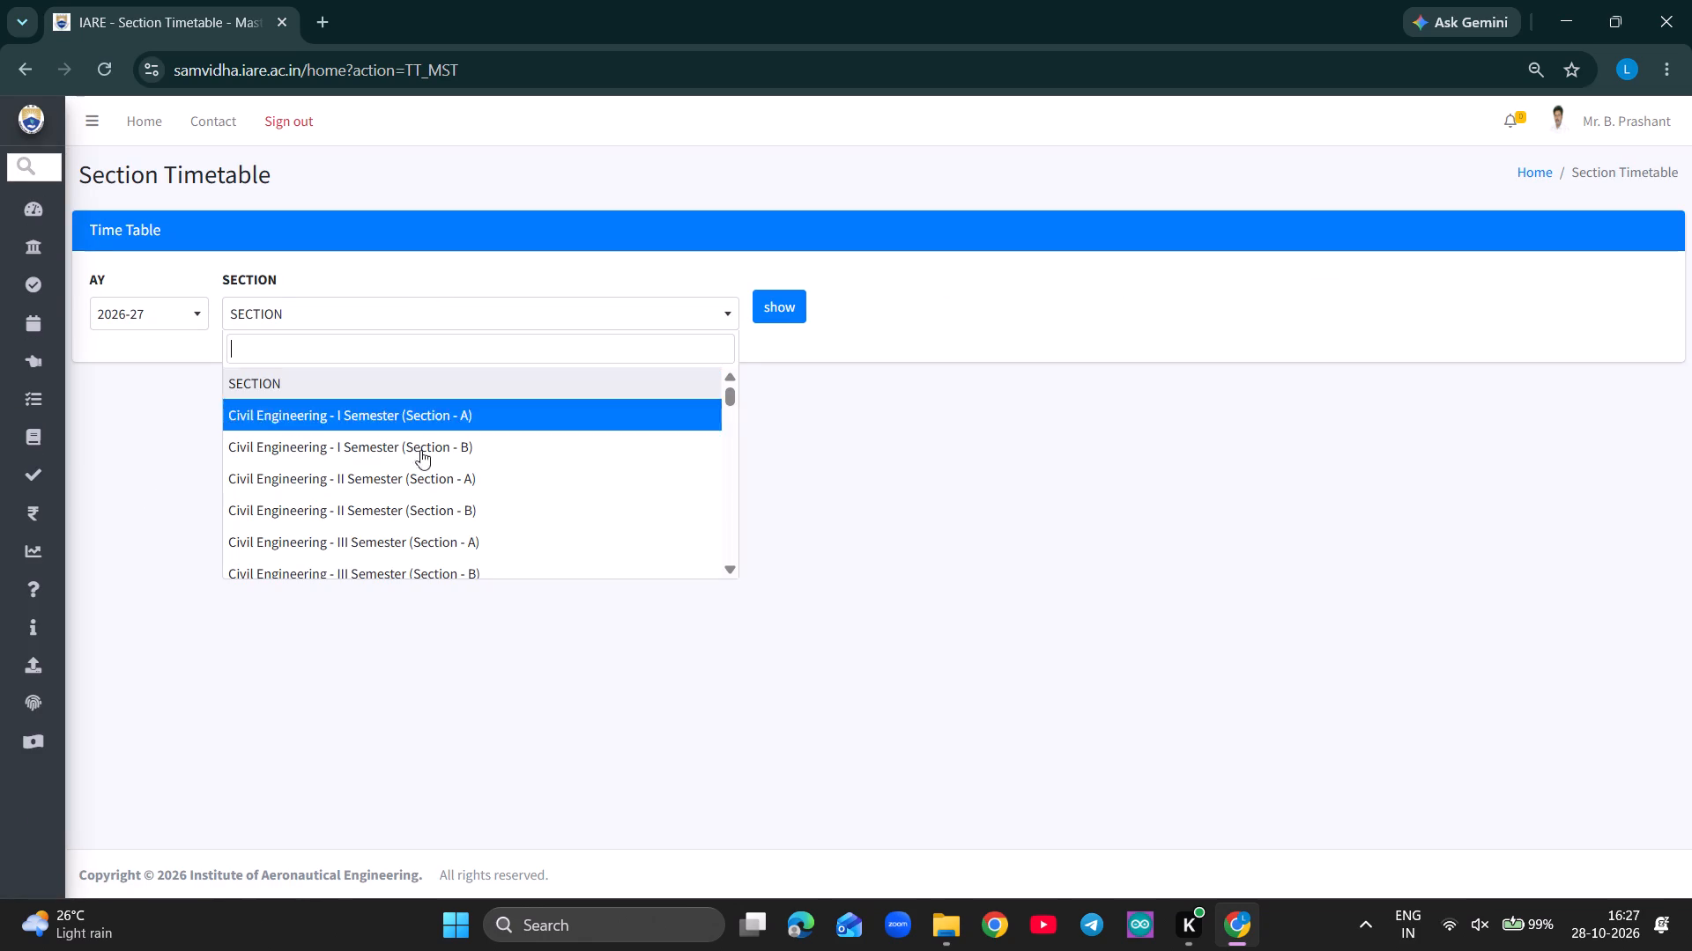
scroll(430, 499, "down", 15)
scroll(430, 499, "up", 2)
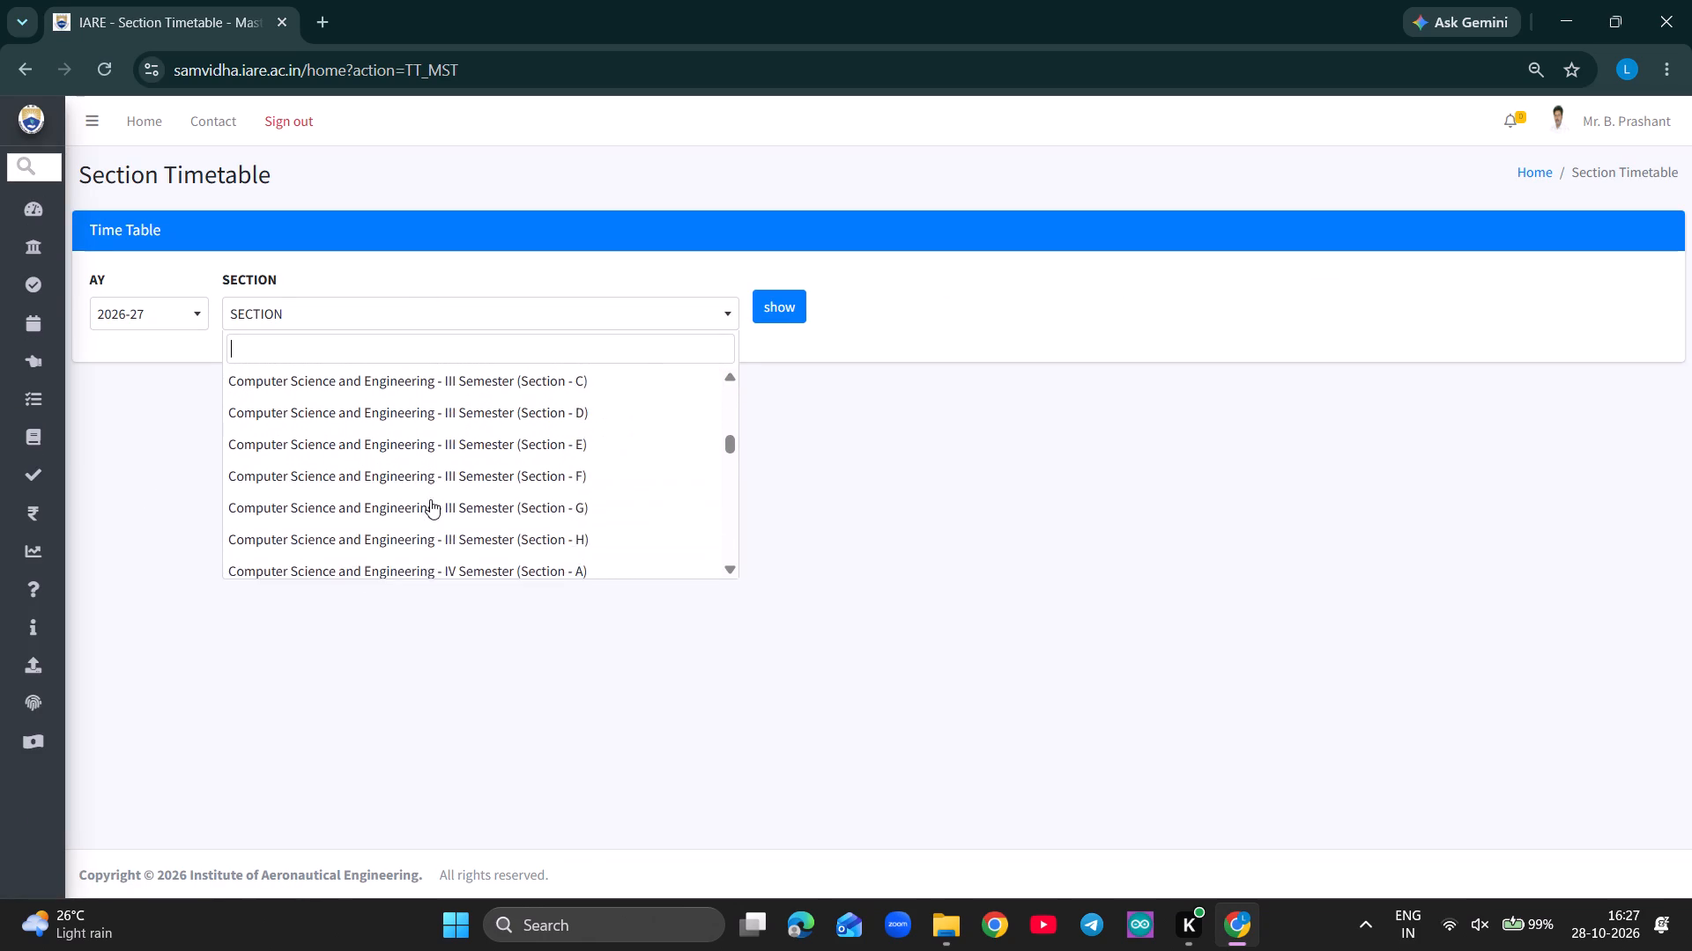
scroll(430, 499, "up", 7)
scroll(430, 499, "down", 1)
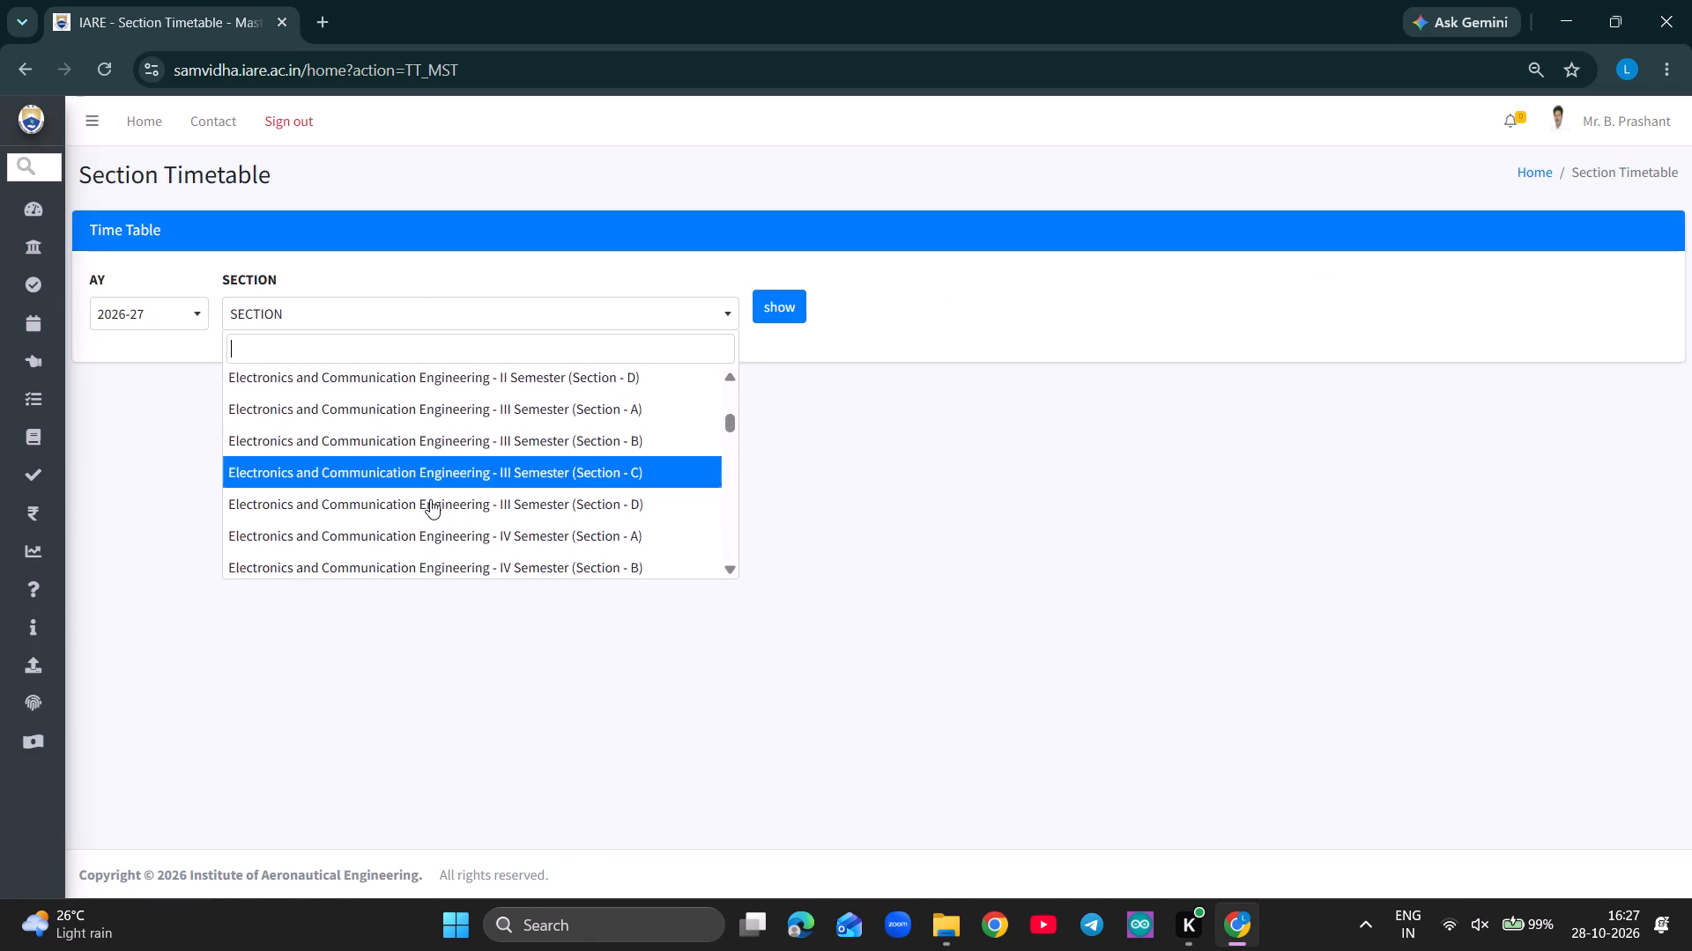
scroll(430, 499, "down", 1)
scroll(493, 456, "down", 1)
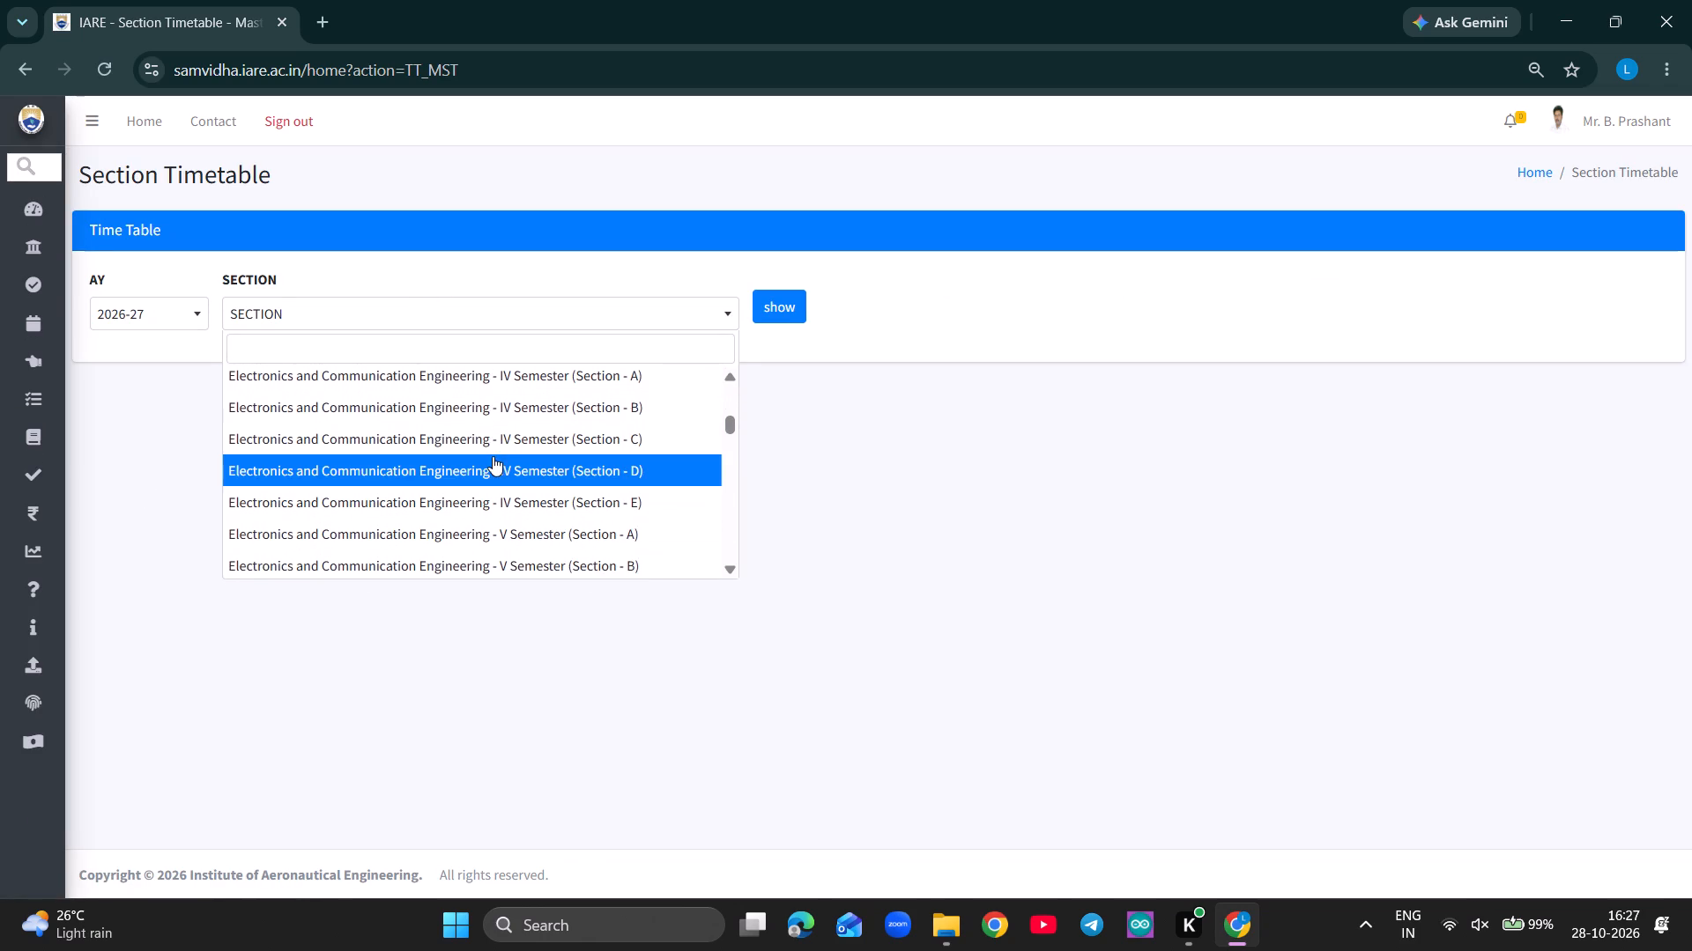
scroll(493, 456, "down", 1)
left_click(554, 535)
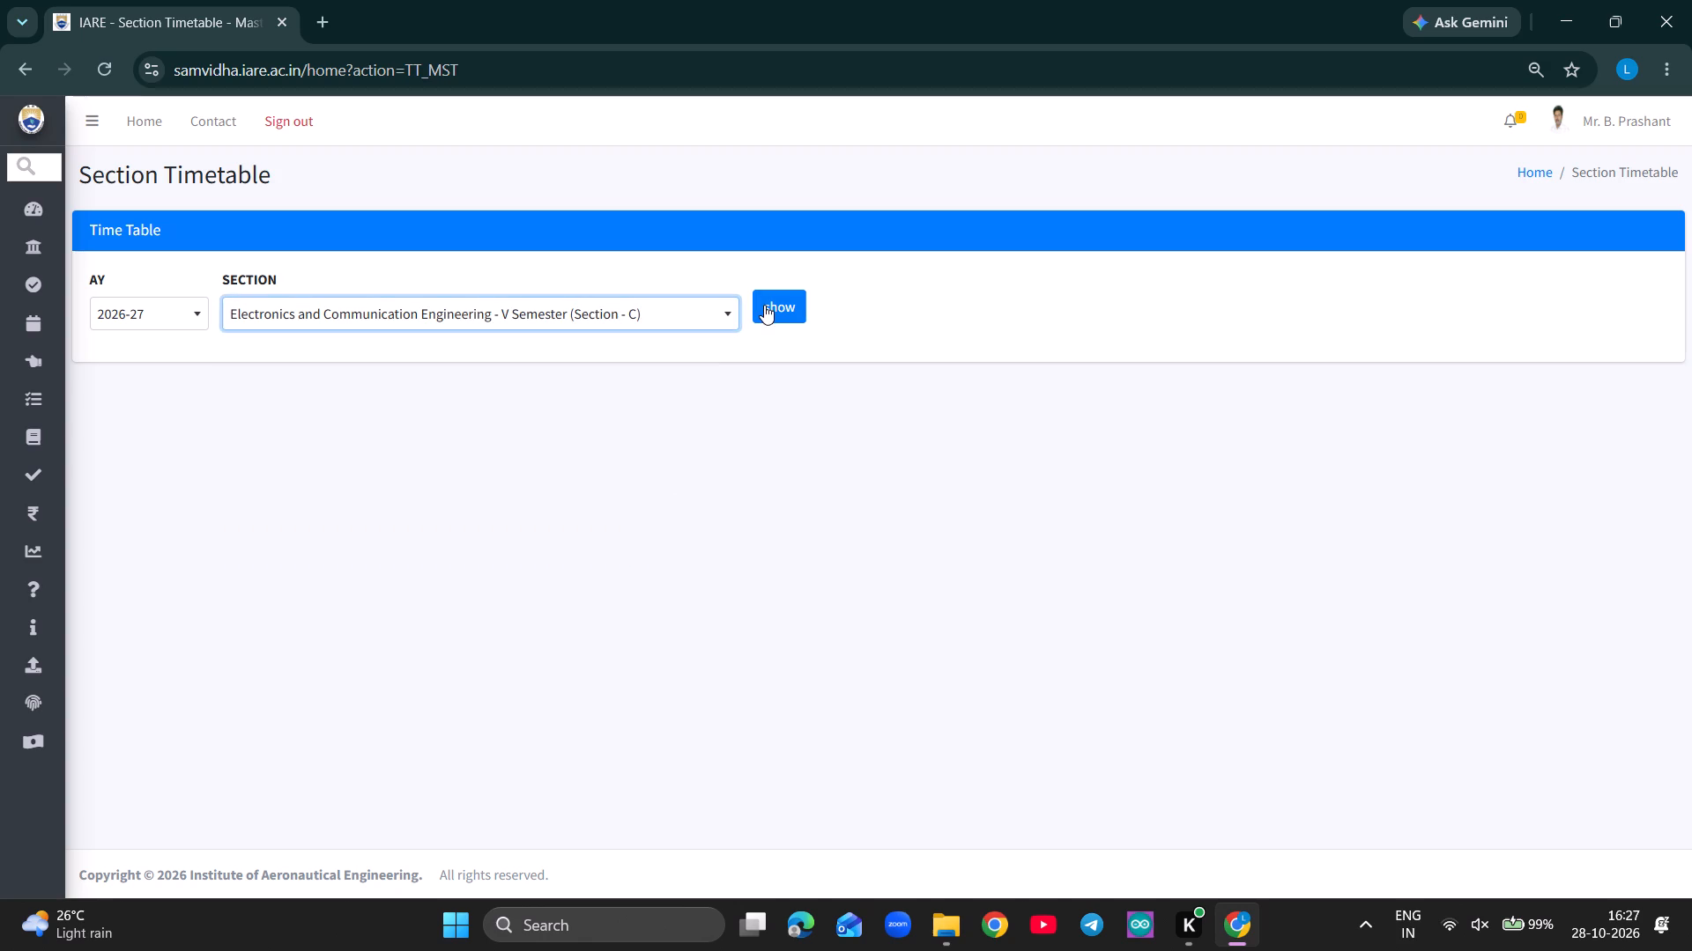
left_click(762, 303)
Copy the faculty ID of Wednesday's Period I CS class from the section timetable.
scroll(731, 574, "down", 1)
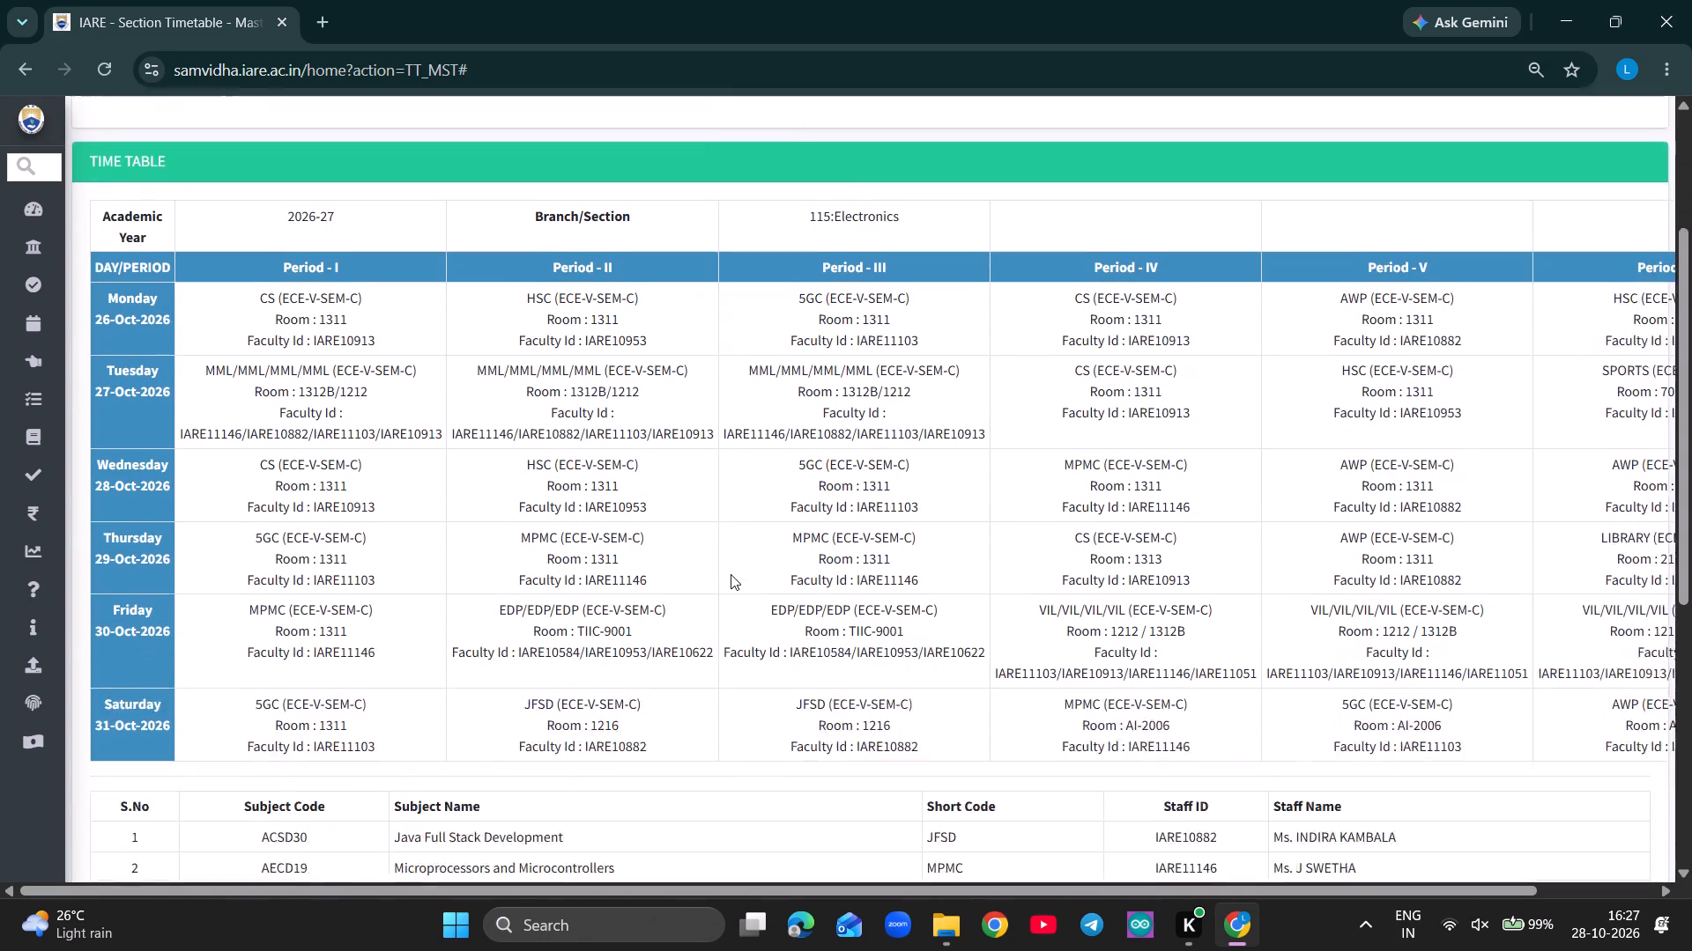
scroll(731, 574, "down", 2)
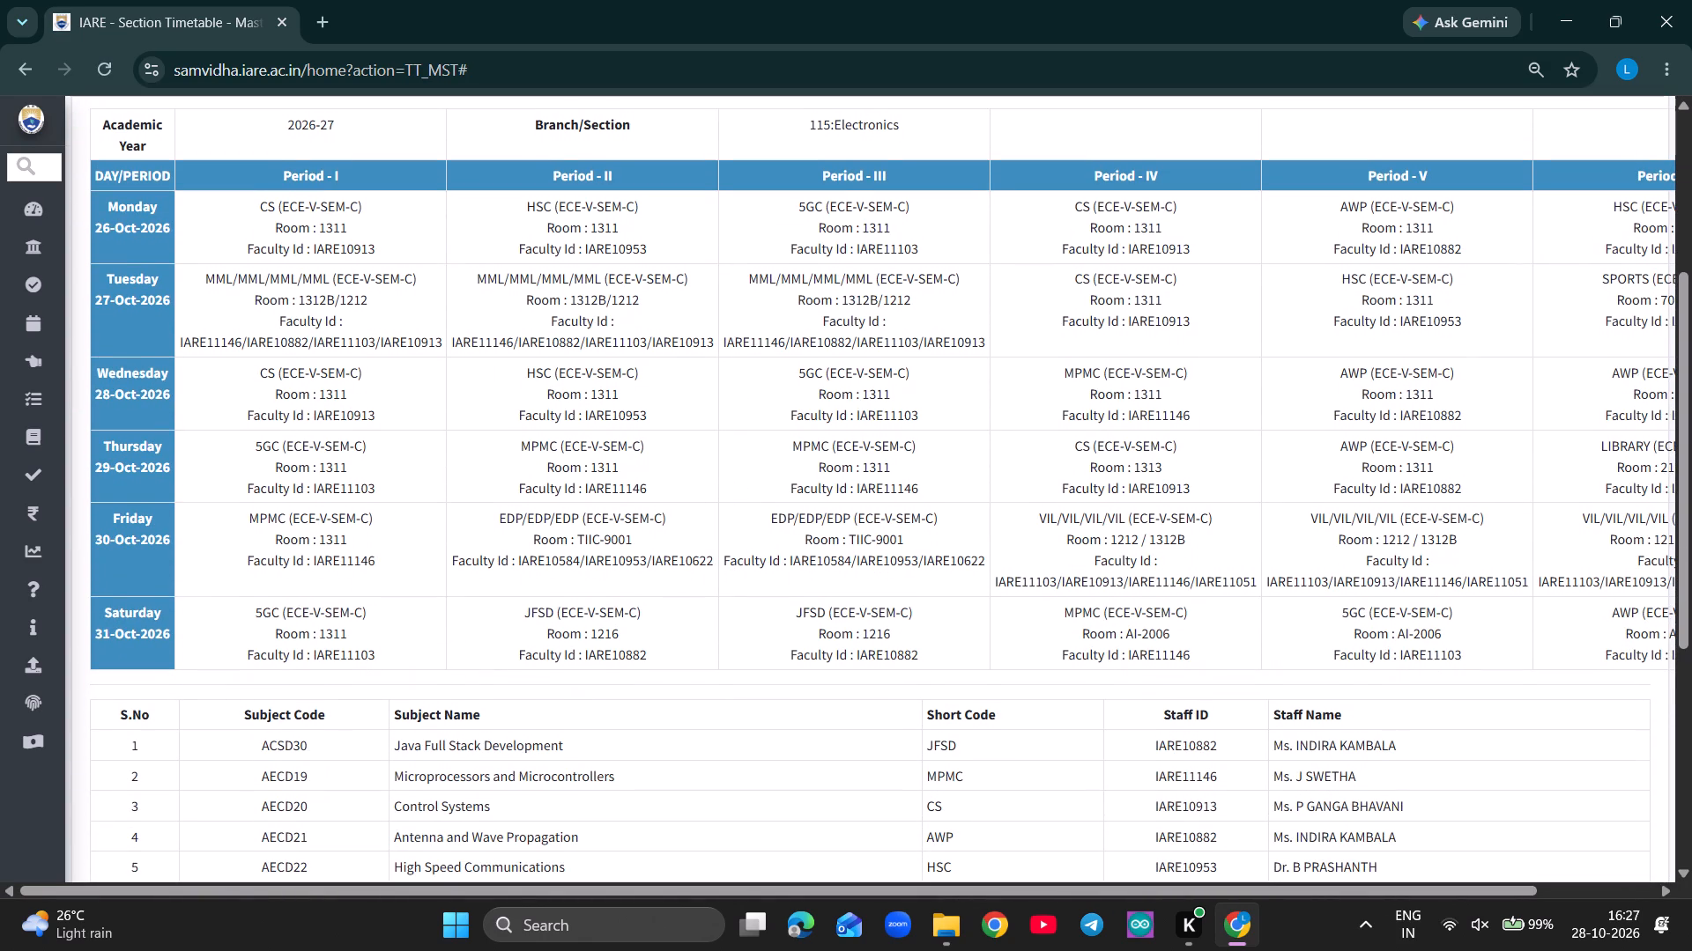
left_click_drag(312, 412, 389, 427)
key("ctrl+c")
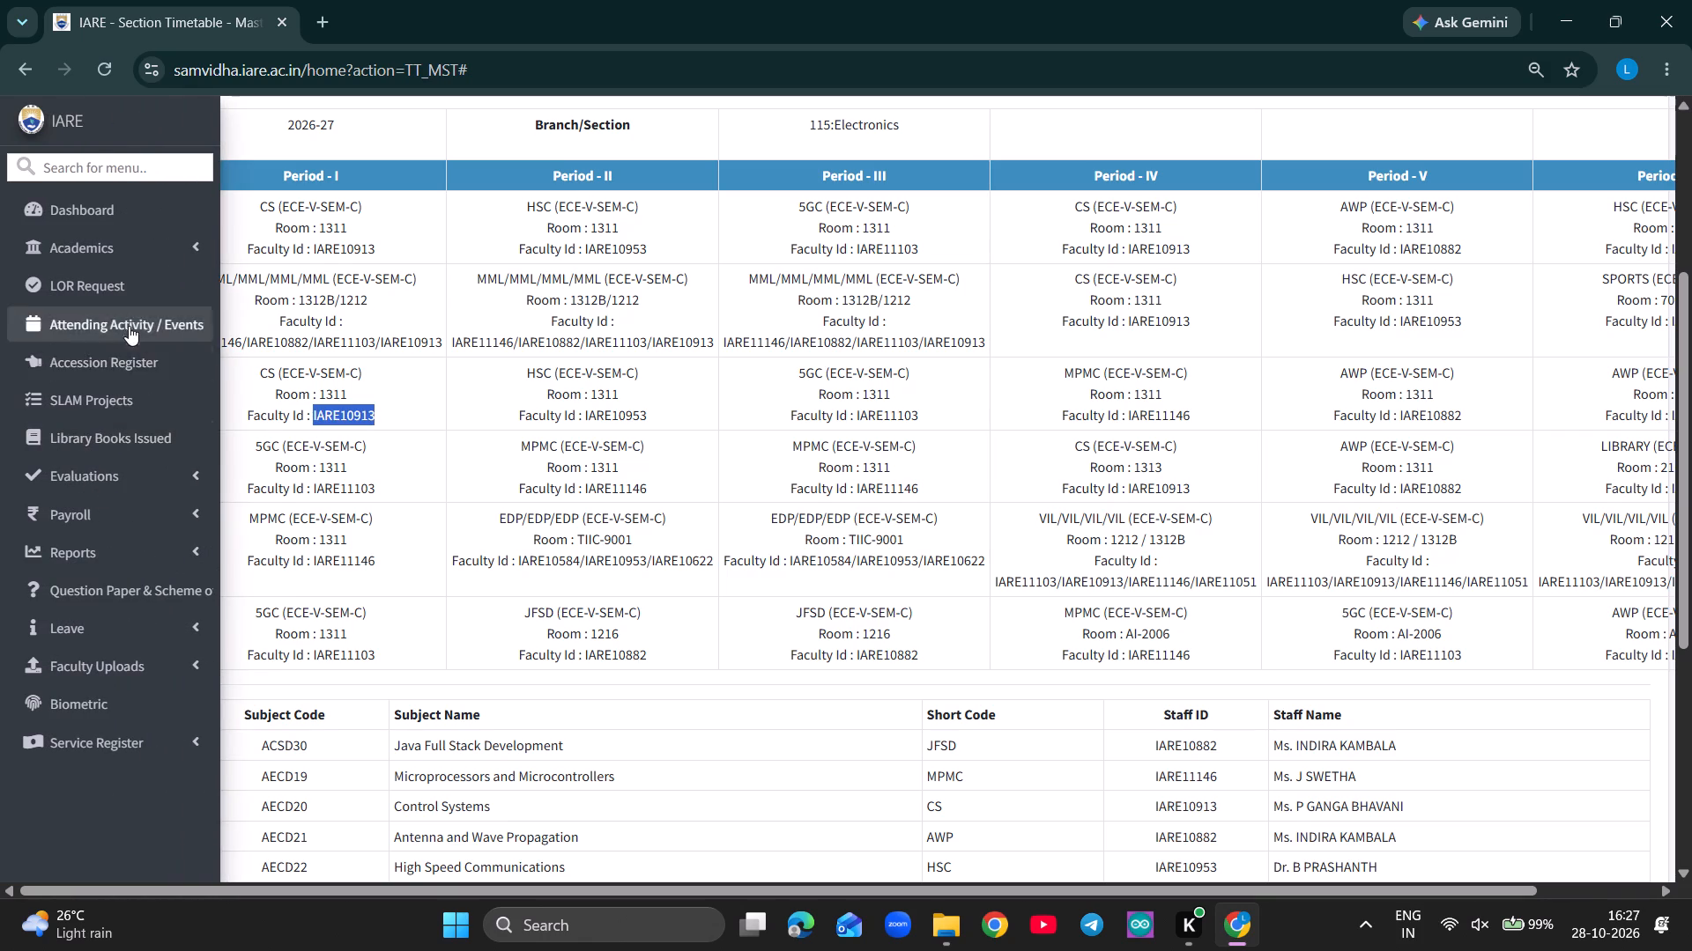
Look up the Date Wise Activity for 28-10-2026 across all sections using the copied faculty ID.
left_click(137, 246)
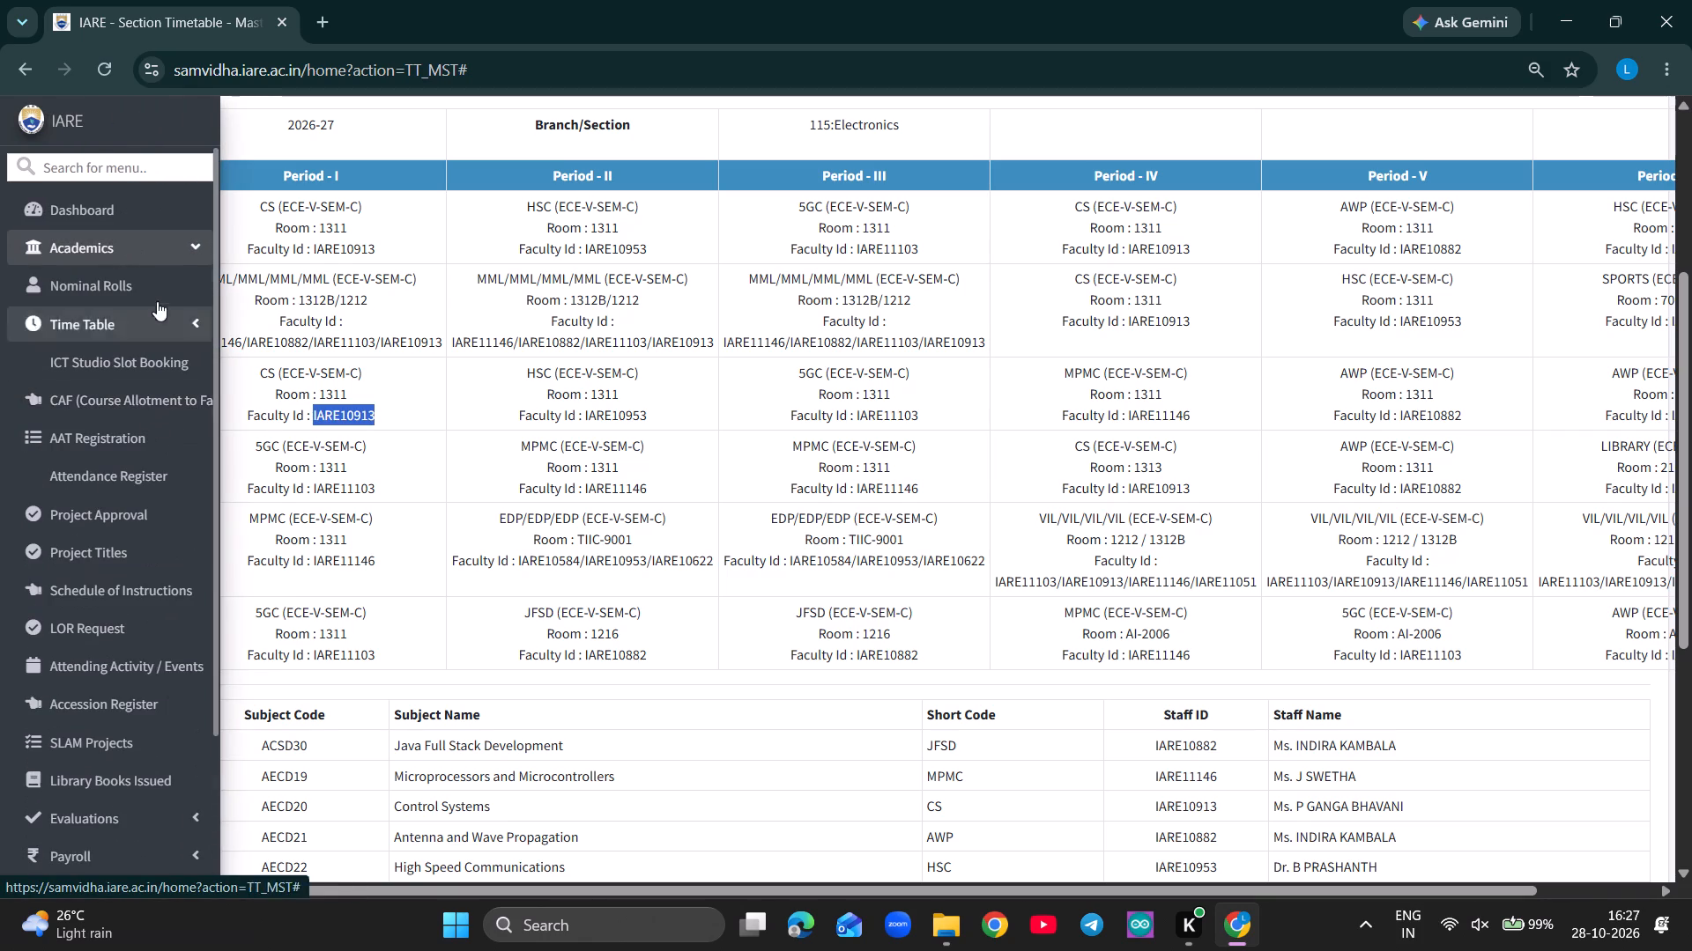
left_click(167, 313)
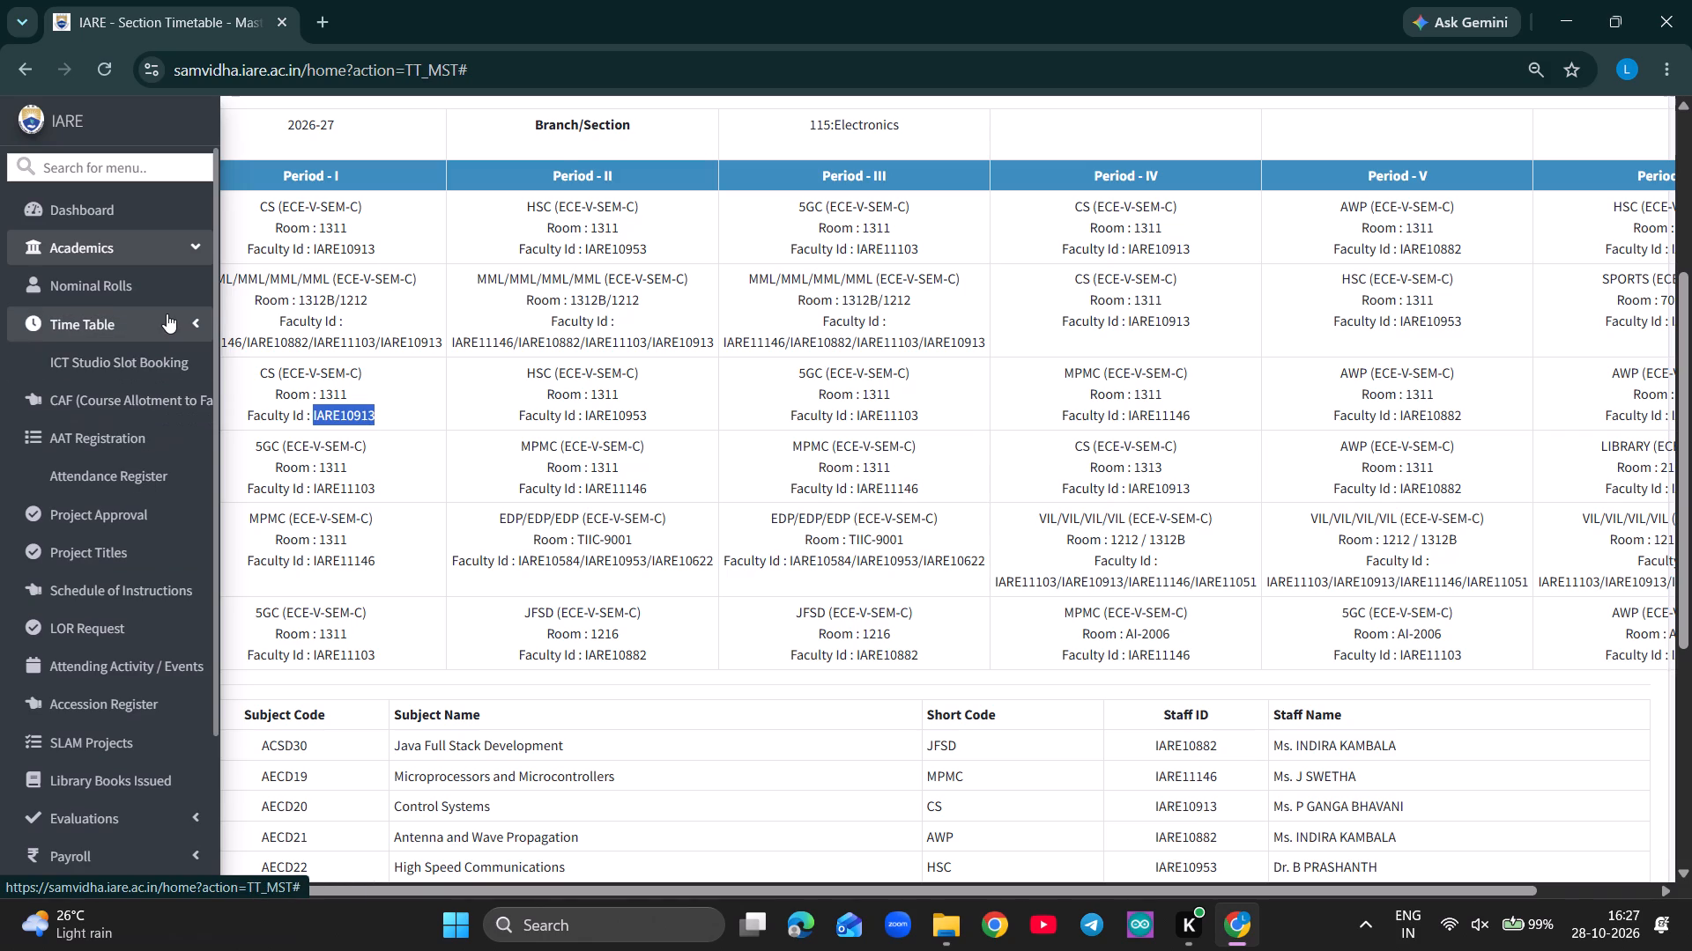
left_click(142, 424)
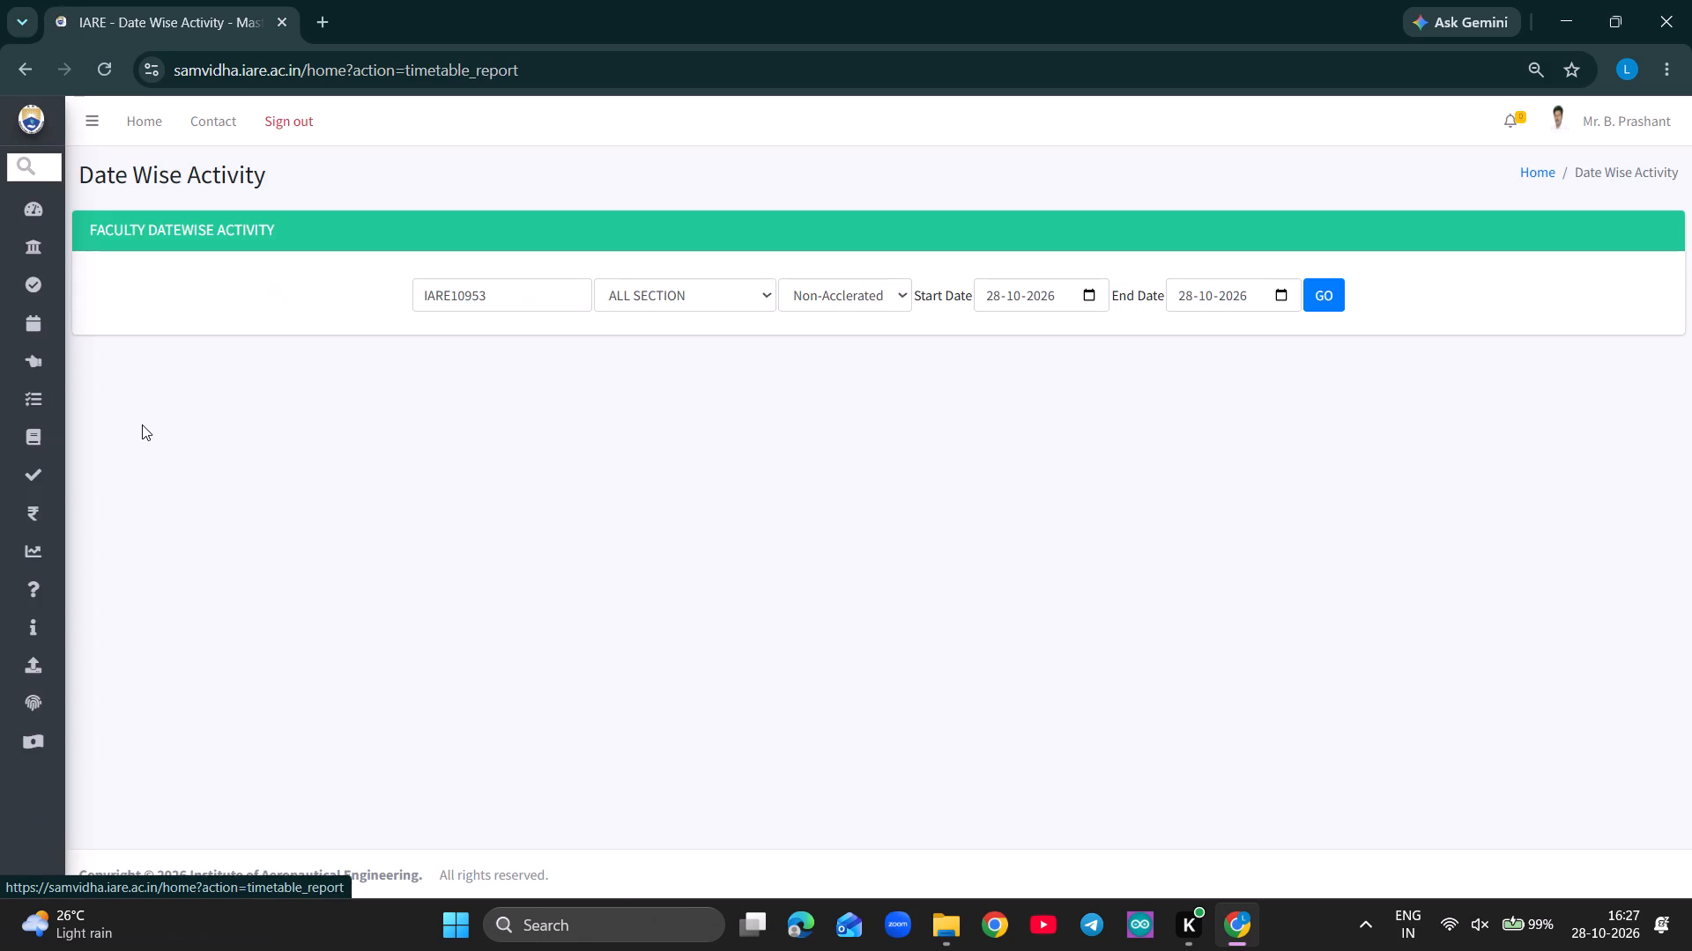
left_click_drag(500, 299, 222, 305)
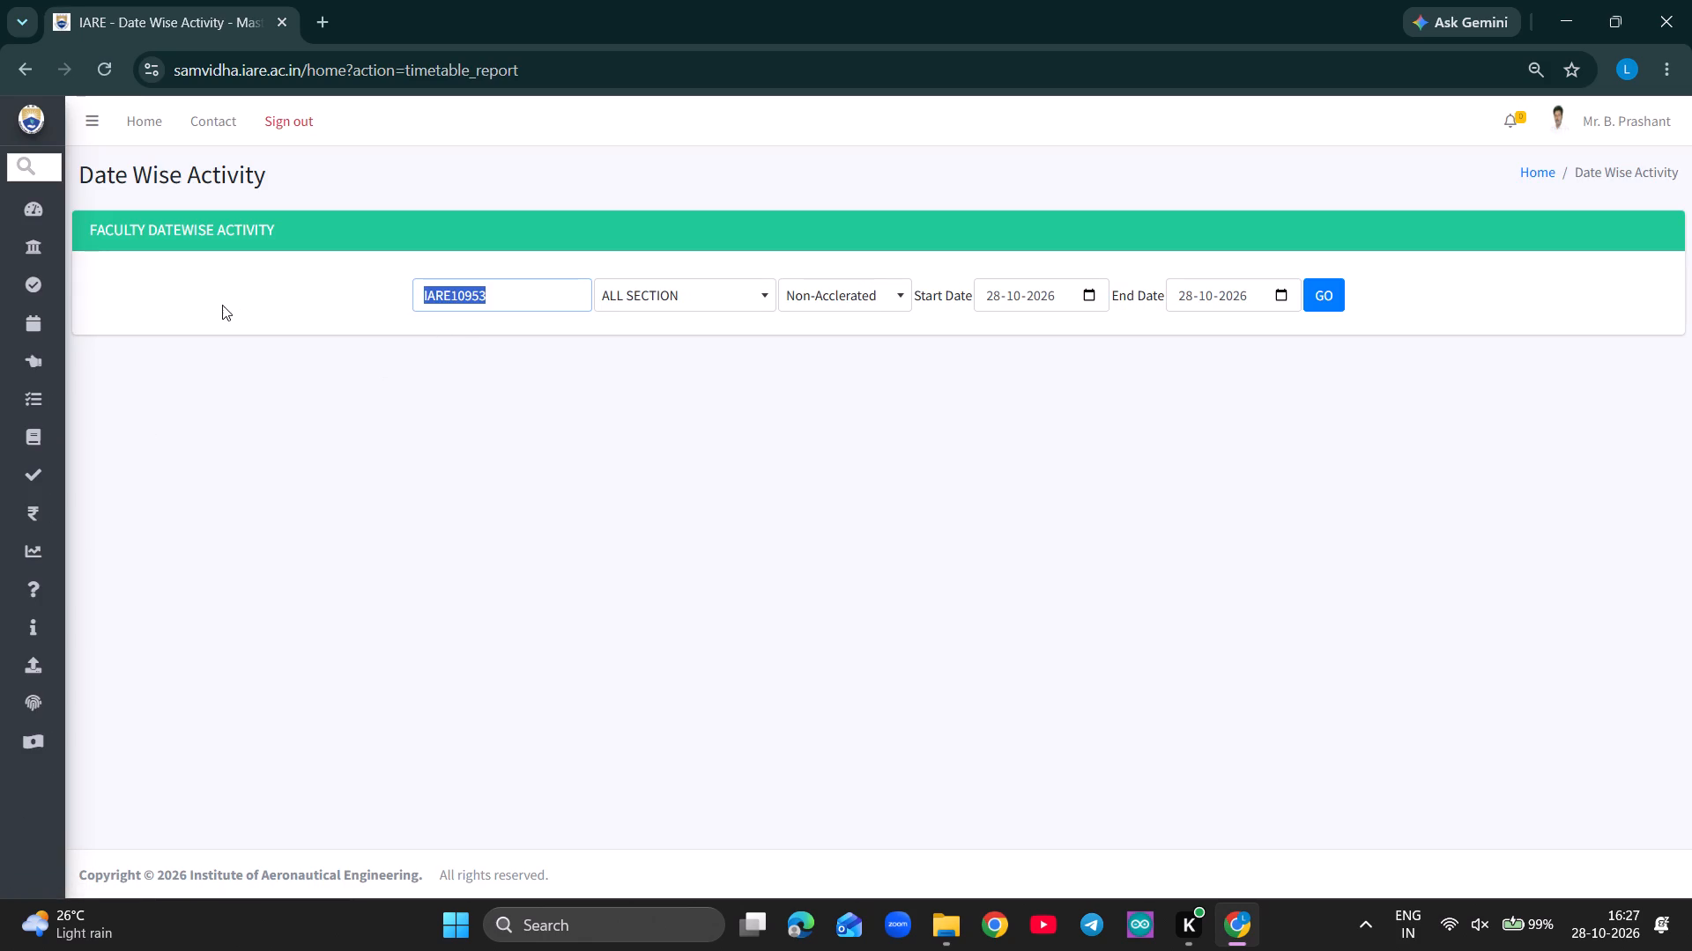
key("ctrl+v")
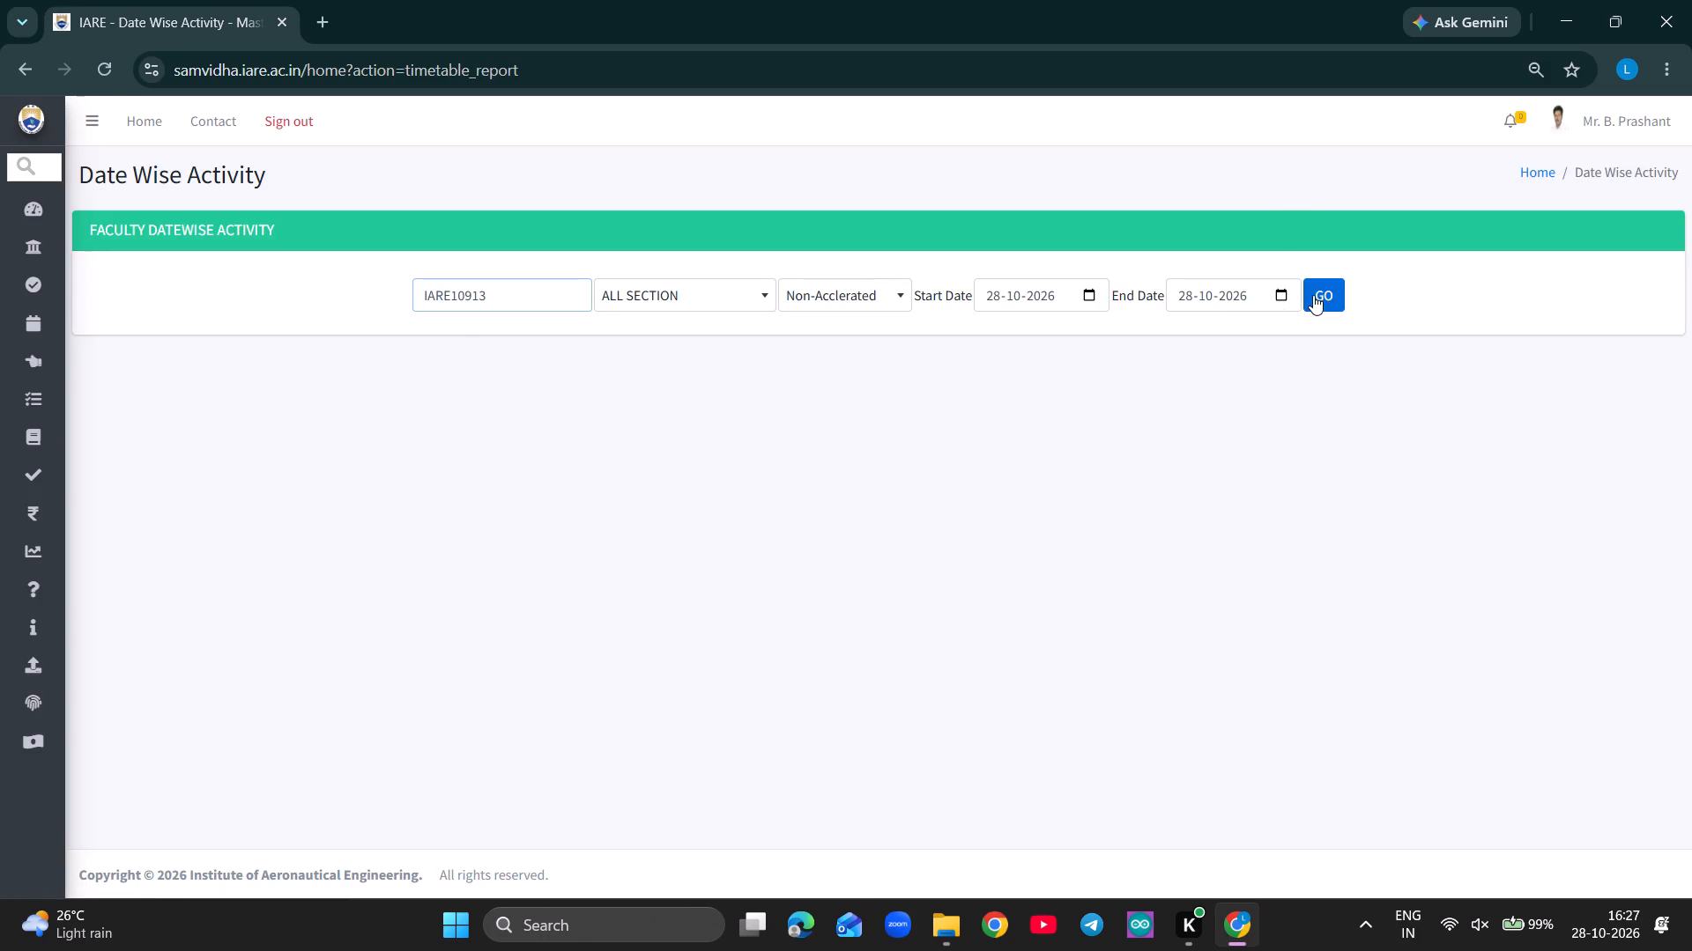
left_click(1313, 295)
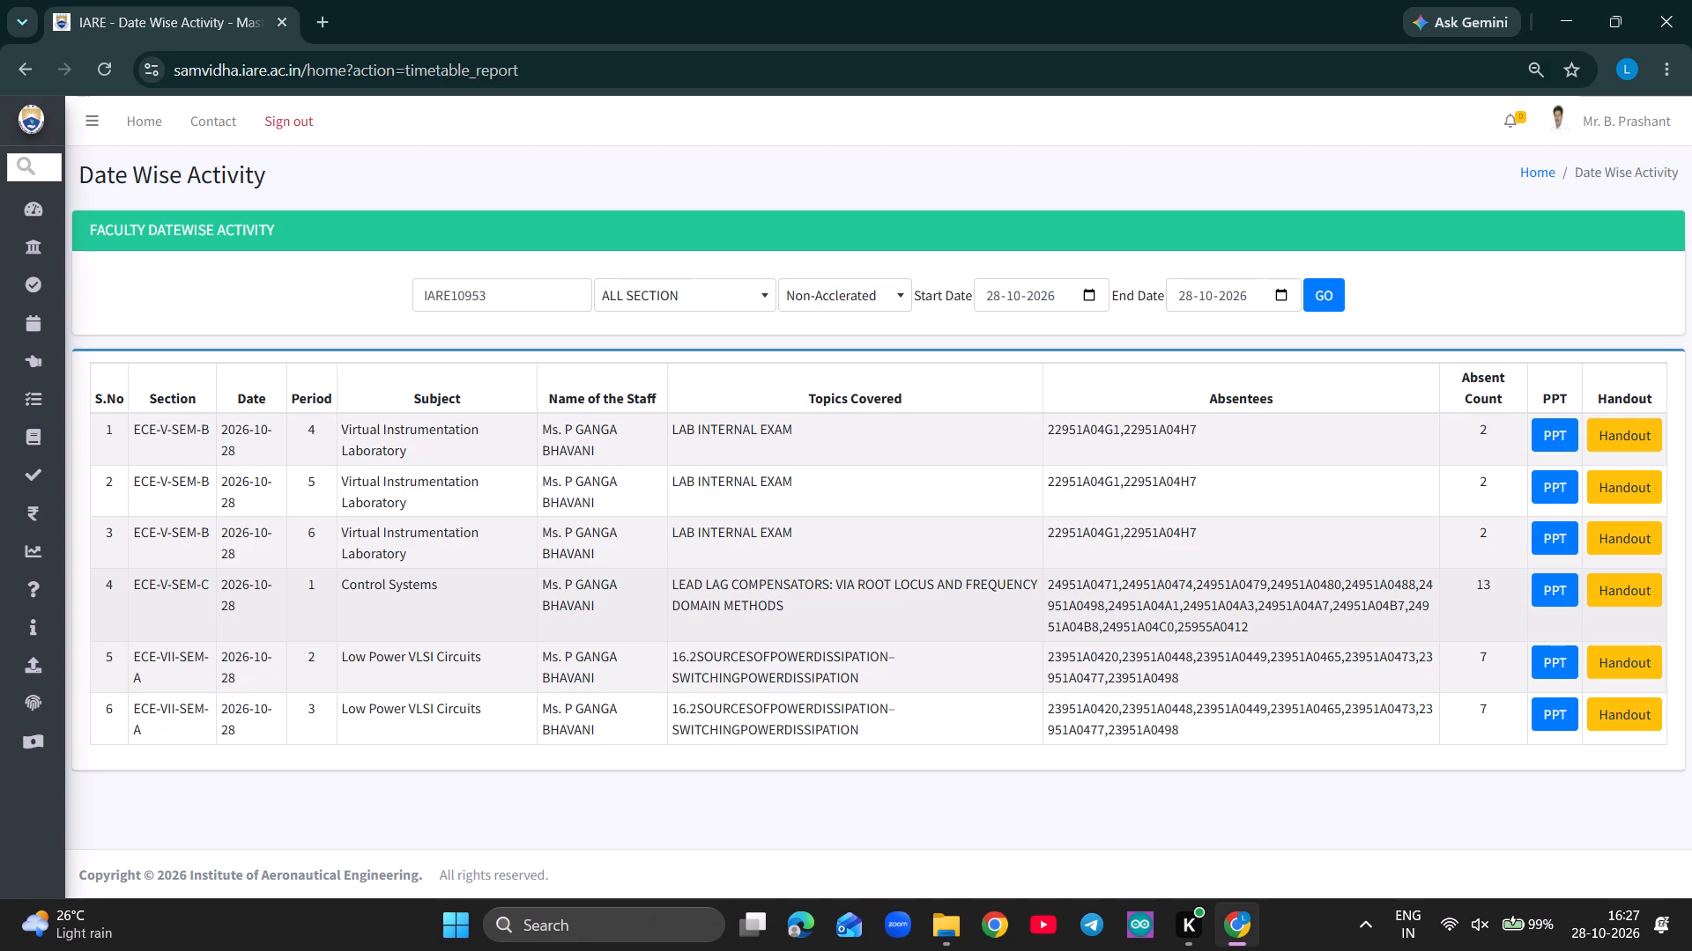
Copy the absentee roll numbers of the ECE-V-SEM-C Period 1 Control Systems class into a new Notepad document.
left_click_drag(1050, 586, 1263, 621)
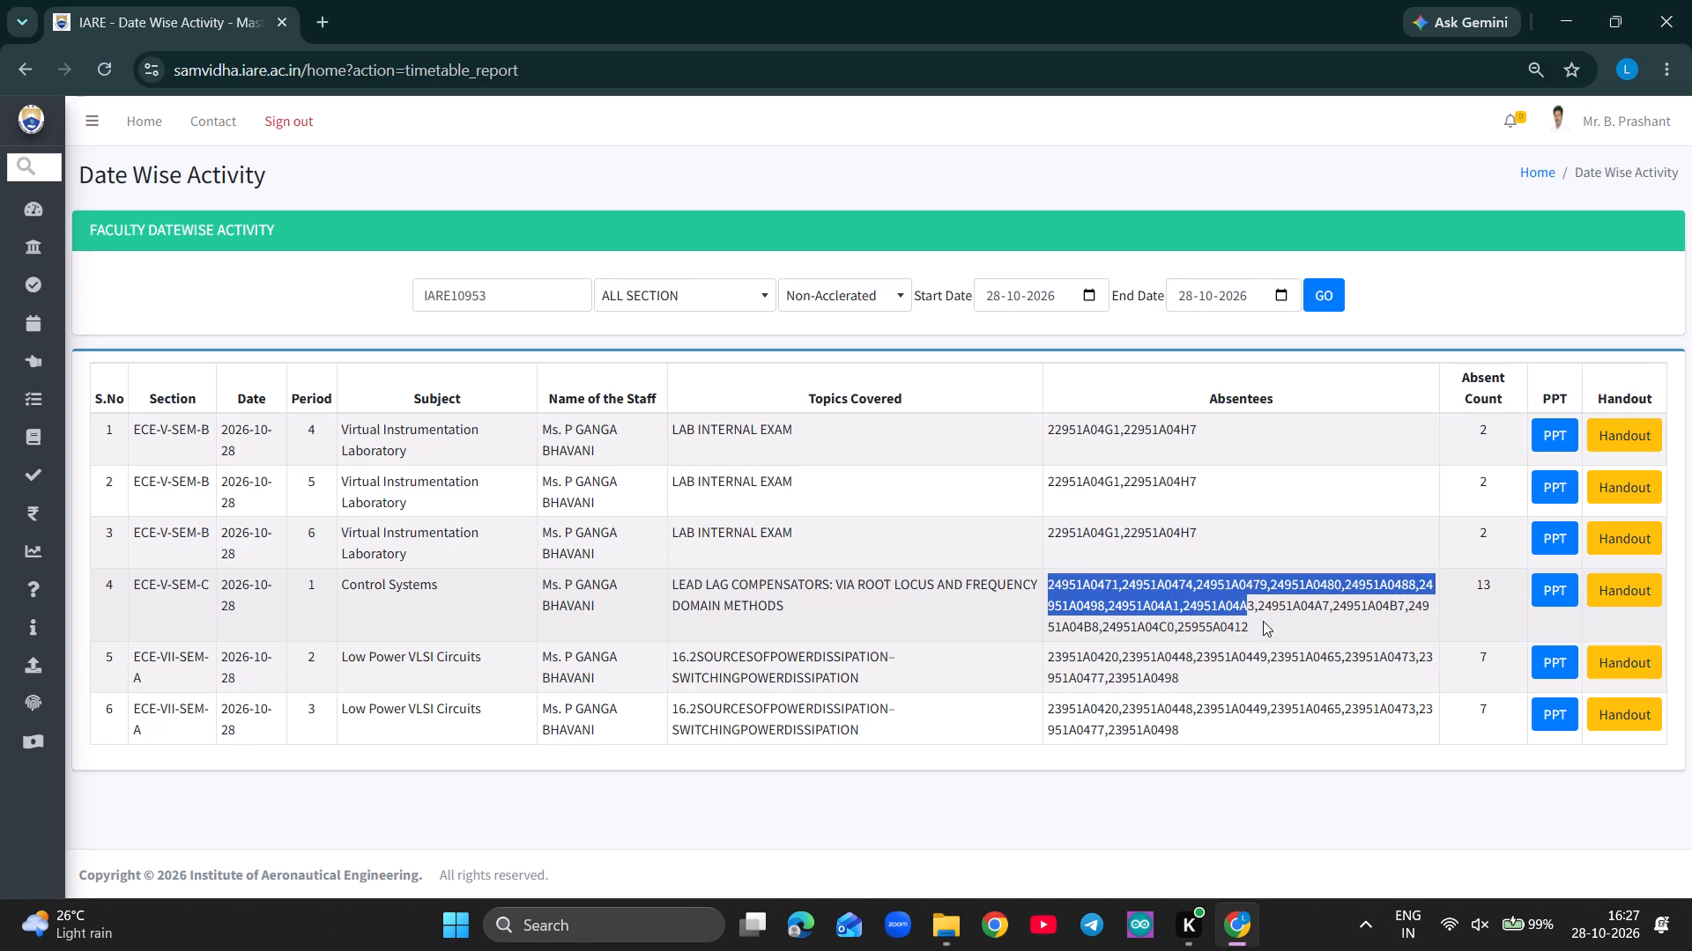
key("ctrl+c")
key("ctrl+c")
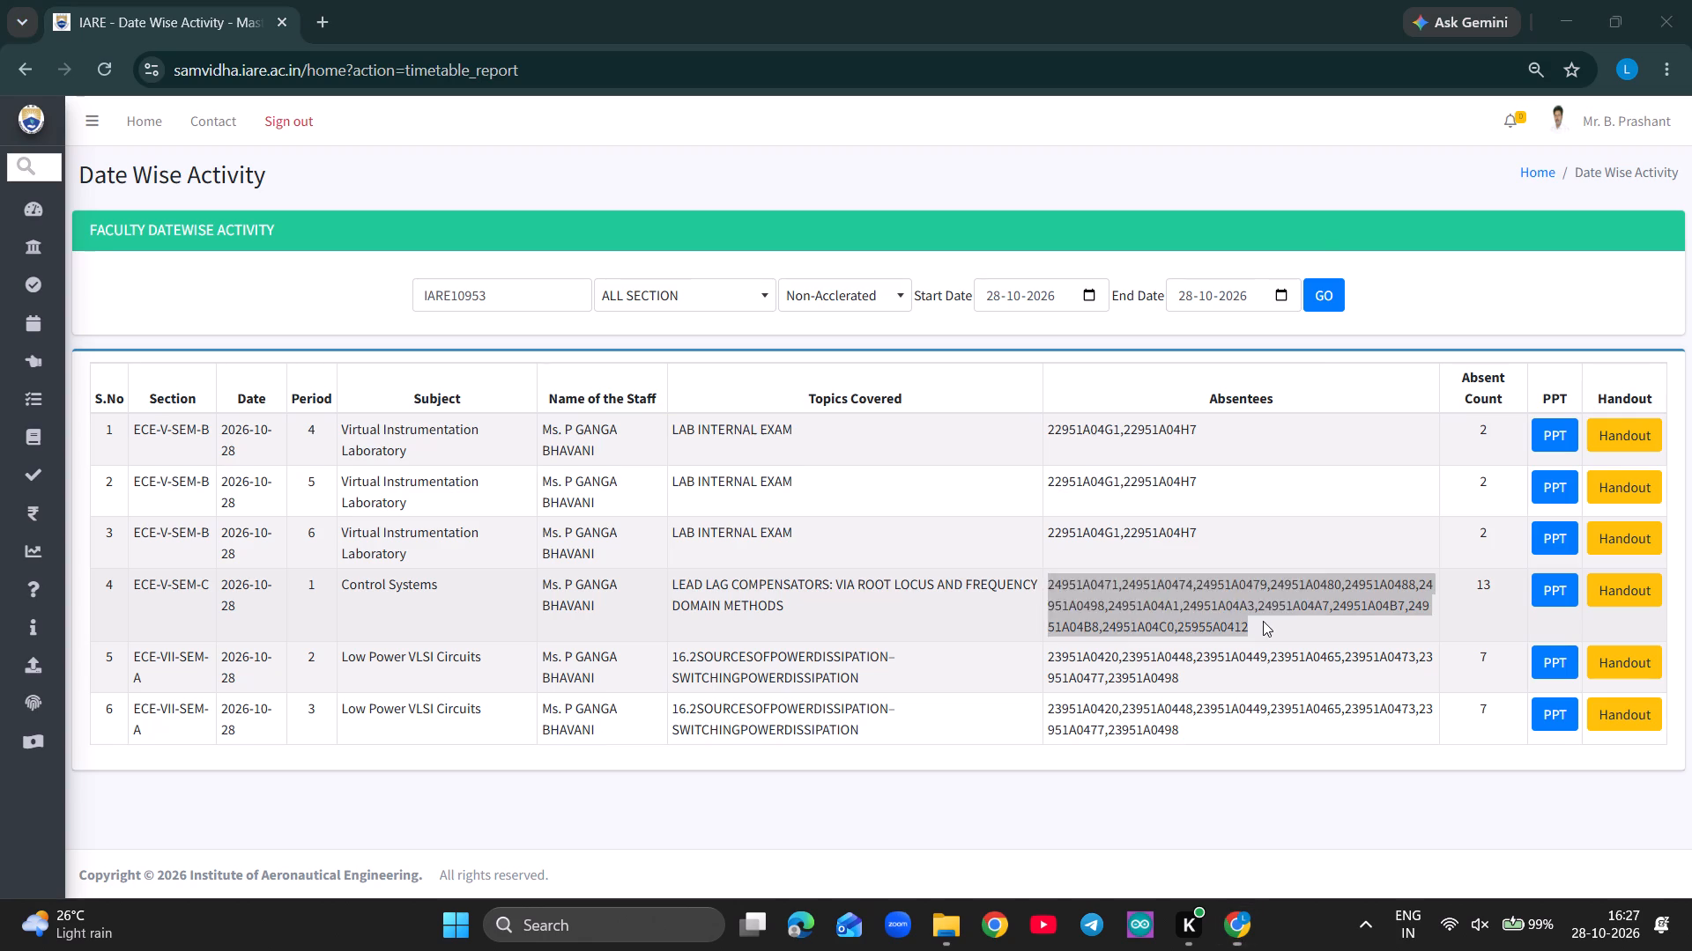
type("NOTE")
key("Return")
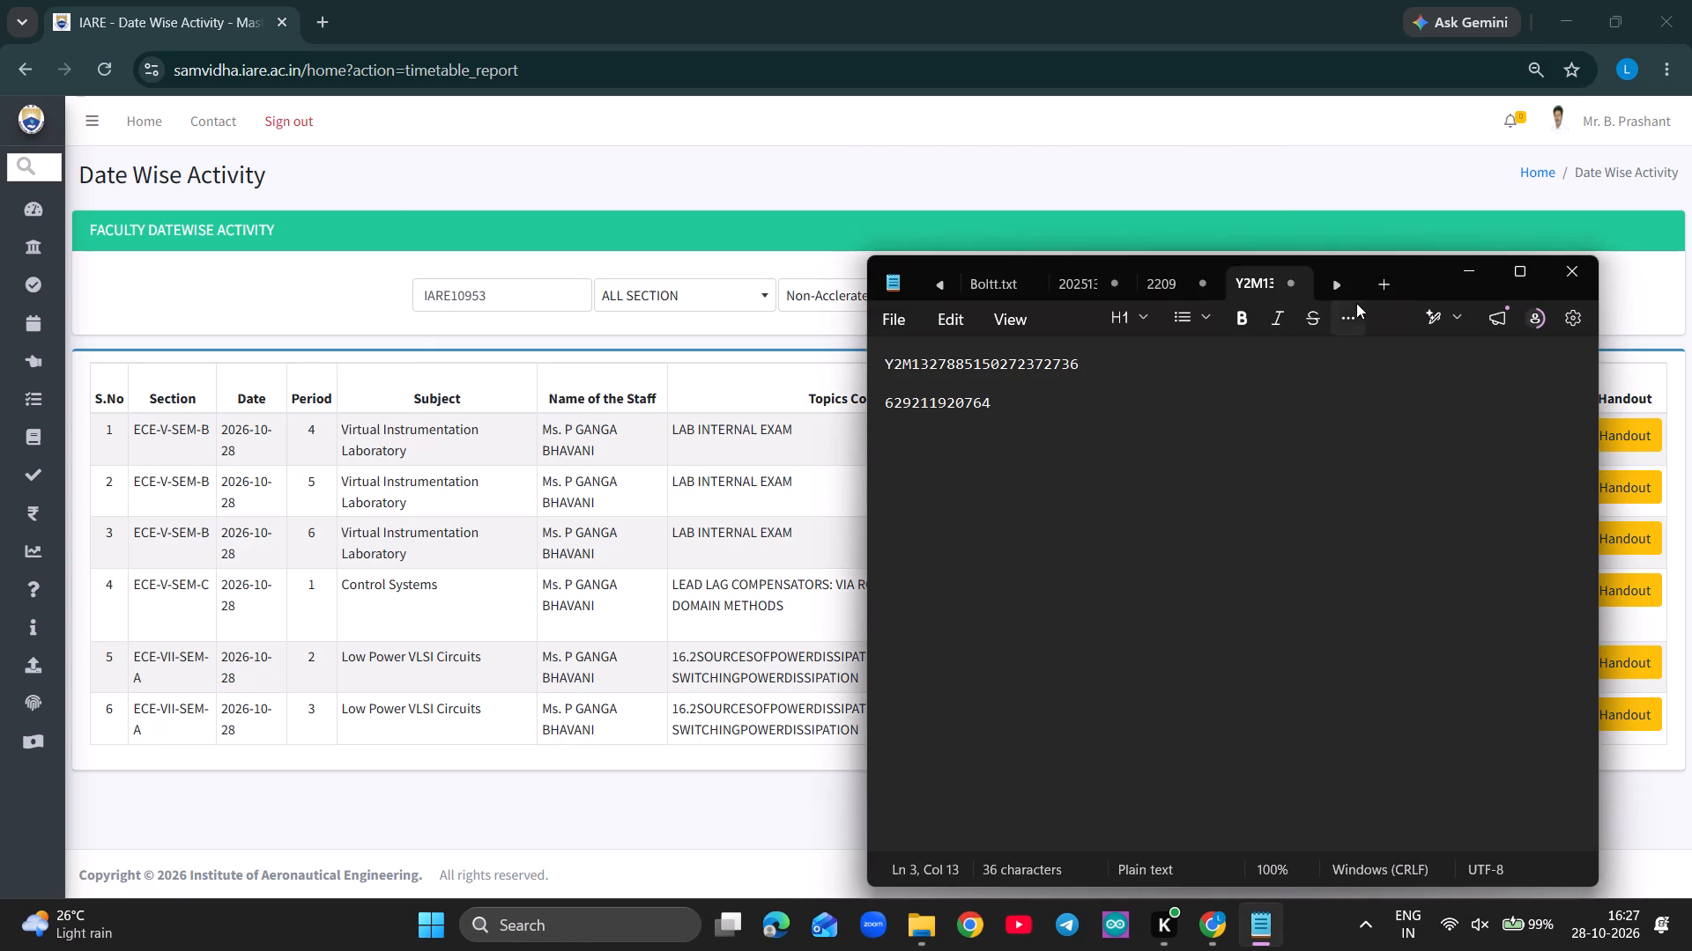
left_click(1386, 288)
left_click(1235, 485)
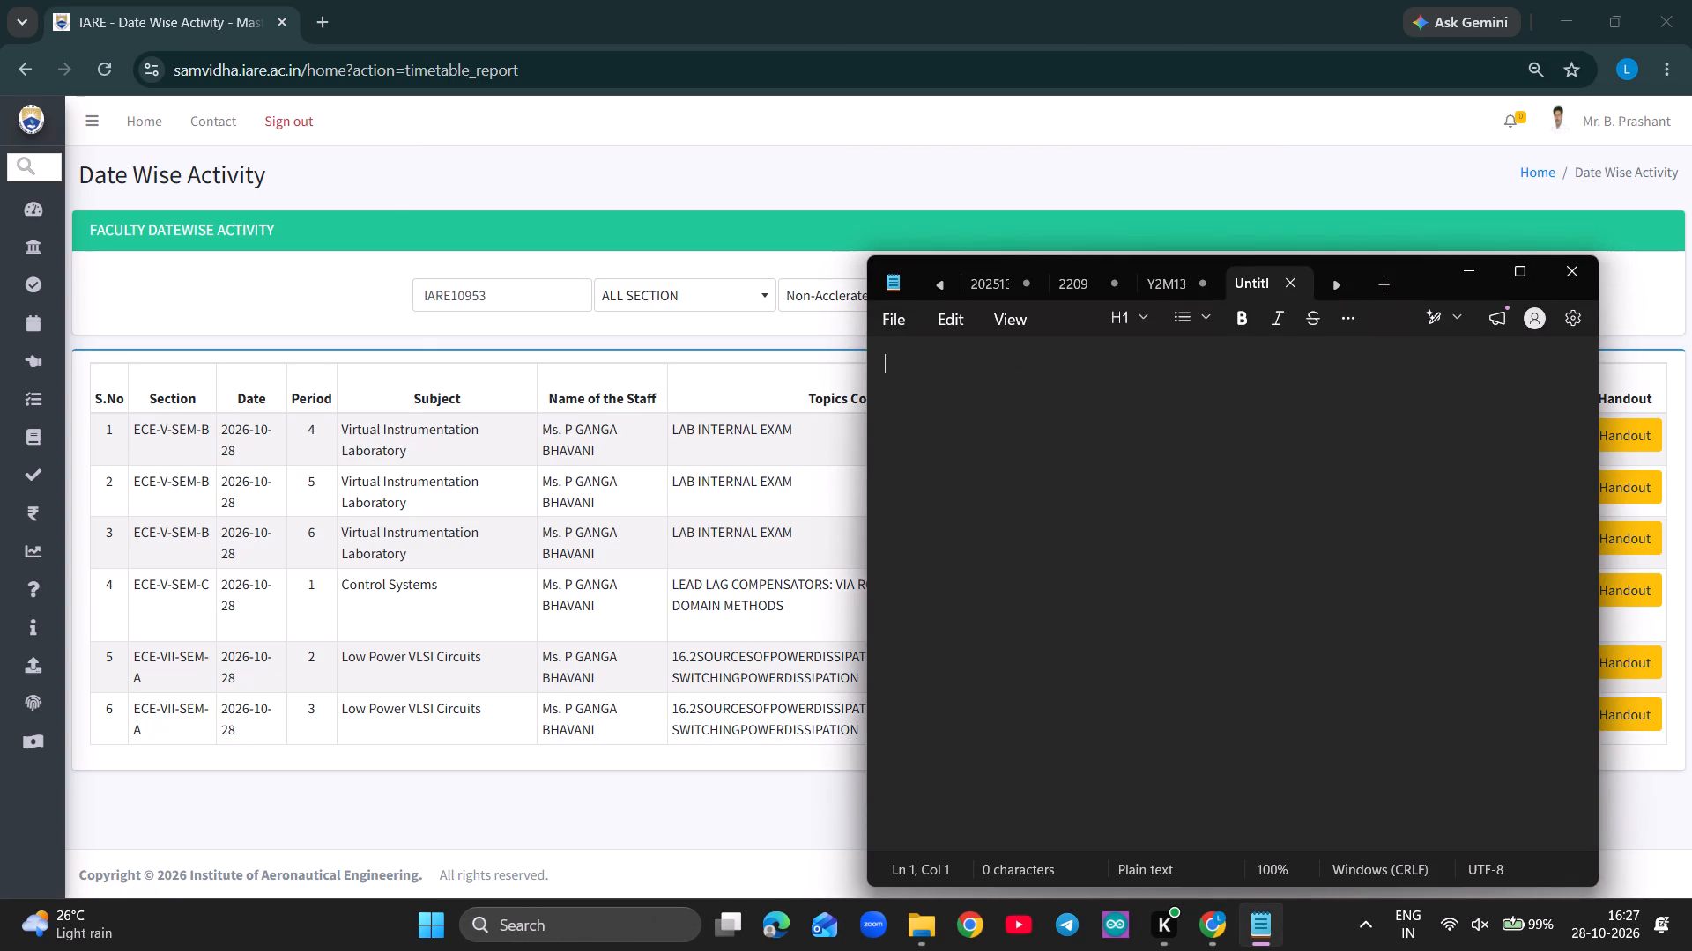
key("ctrl+v")
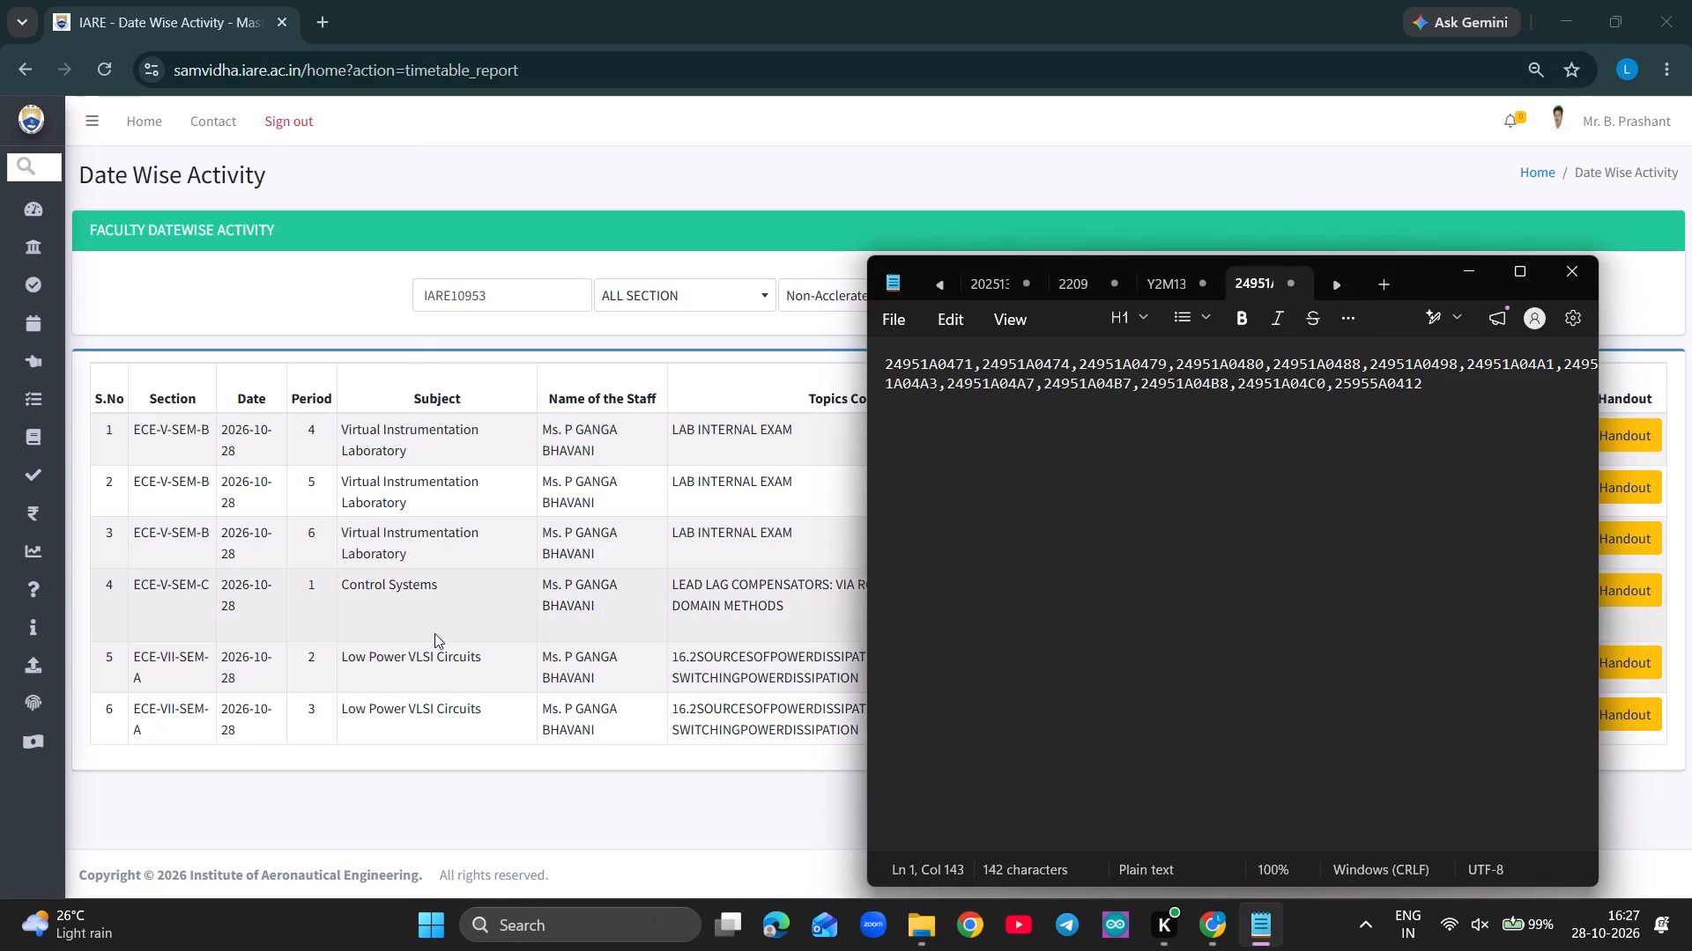
Switch to Chrome and open Wednesday's Period II HSC (ECE-V-SEM-C) entry in the Activity Diary UG.
left_click(105, 244)
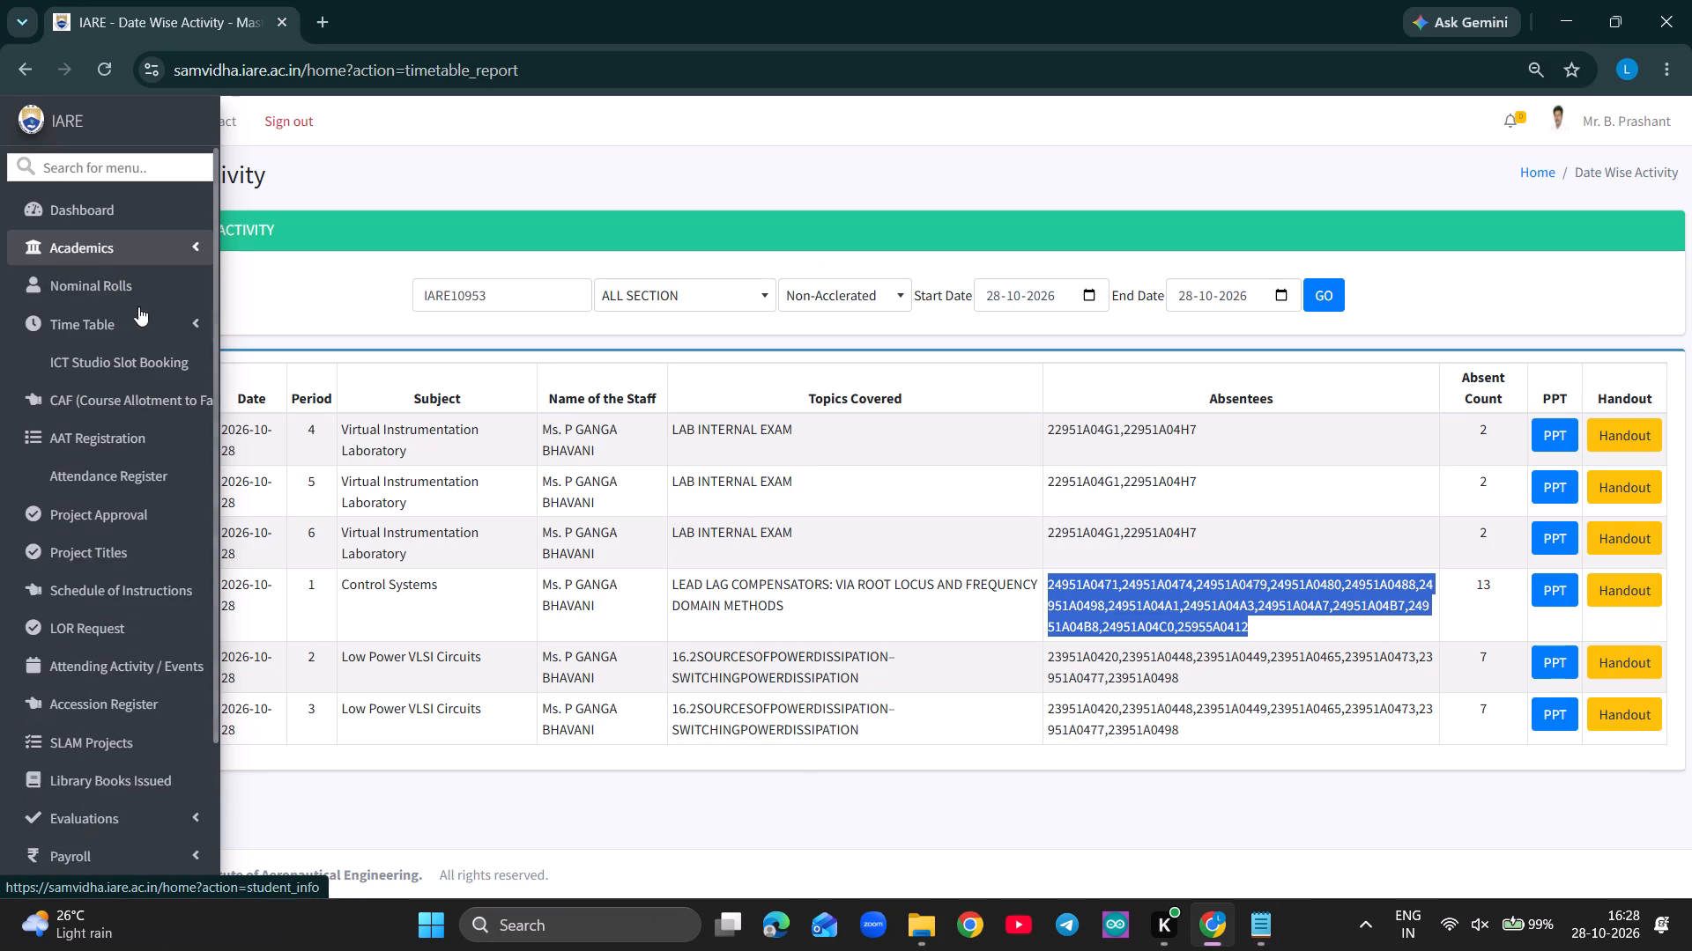
left_click(138, 310)
left_click(161, 359)
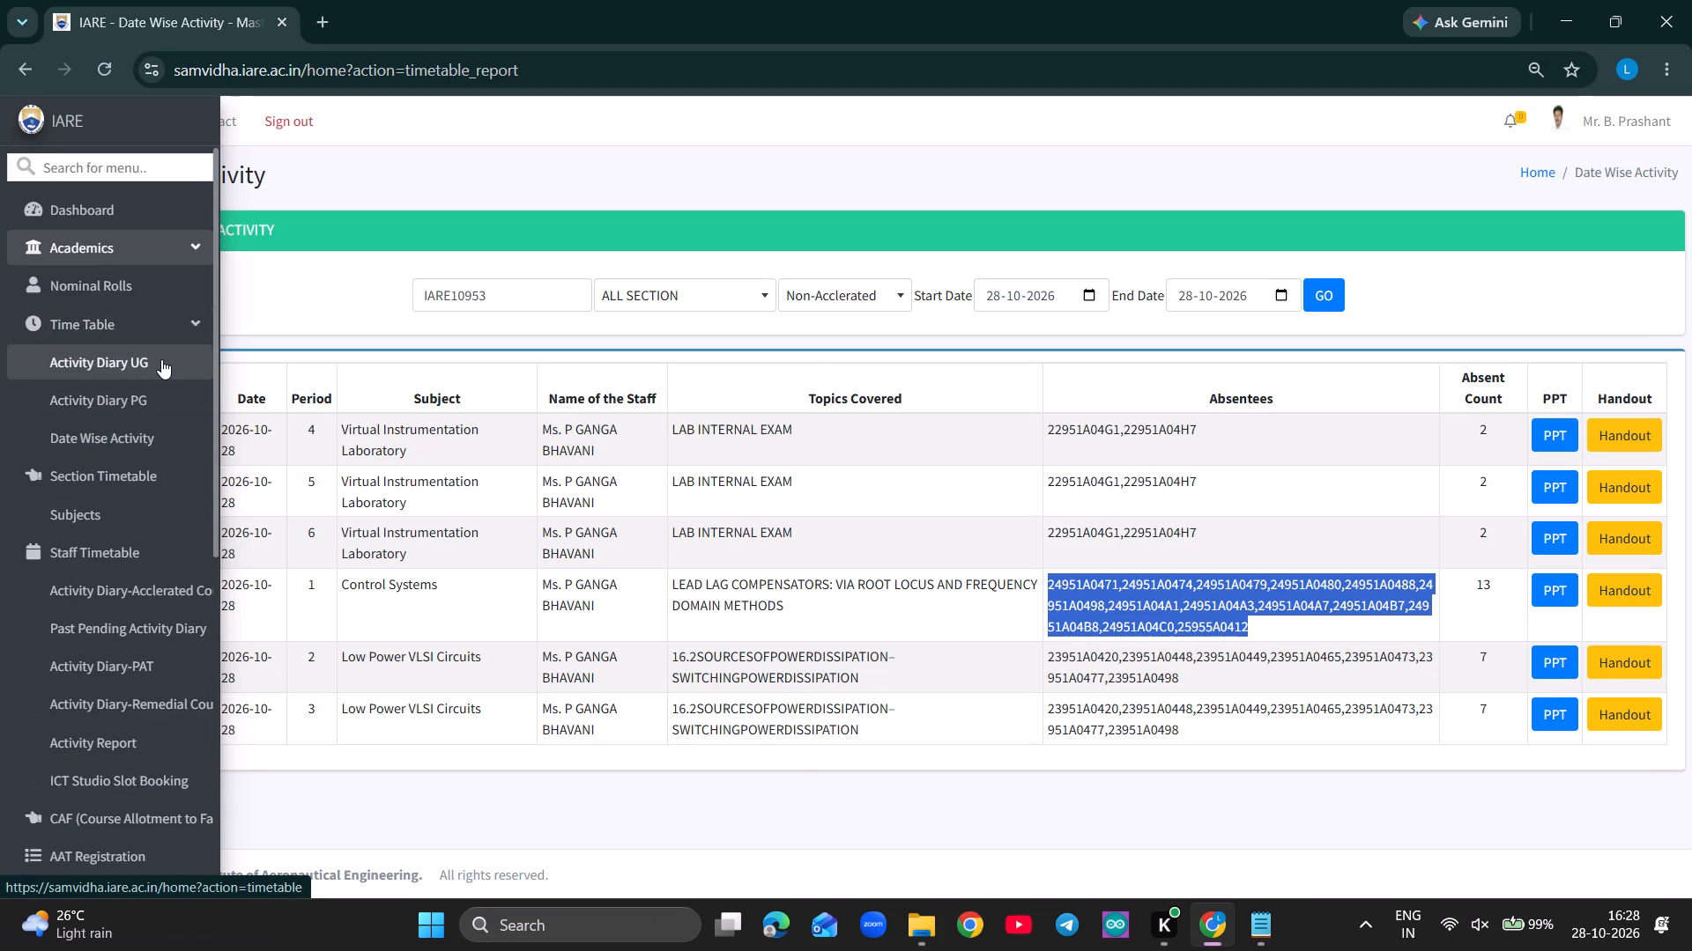
left_click(560, 433)
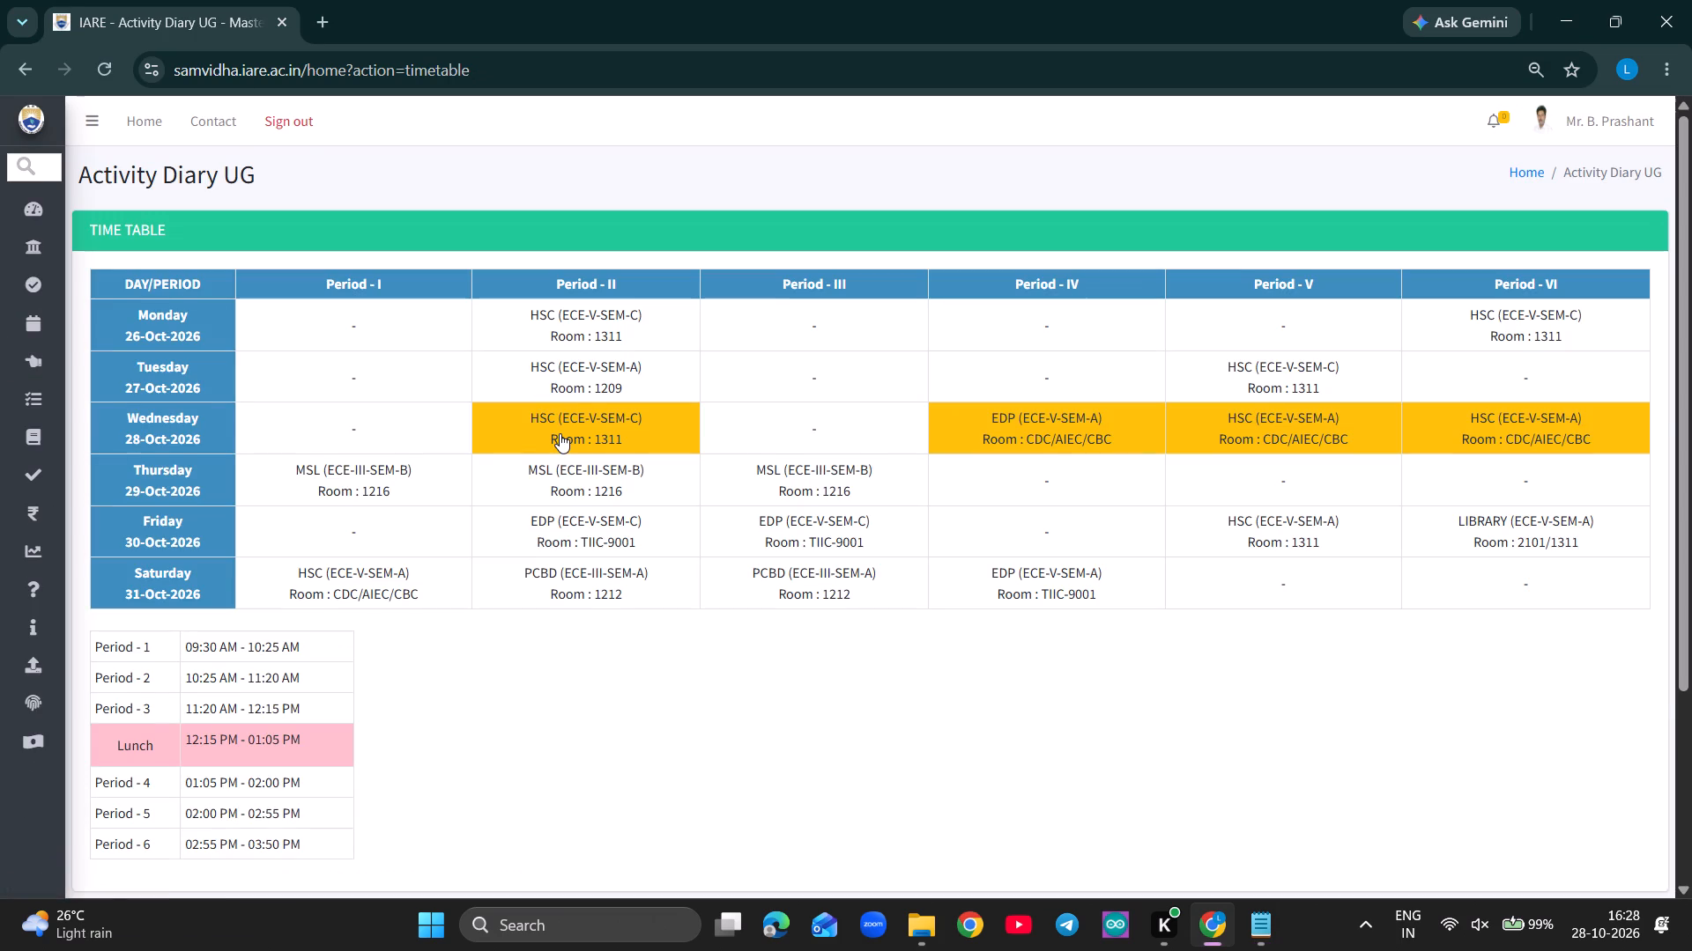
Set the covered topic to 15.3 Random Equalization and the course outcome to CO6 in the Period II entry.
scroll(560, 433, "down", 4)
left_click(712, 416)
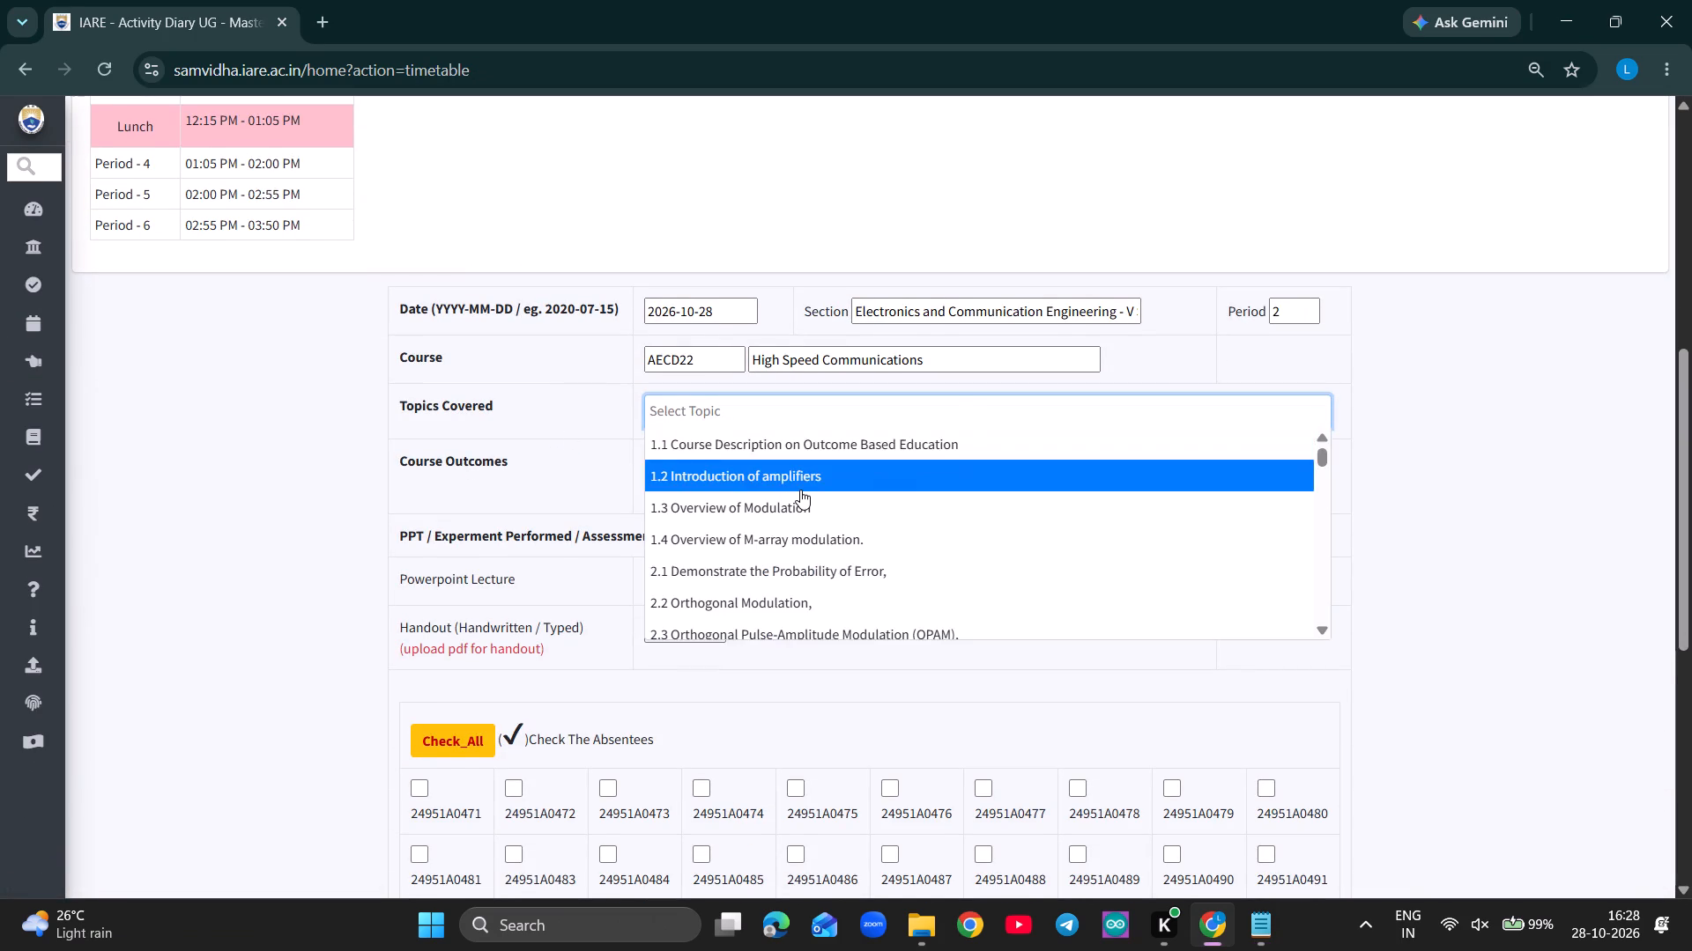
scroll(800, 490, "down", 15)
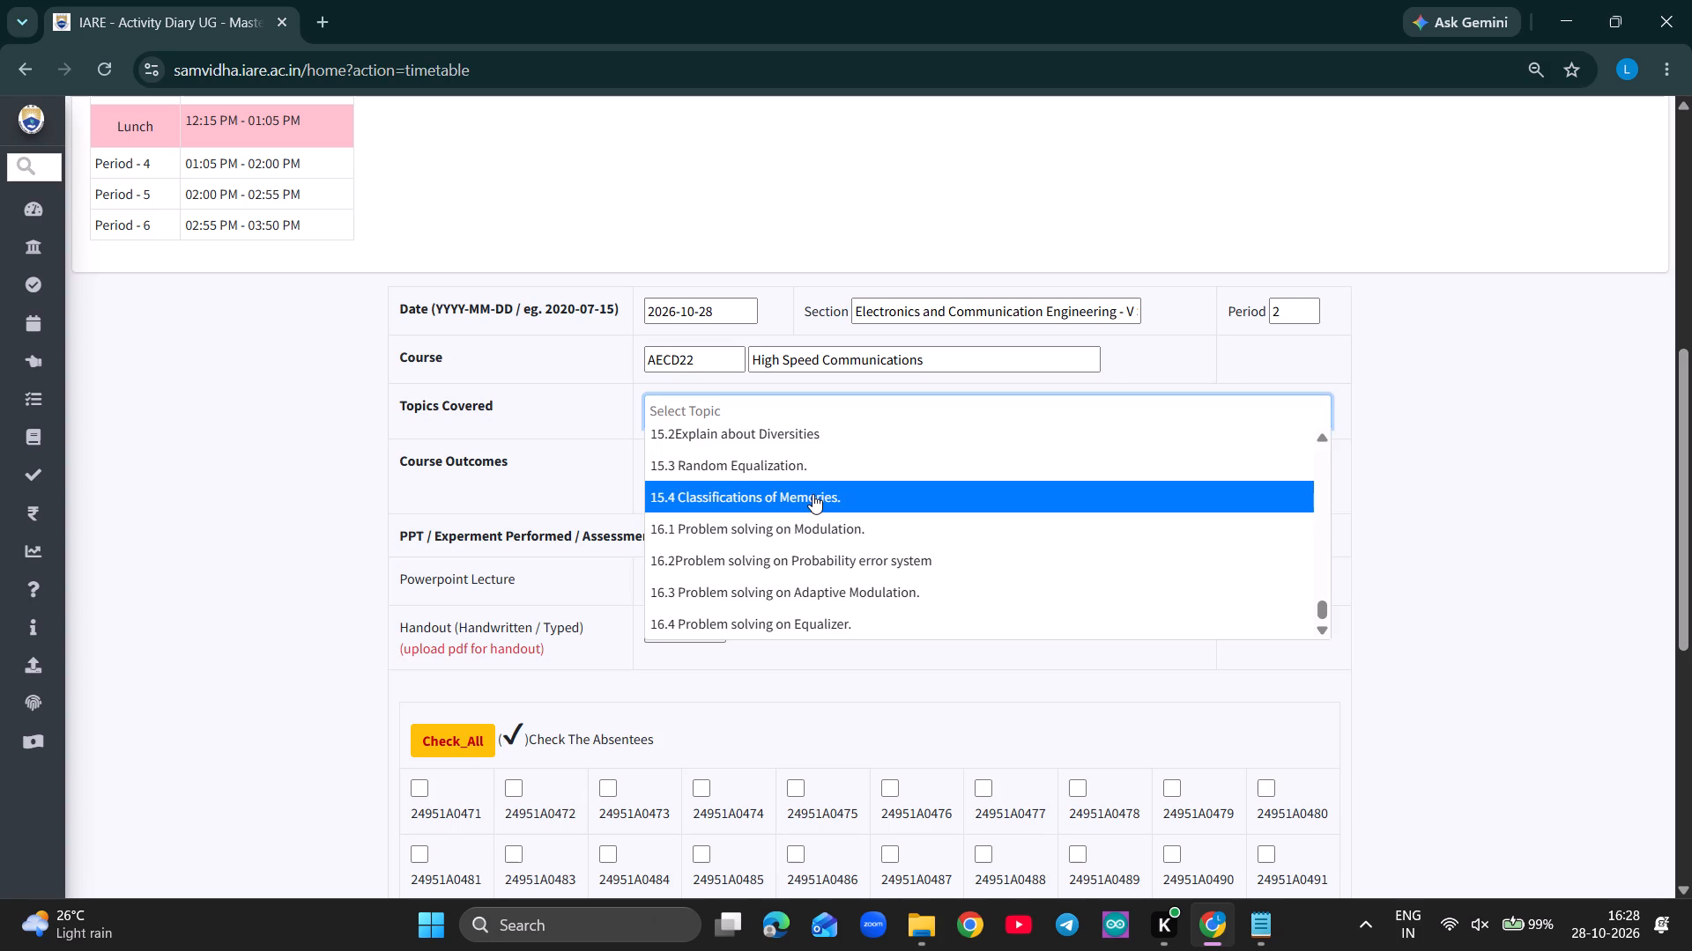
left_click(802, 474)
left_click(763, 475)
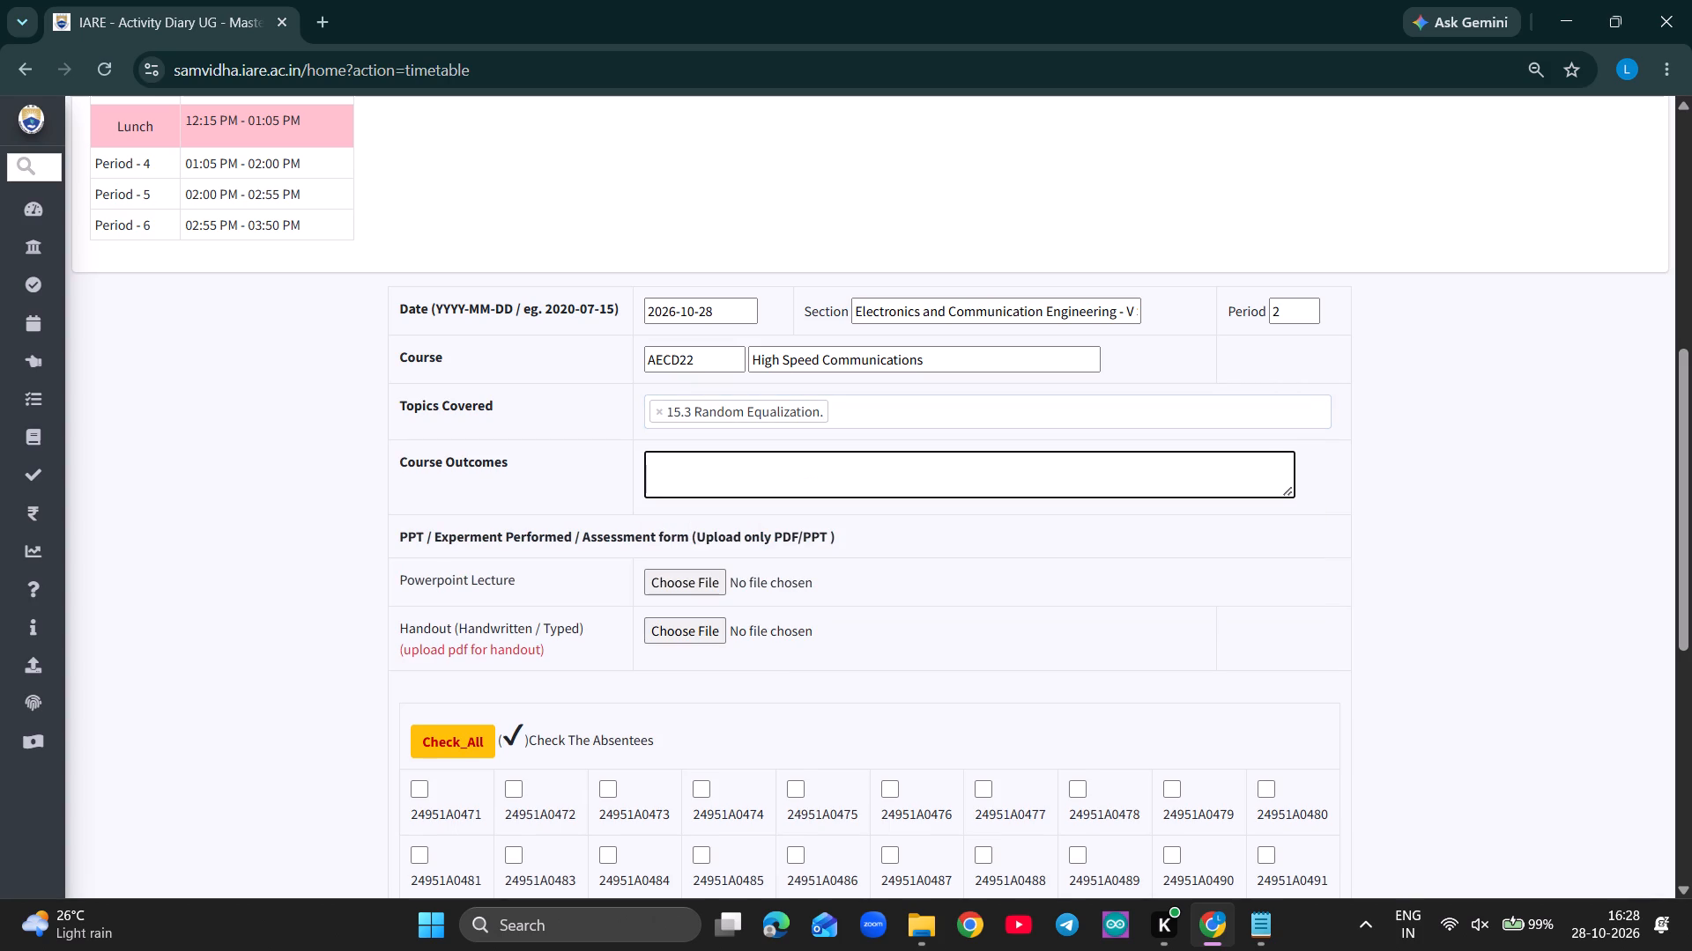
type("CO")
key("6")
Attach MIMO_Detection_and_Types_of_Diversity_HSC_10_Slides.pptx from Downloads as the Powerpoint Lecture.
left_click(720, 592)
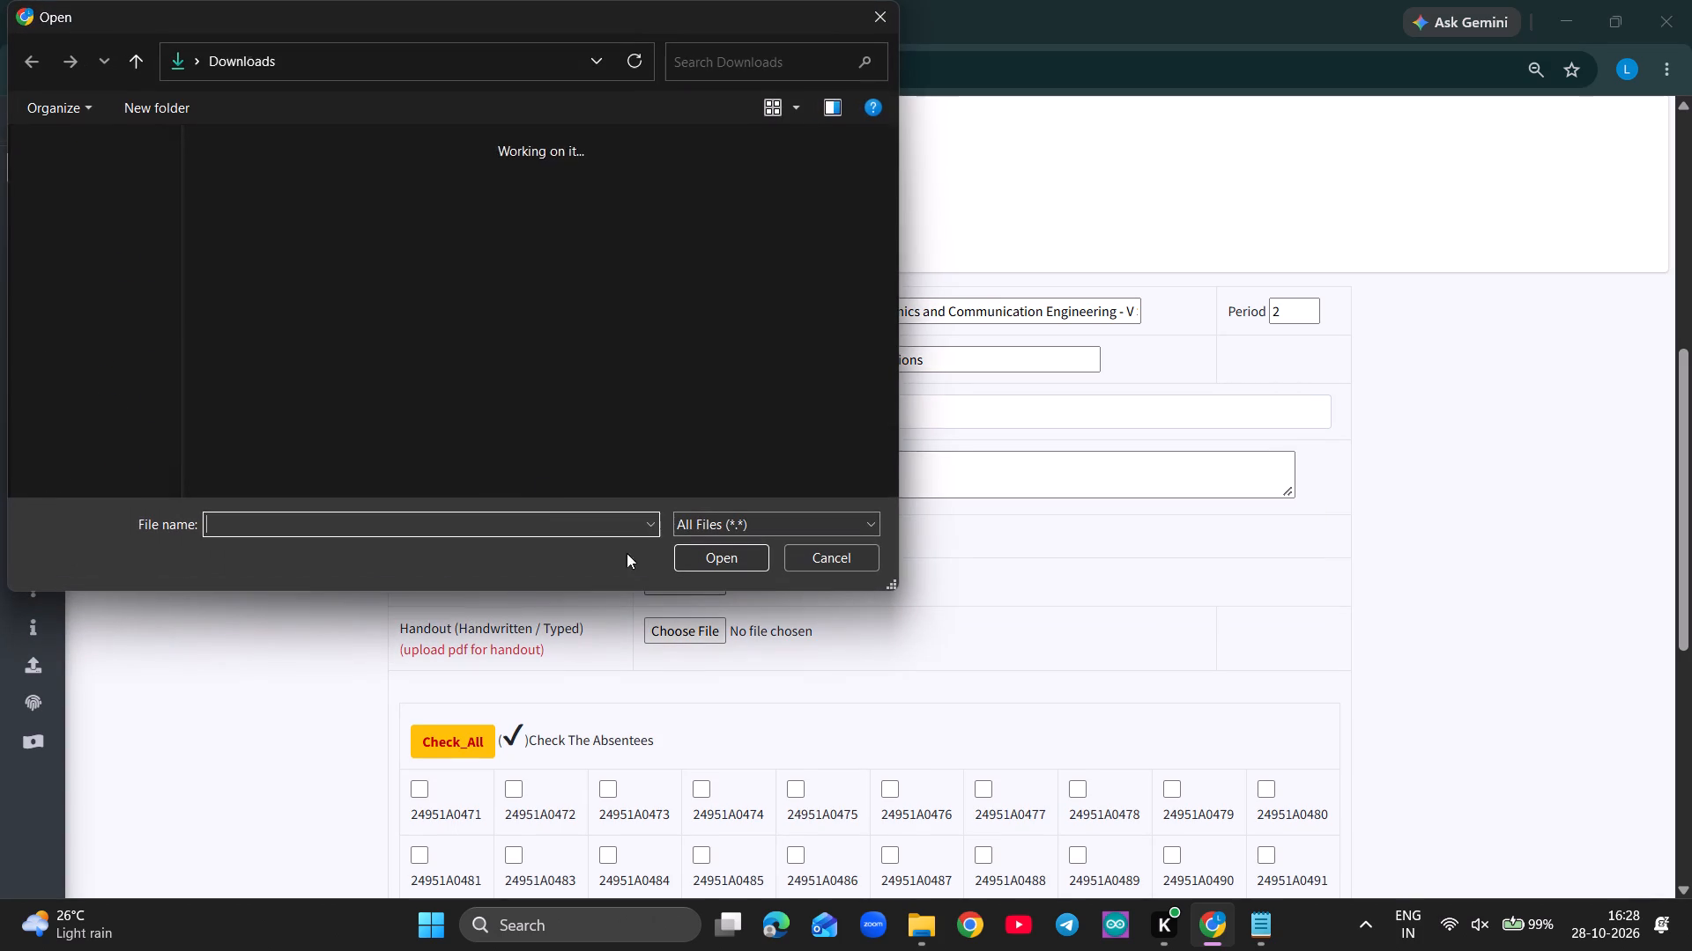
scroll(542, 481, "down", 2)
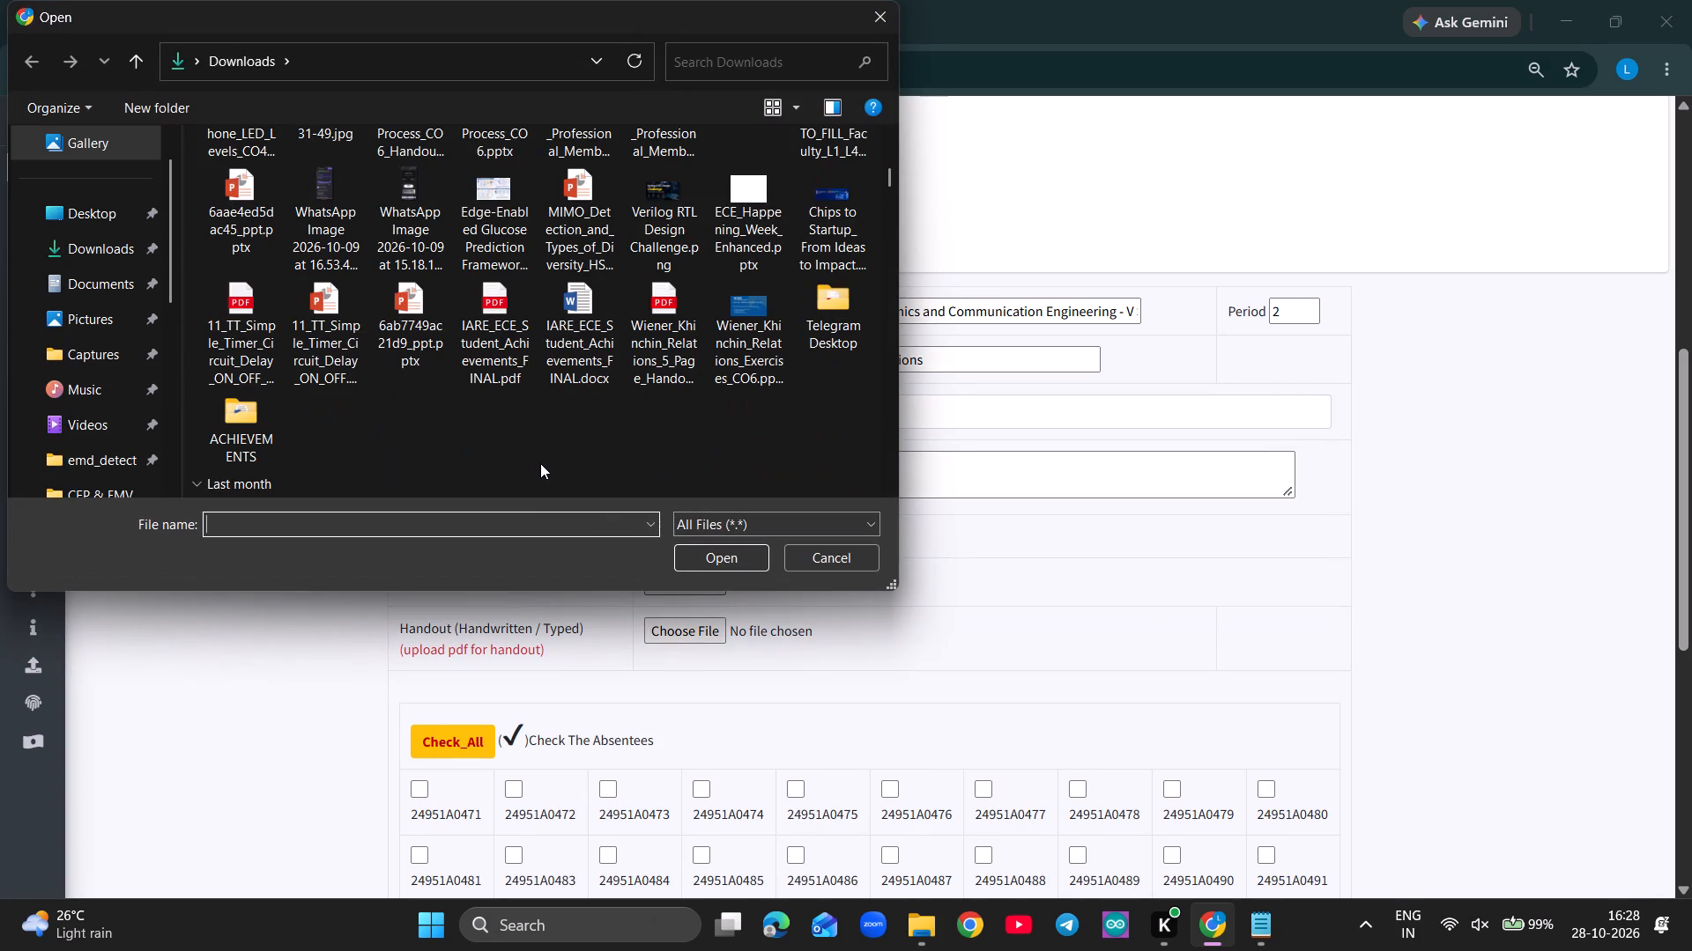
left_click(586, 208)
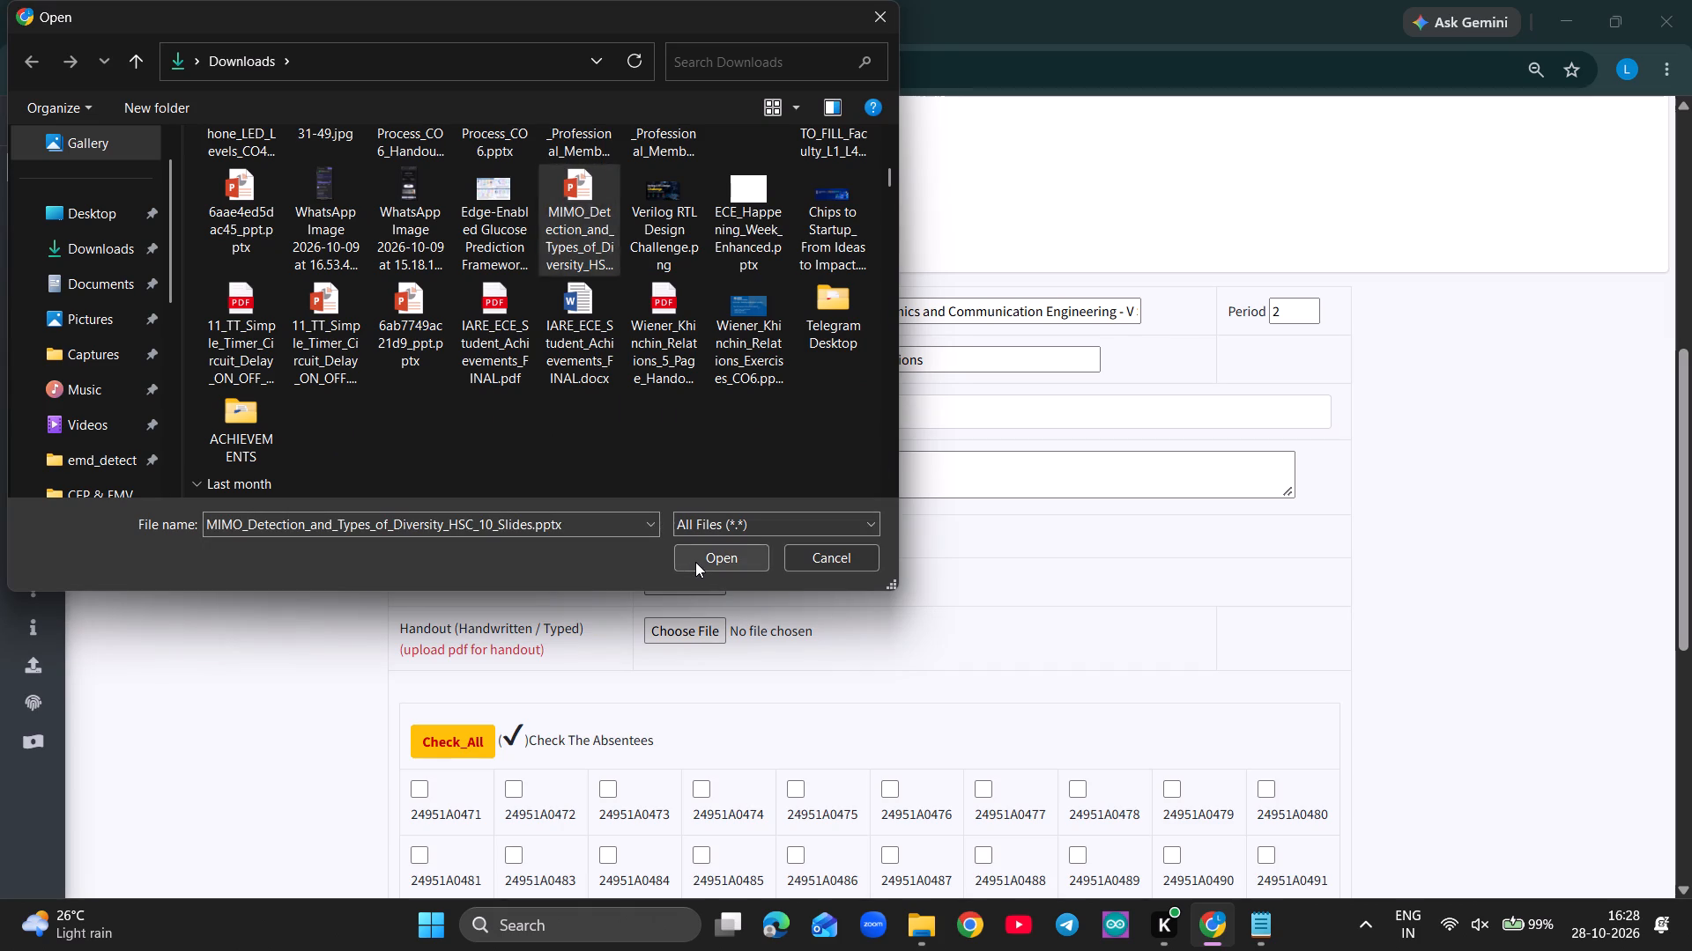
left_click(695, 562)
Attach HSC HAND.pdf from Downloads as the handout.
left_click(703, 629)
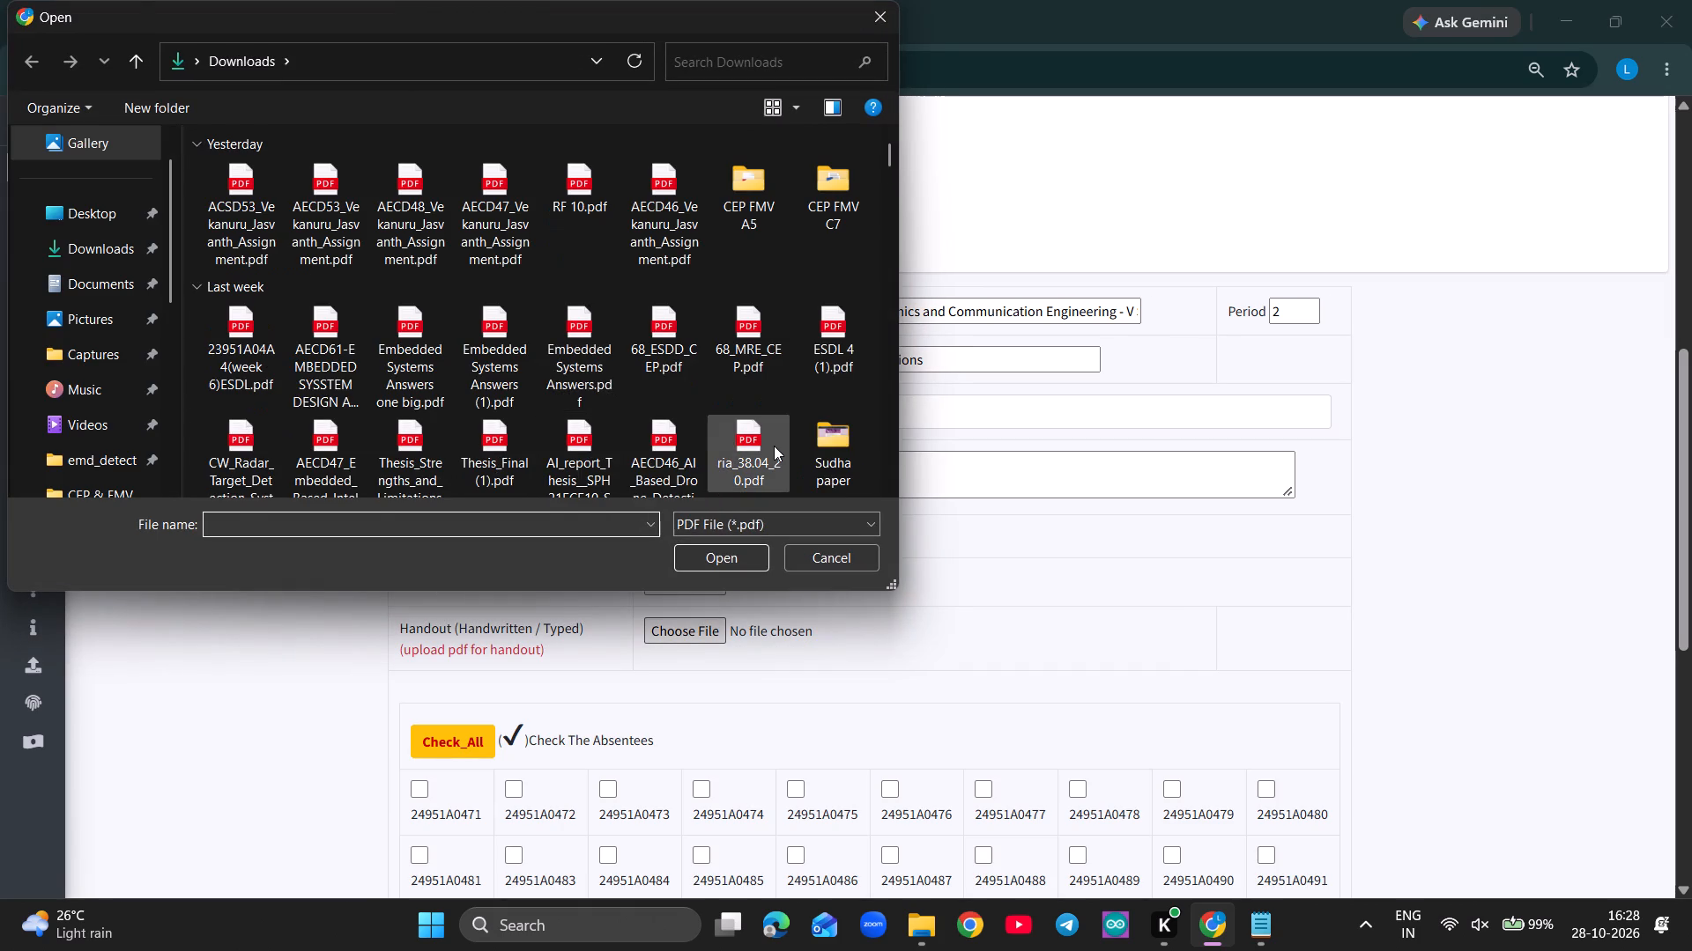
scroll(774, 446, "down", 1)
left_click(755, 176)
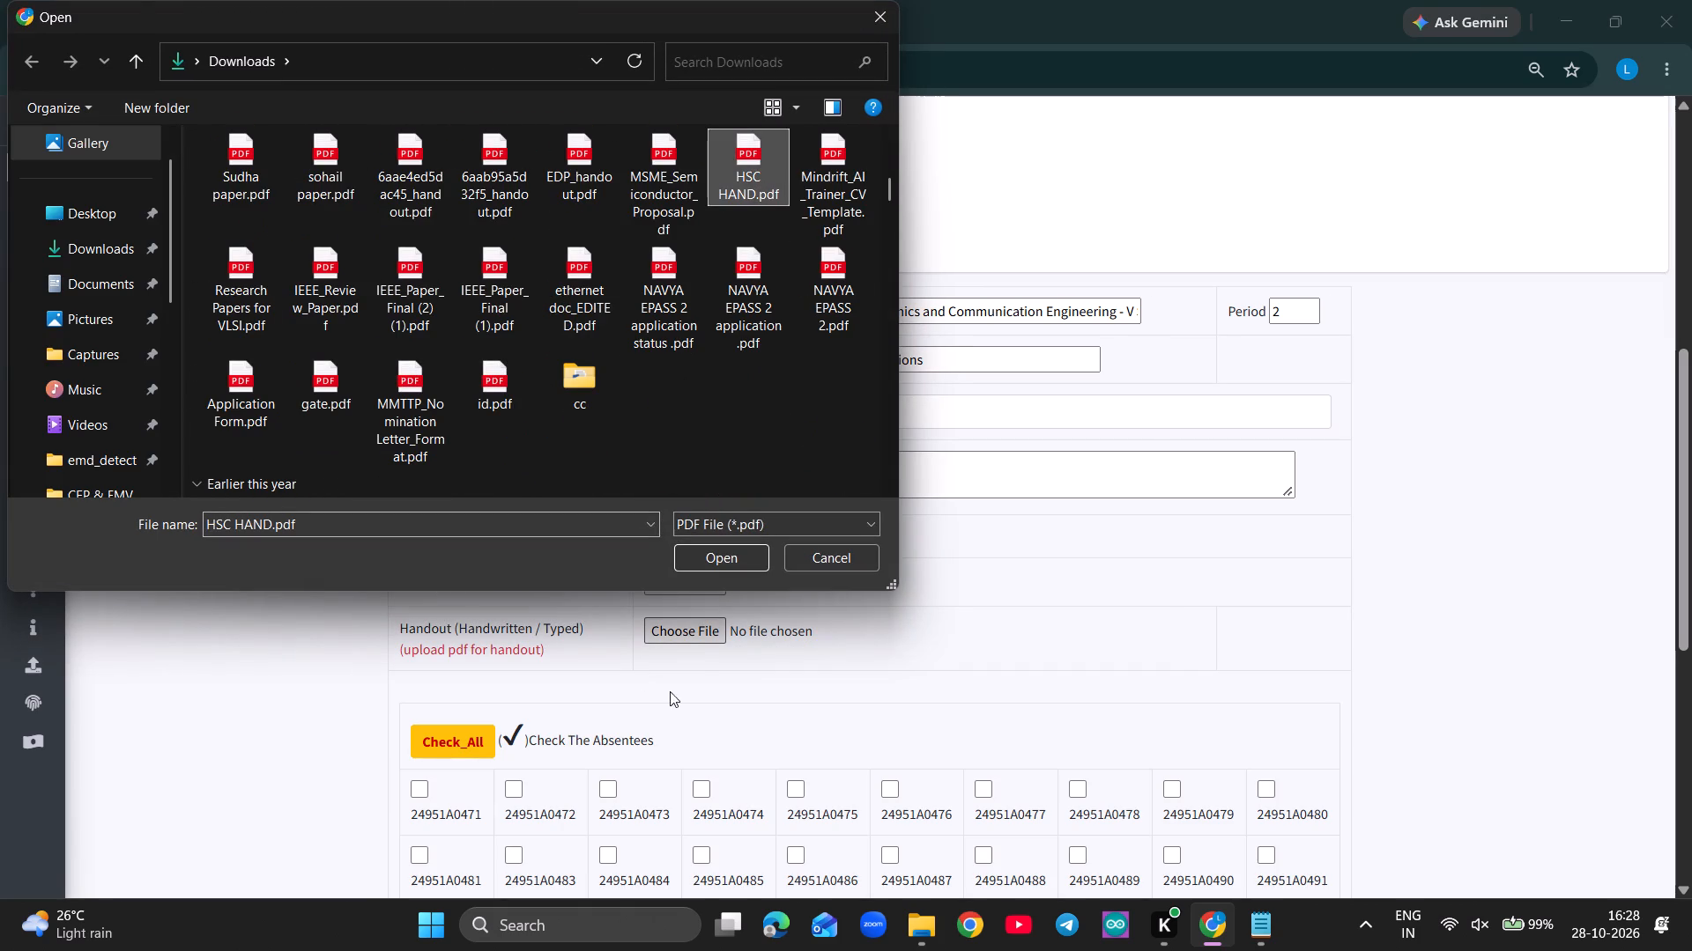
left_click(715, 557)
Consult the absentee list in Notepad and mark its first six roll numbers as absent in the Period II entry.
key("alt+Tab")
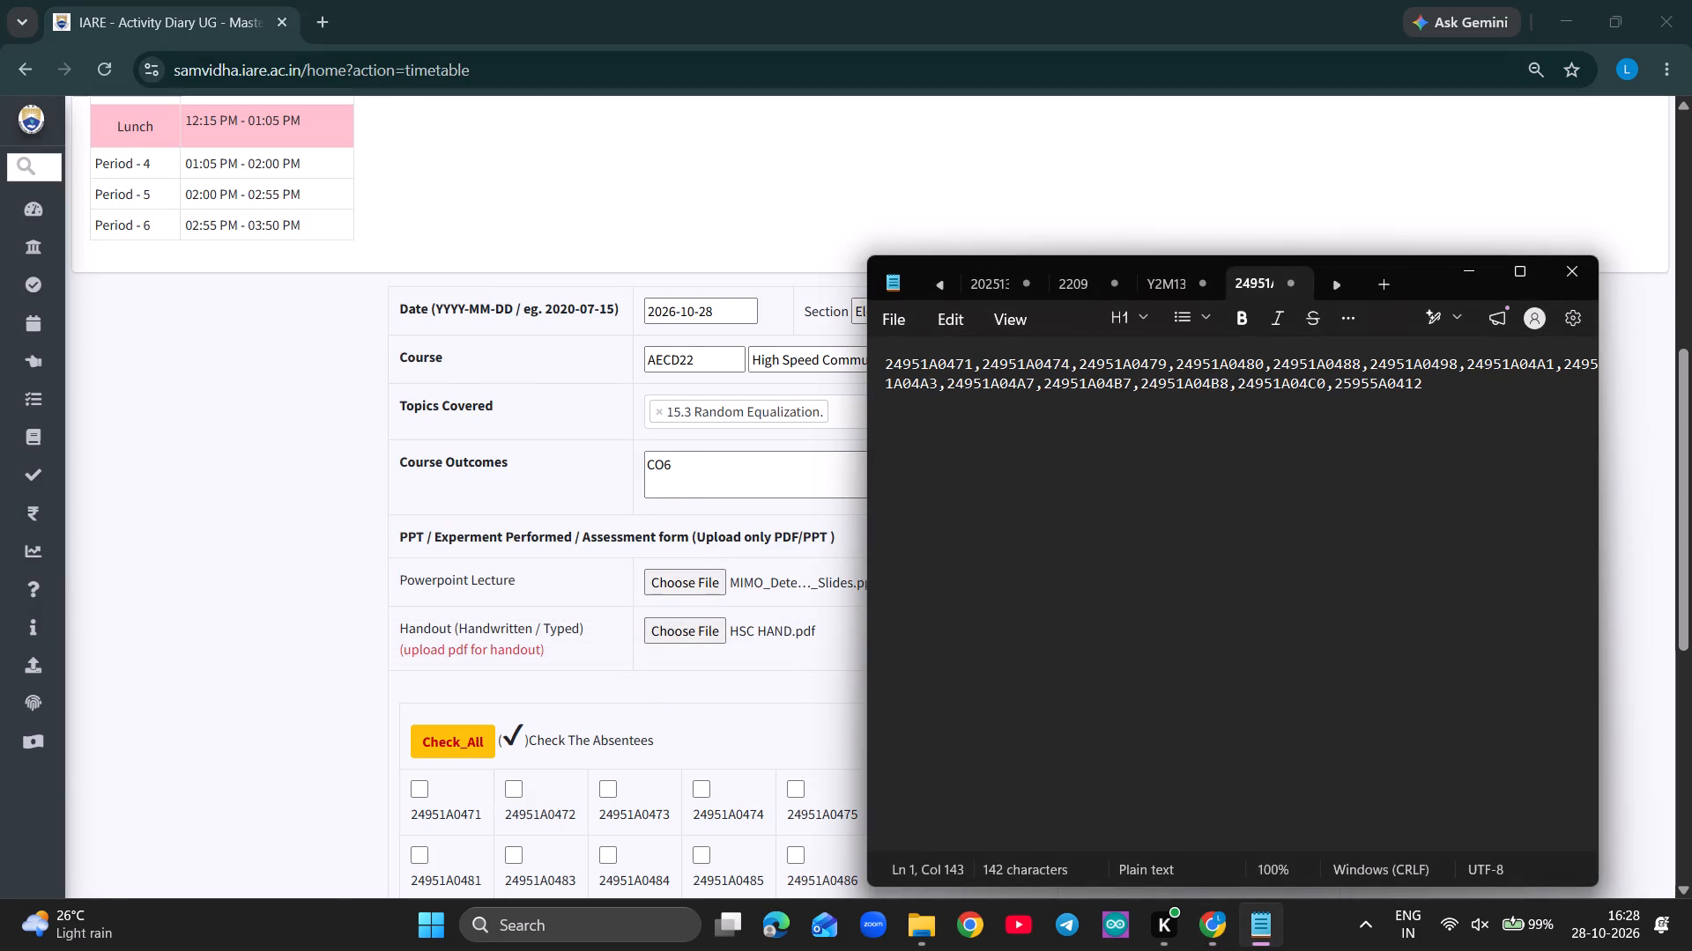
key("alt+Tab")
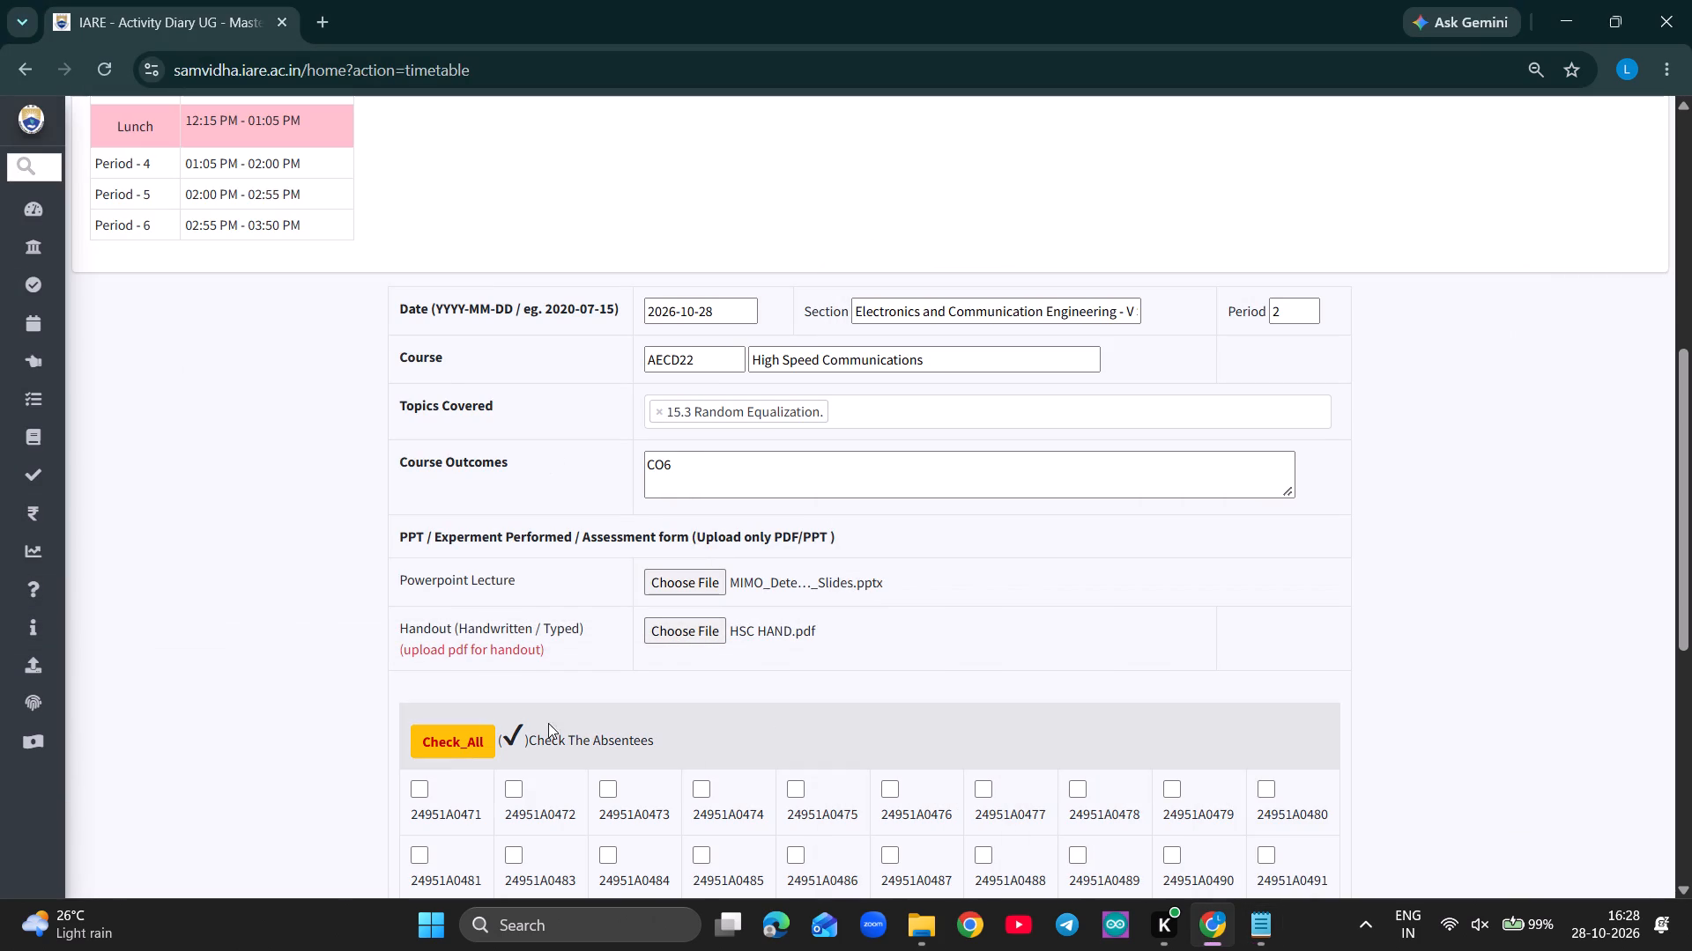
left_click(423, 795)
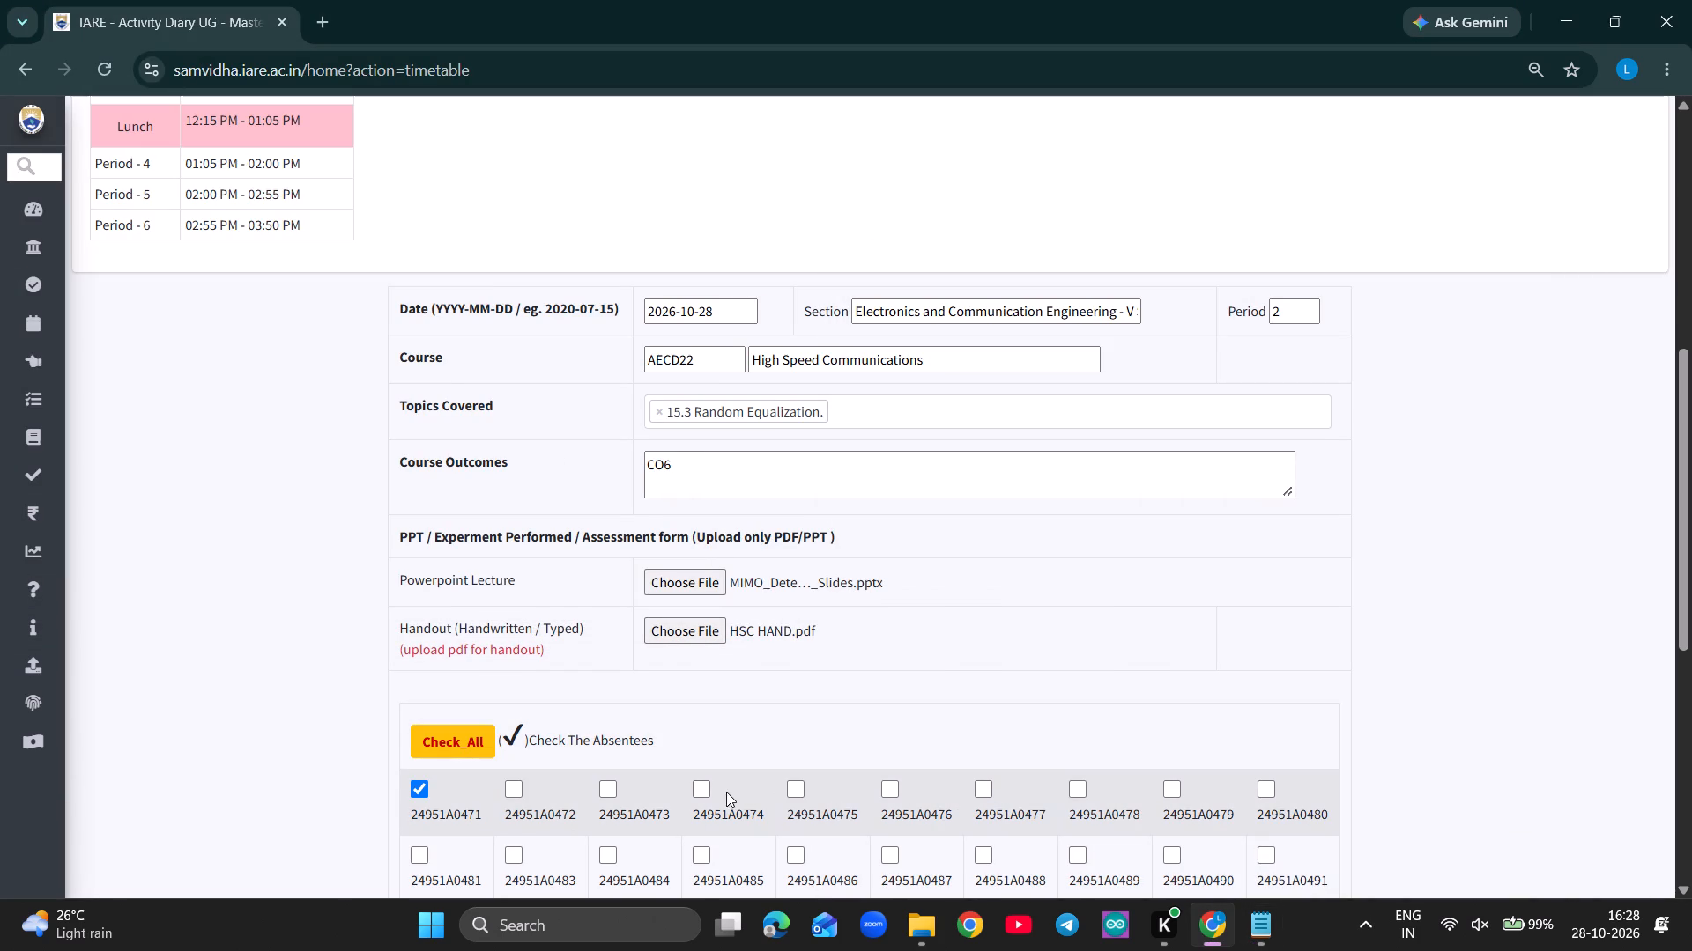
left_click(704, 792)
scroll(704, 792, "down", 1)
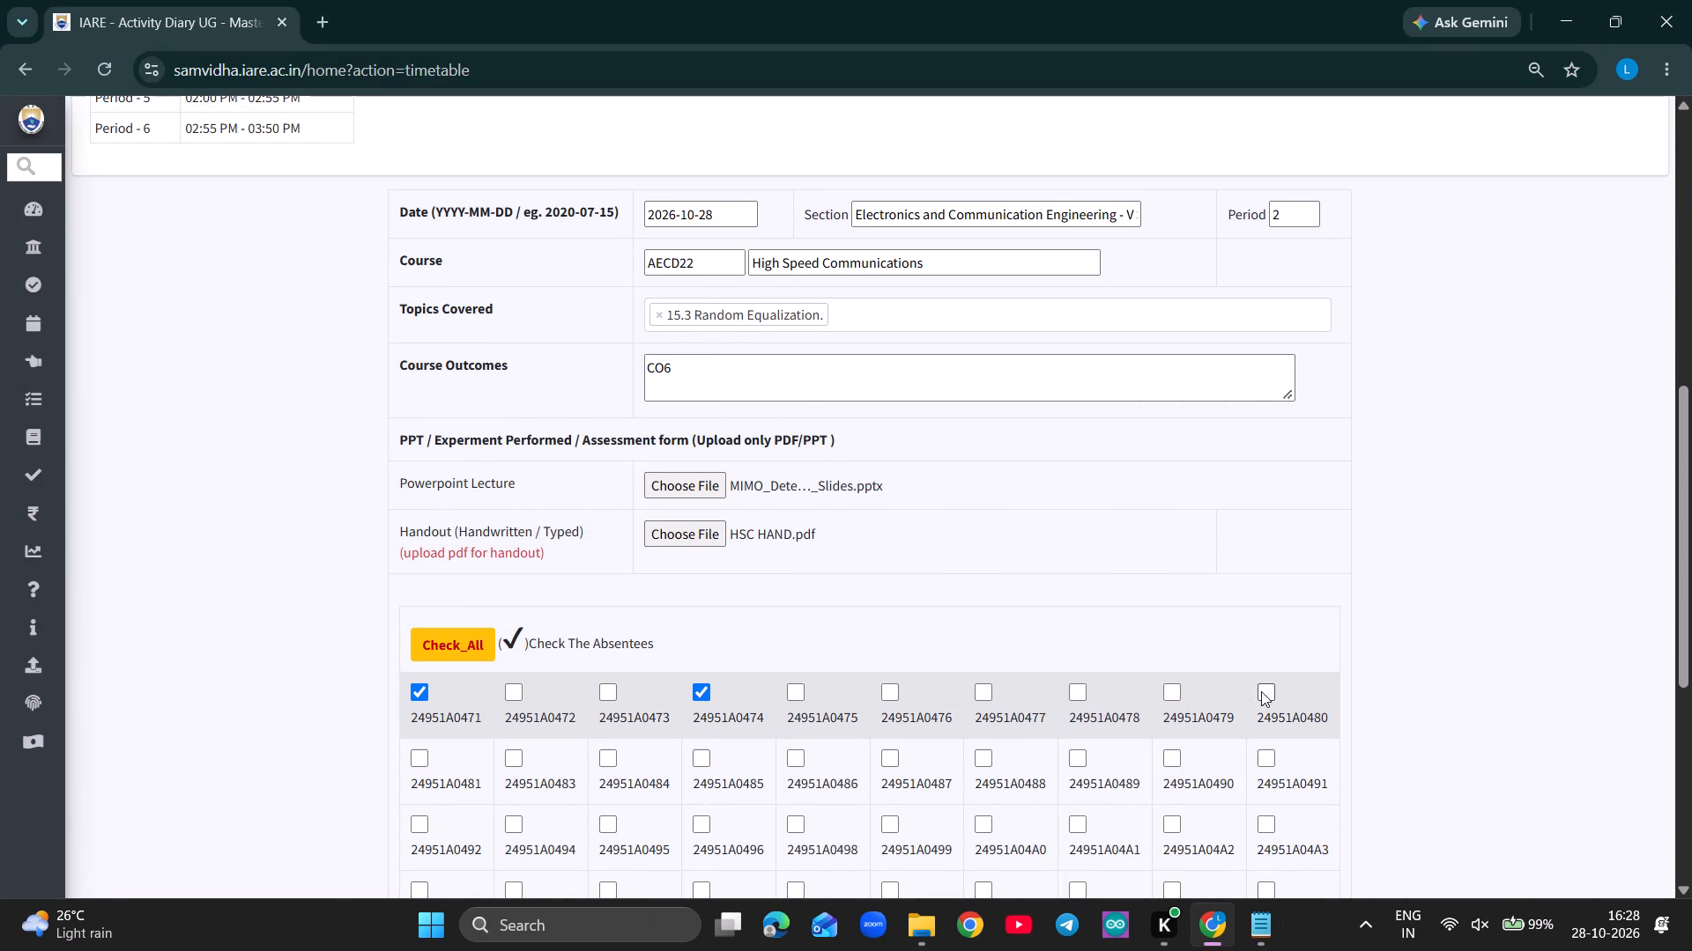
left_click(1174, 694)
key("alt+Tab")
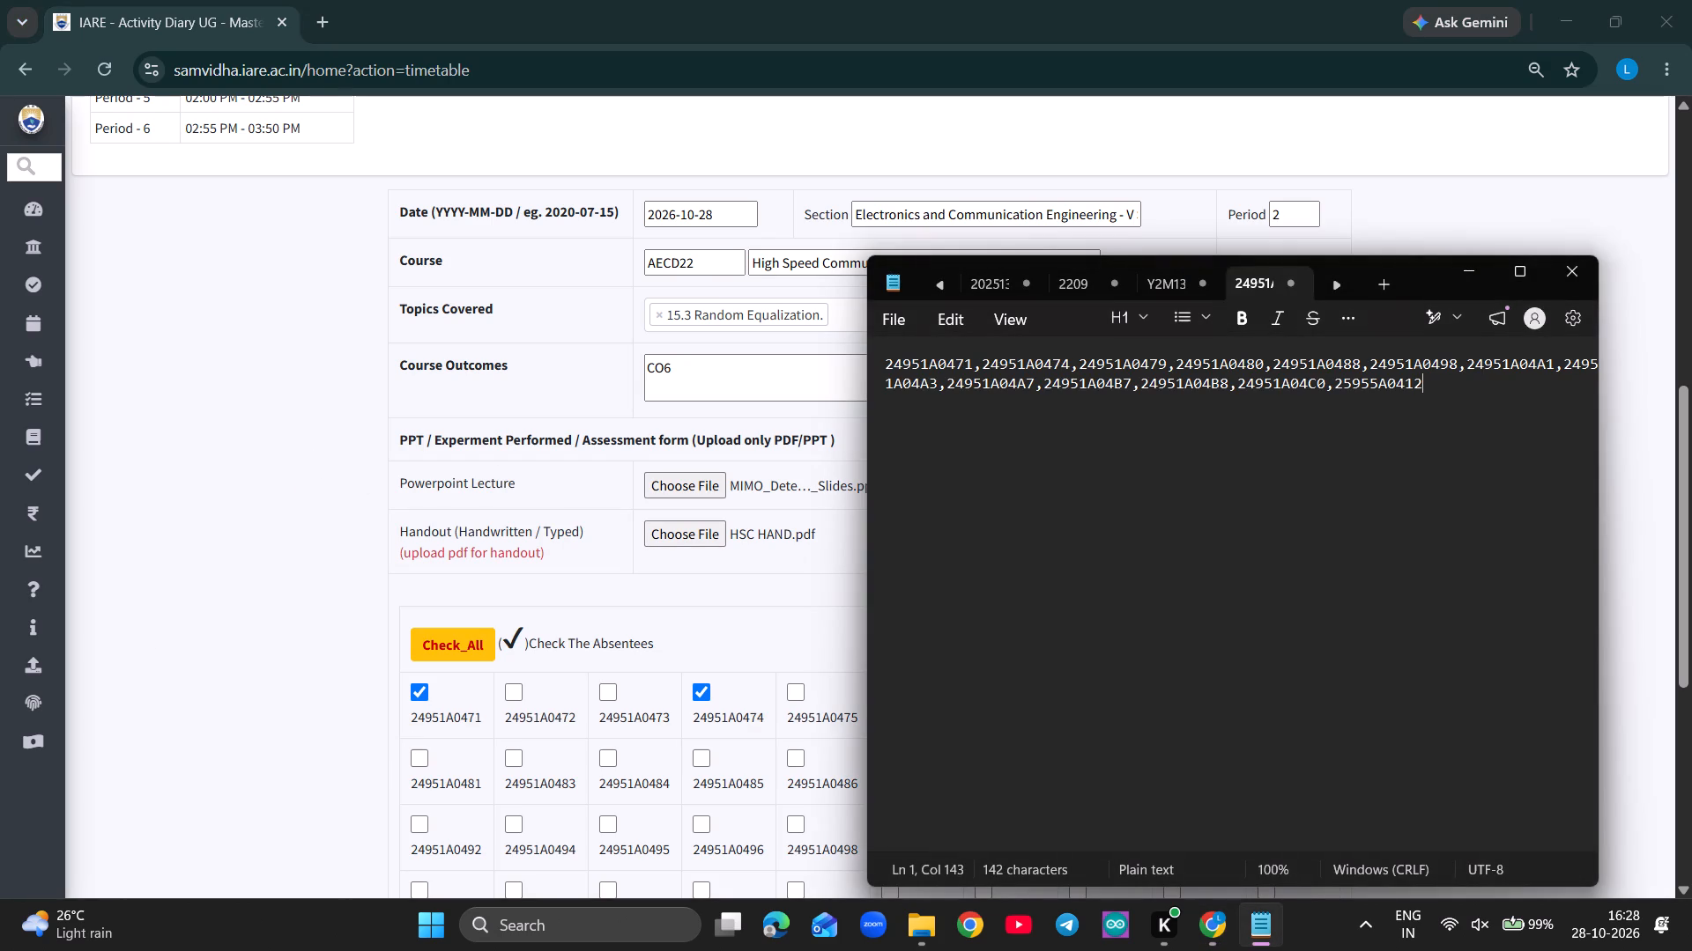
key("alt+Tab")
scroll(680, 704, "down", 1)
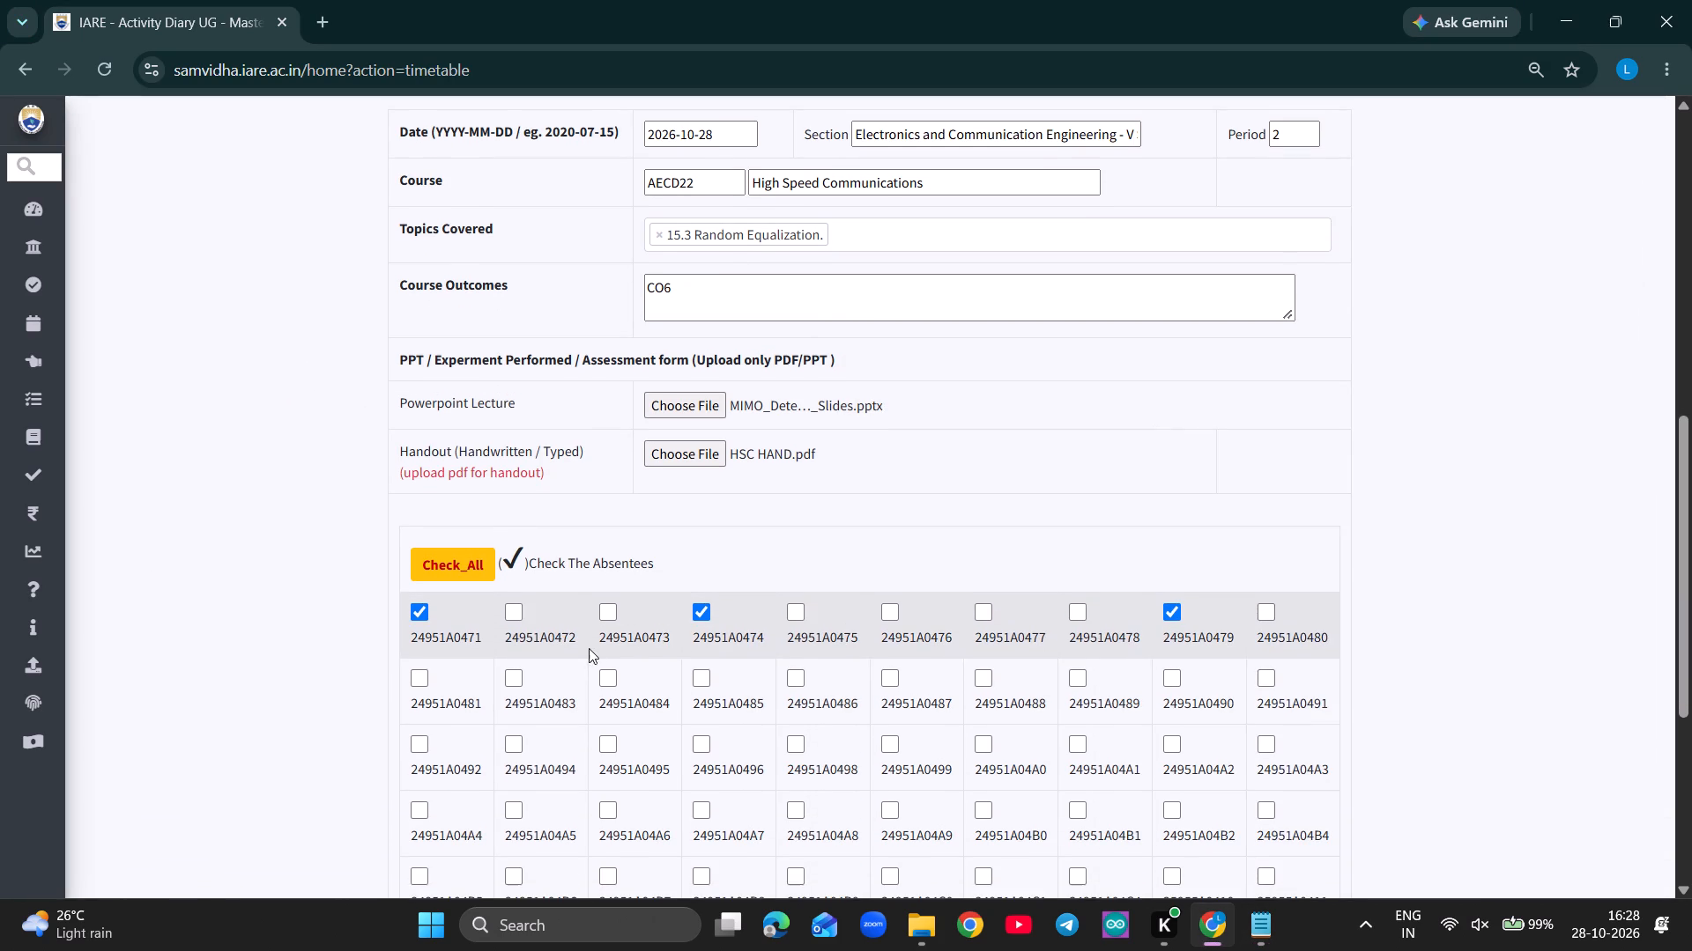
left_click(1266, 610)
left_click(981, 675)
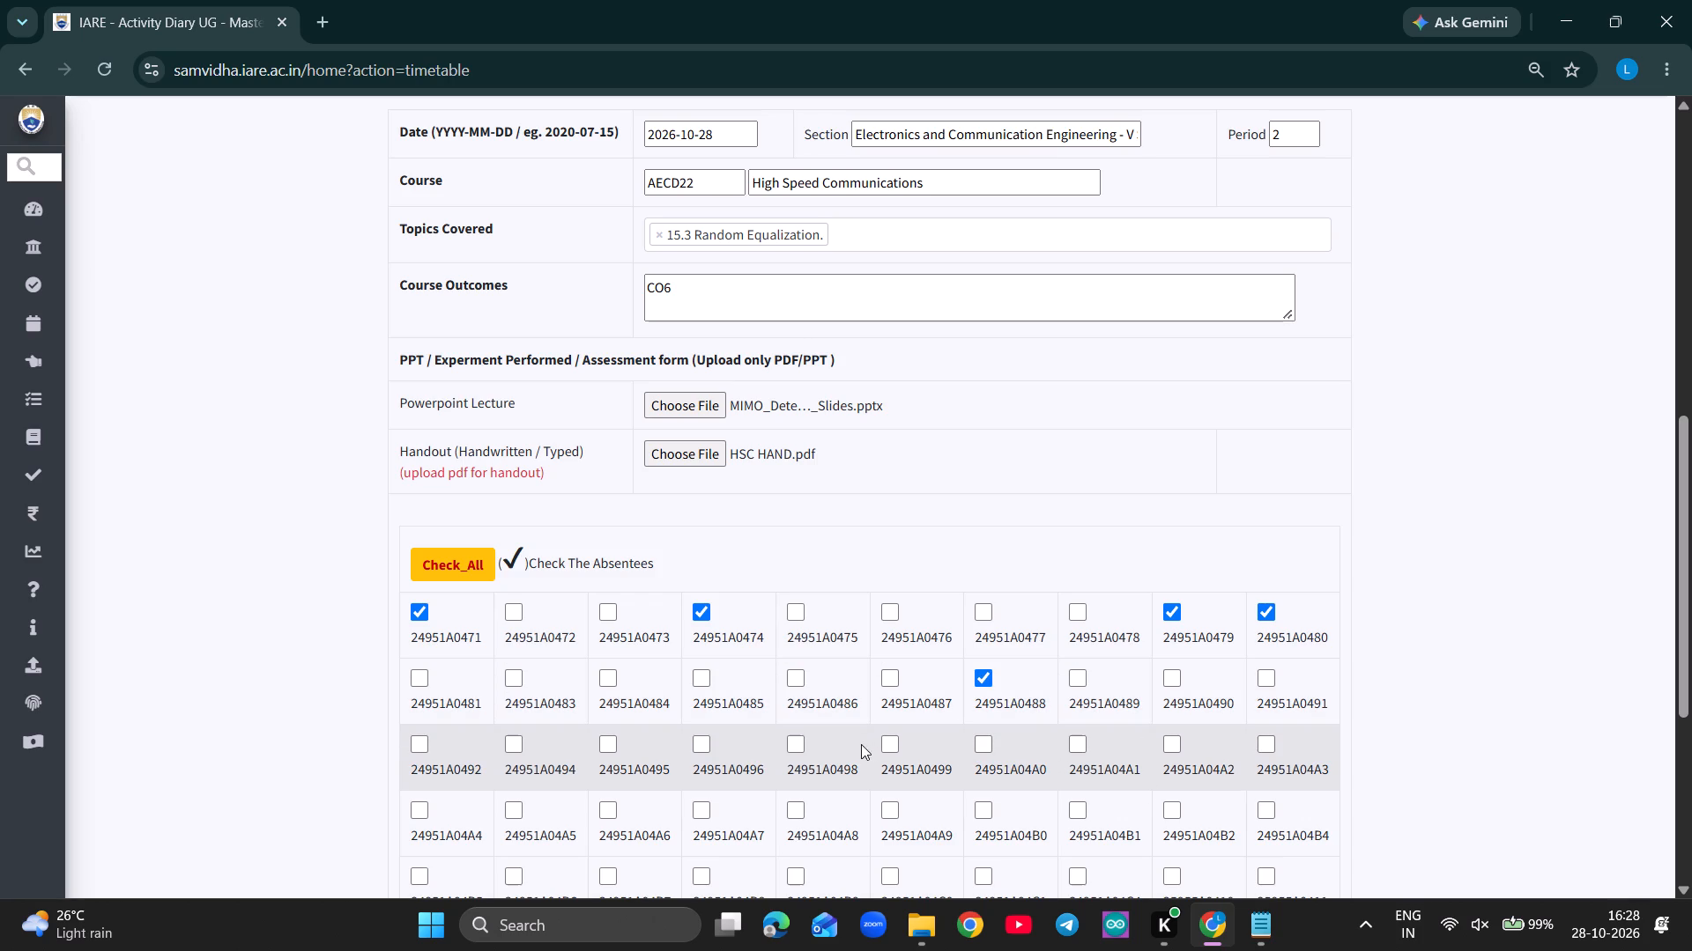
left_click(792, 749)
Mark the seventh, eighth and ninth roll numbers from the Notepad absentee list as absent in the Period II entry.
key("alt+Tab")
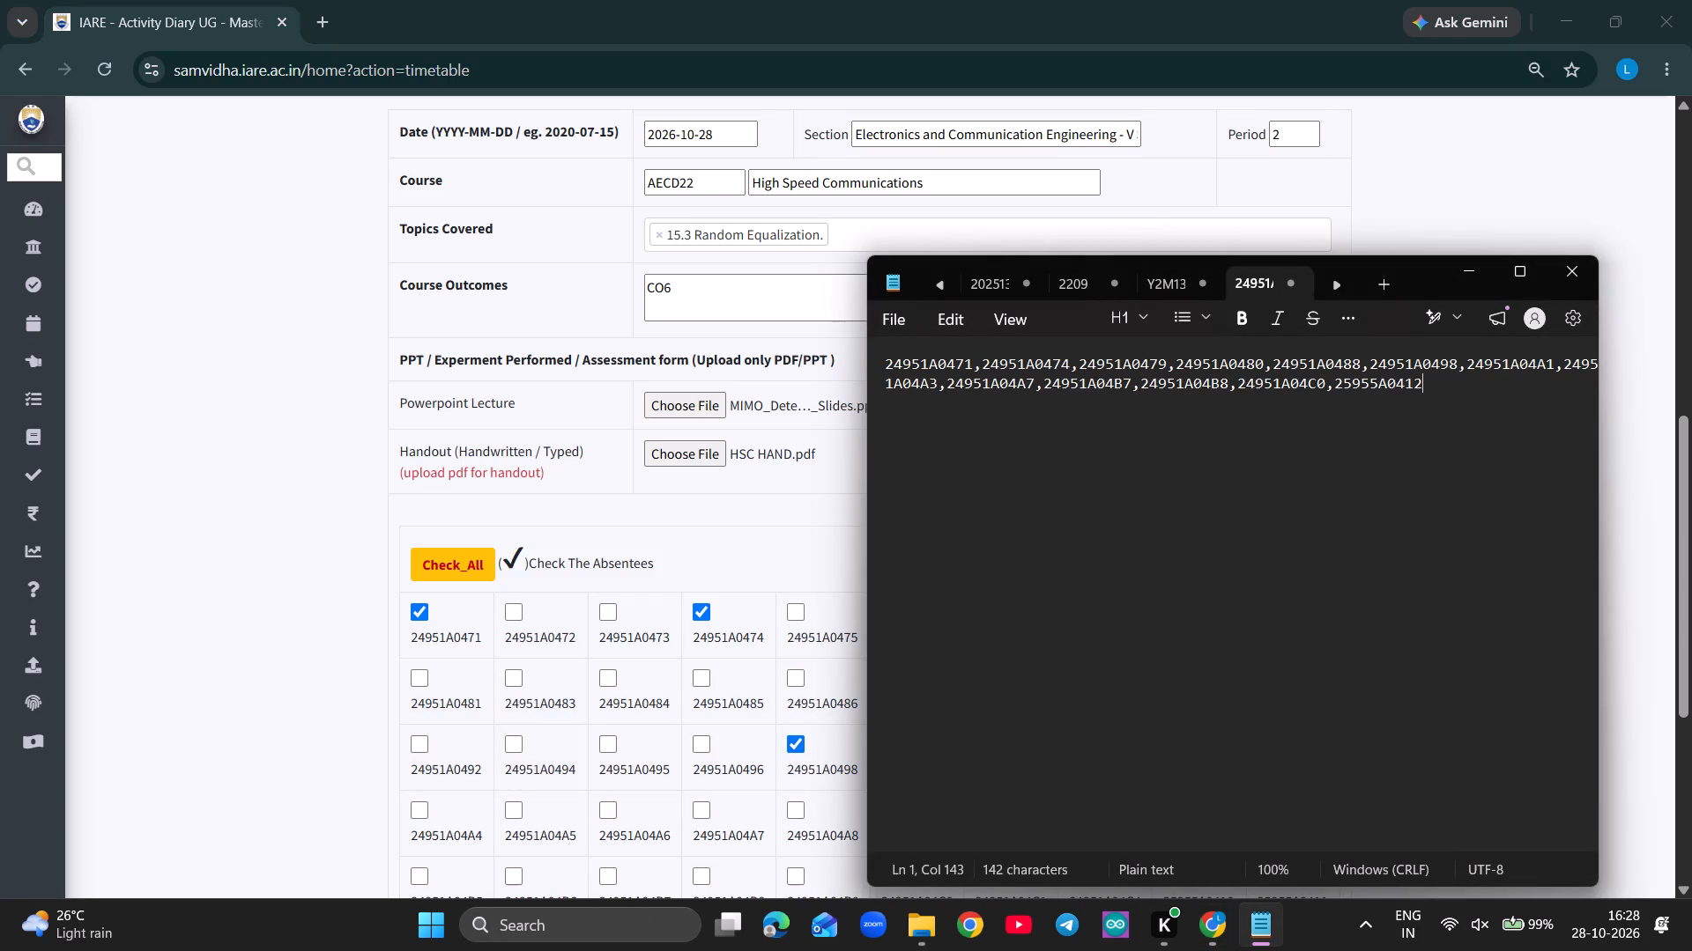
key("alt+Tab")
scroll(1206, 740, "down", 1)
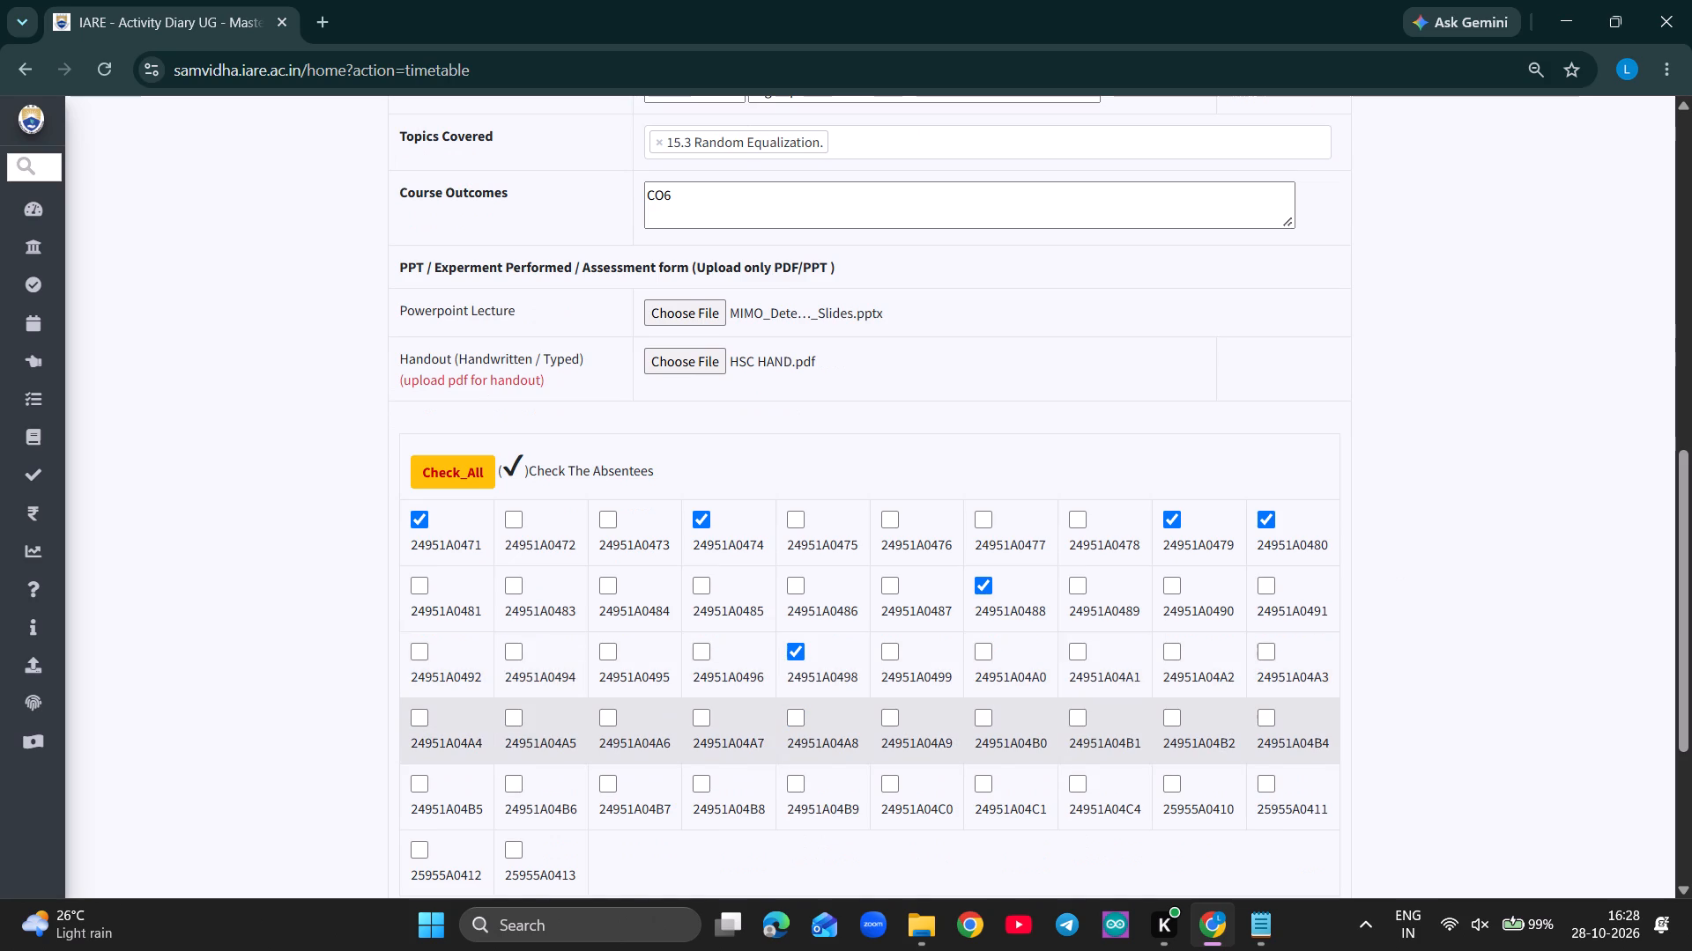
left_click(1078, 650)
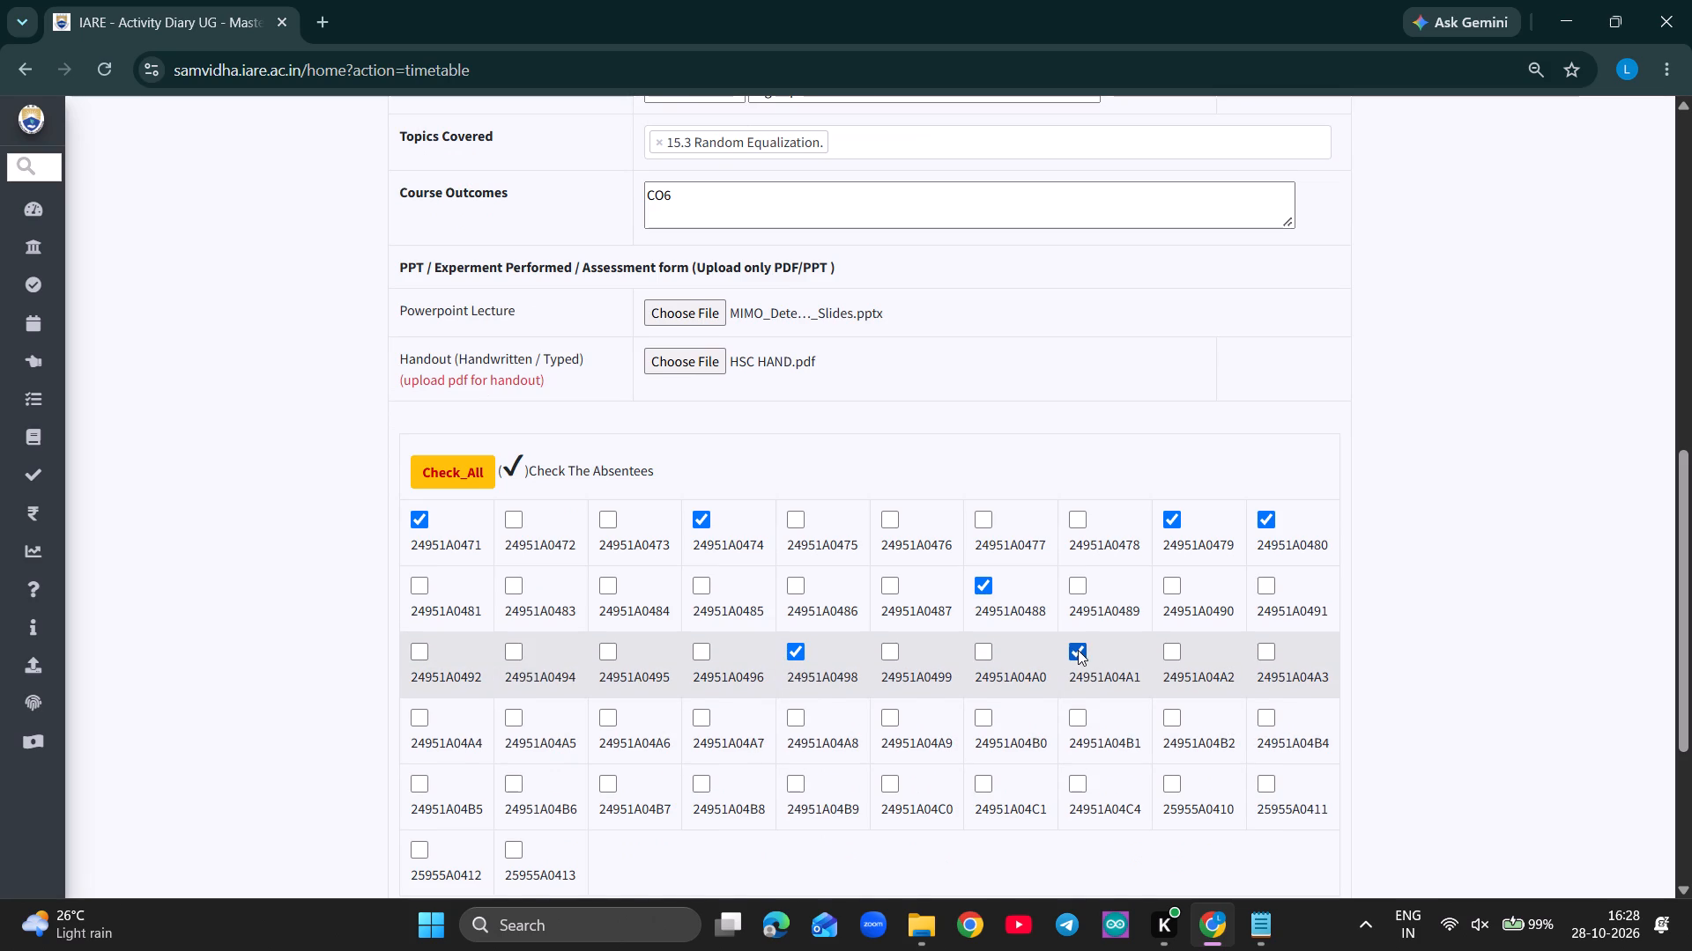
left_click(1276, 650)
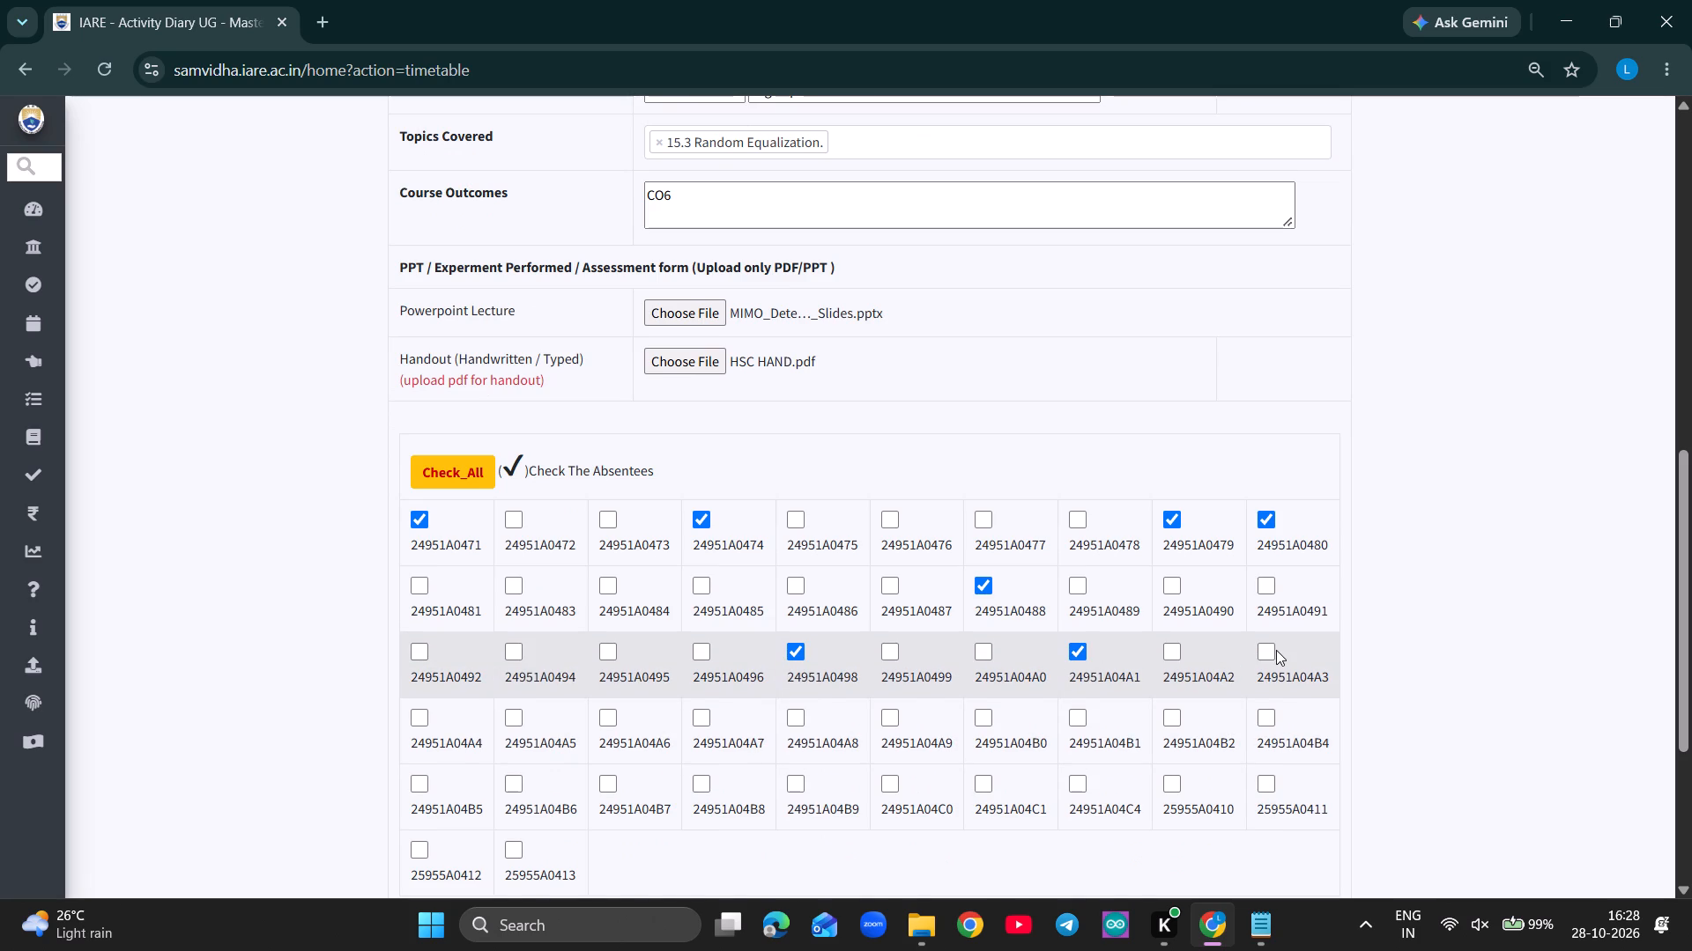
left_click(1267, 651)
key("alt+Tab")
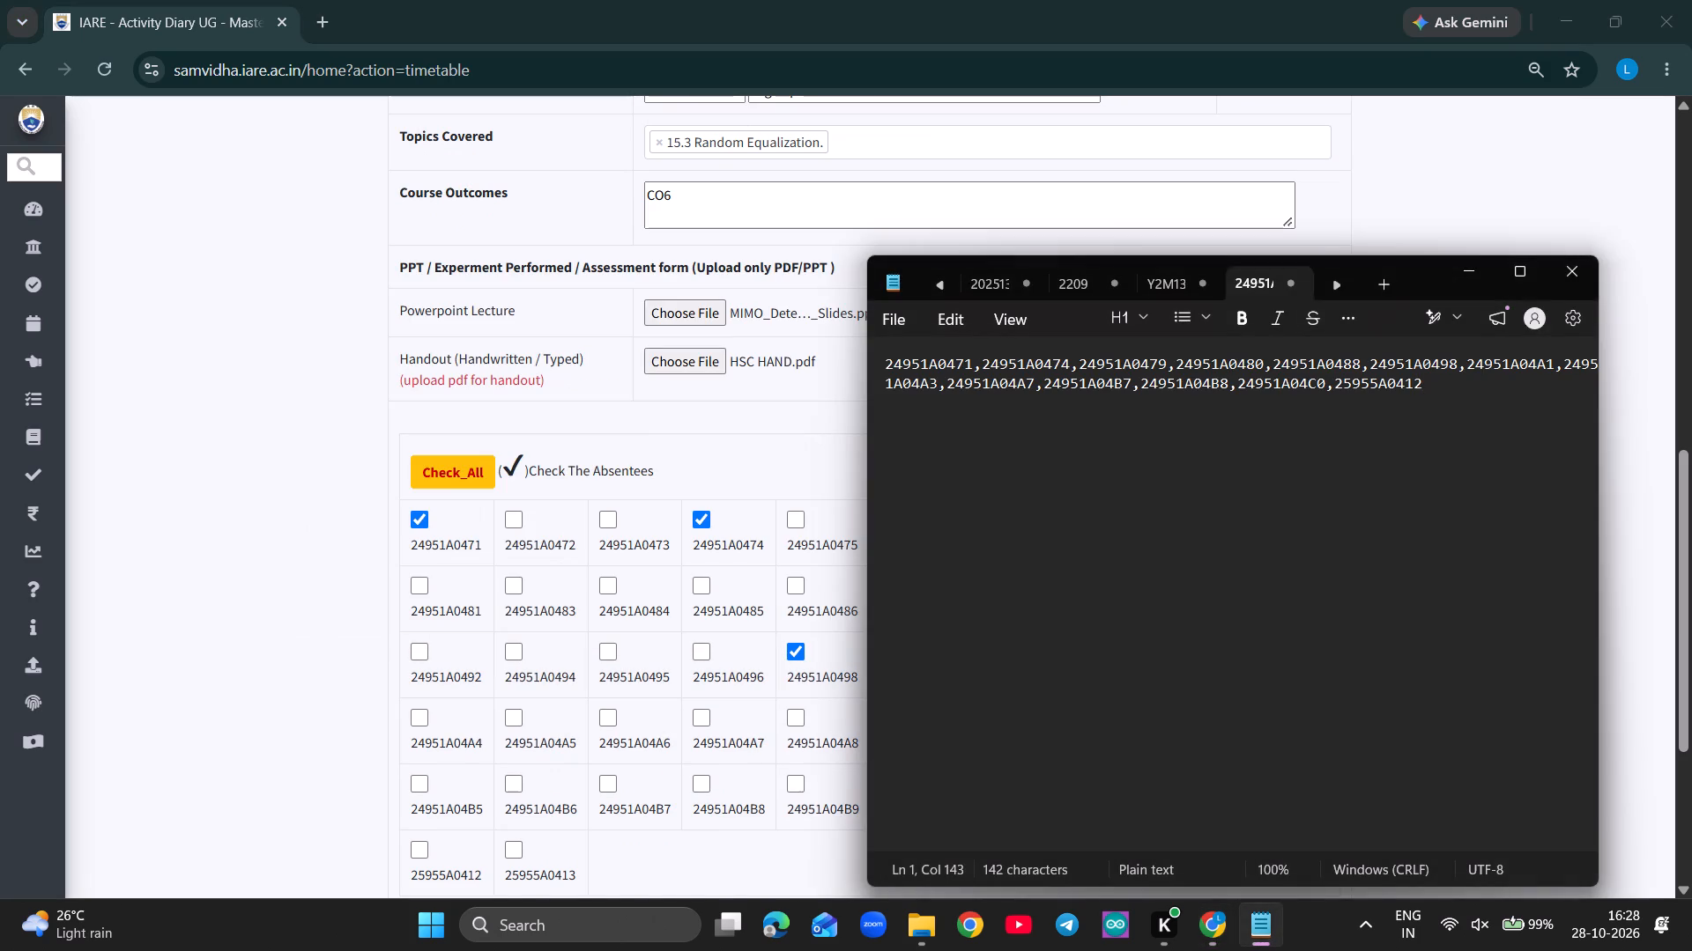
key("alt+Tab")
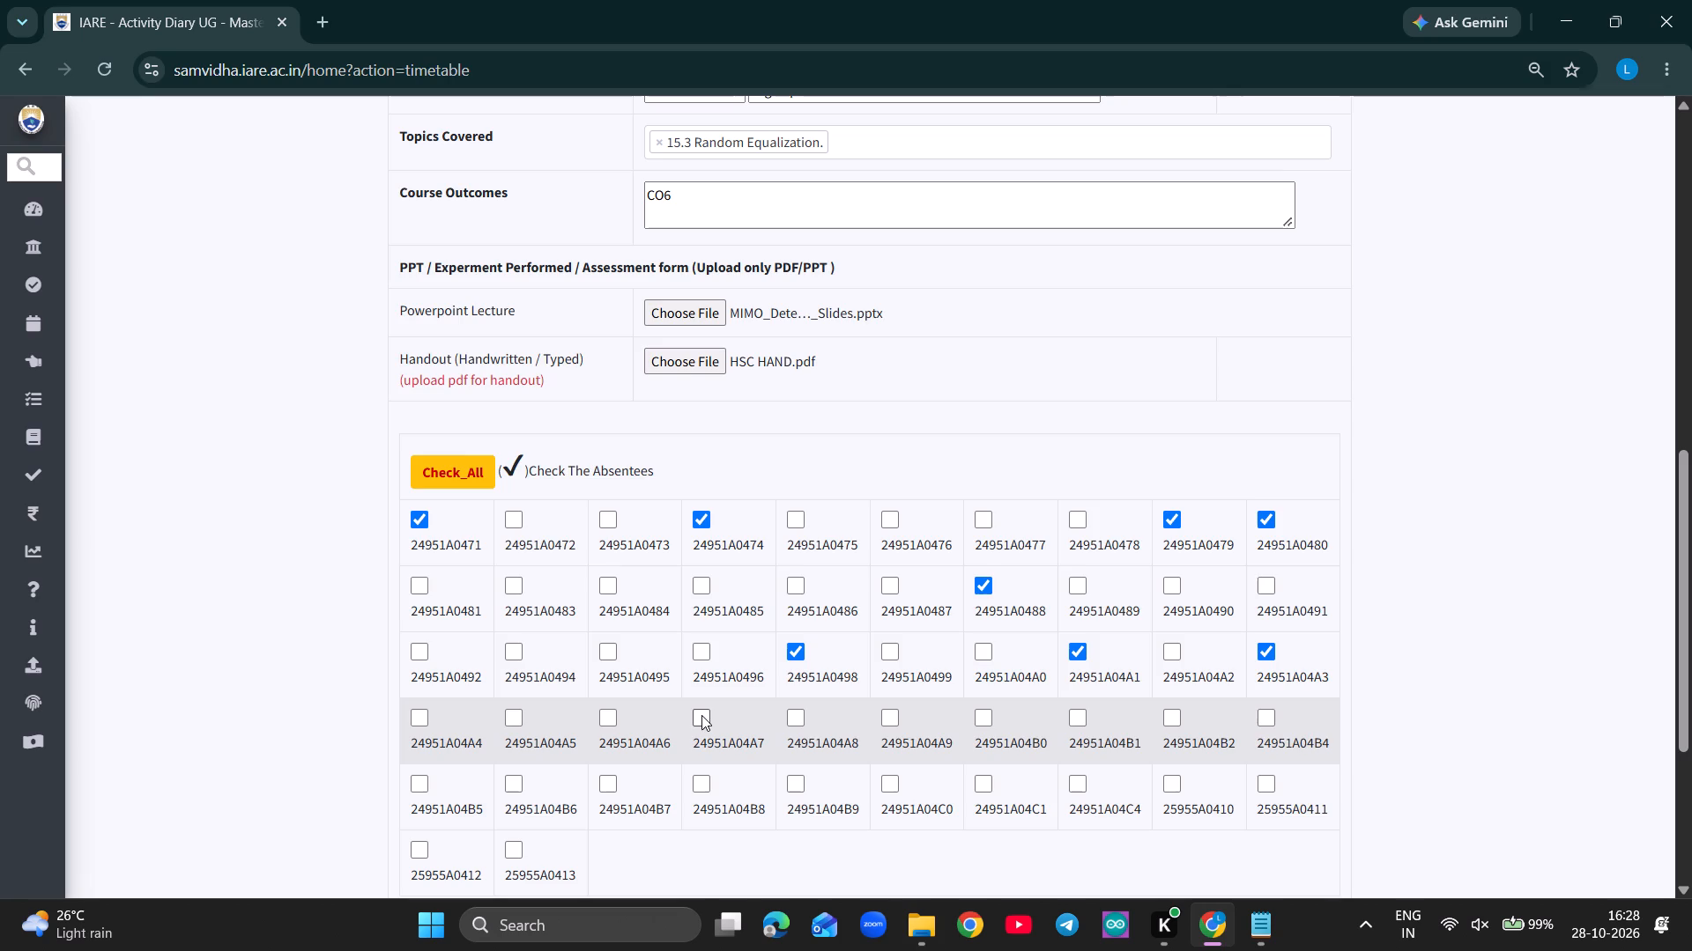
left_click(701, 715)
Mark the last four roll numbers from the Notepad absentee list as absent in the Period II entry.
key("alt+Tab")
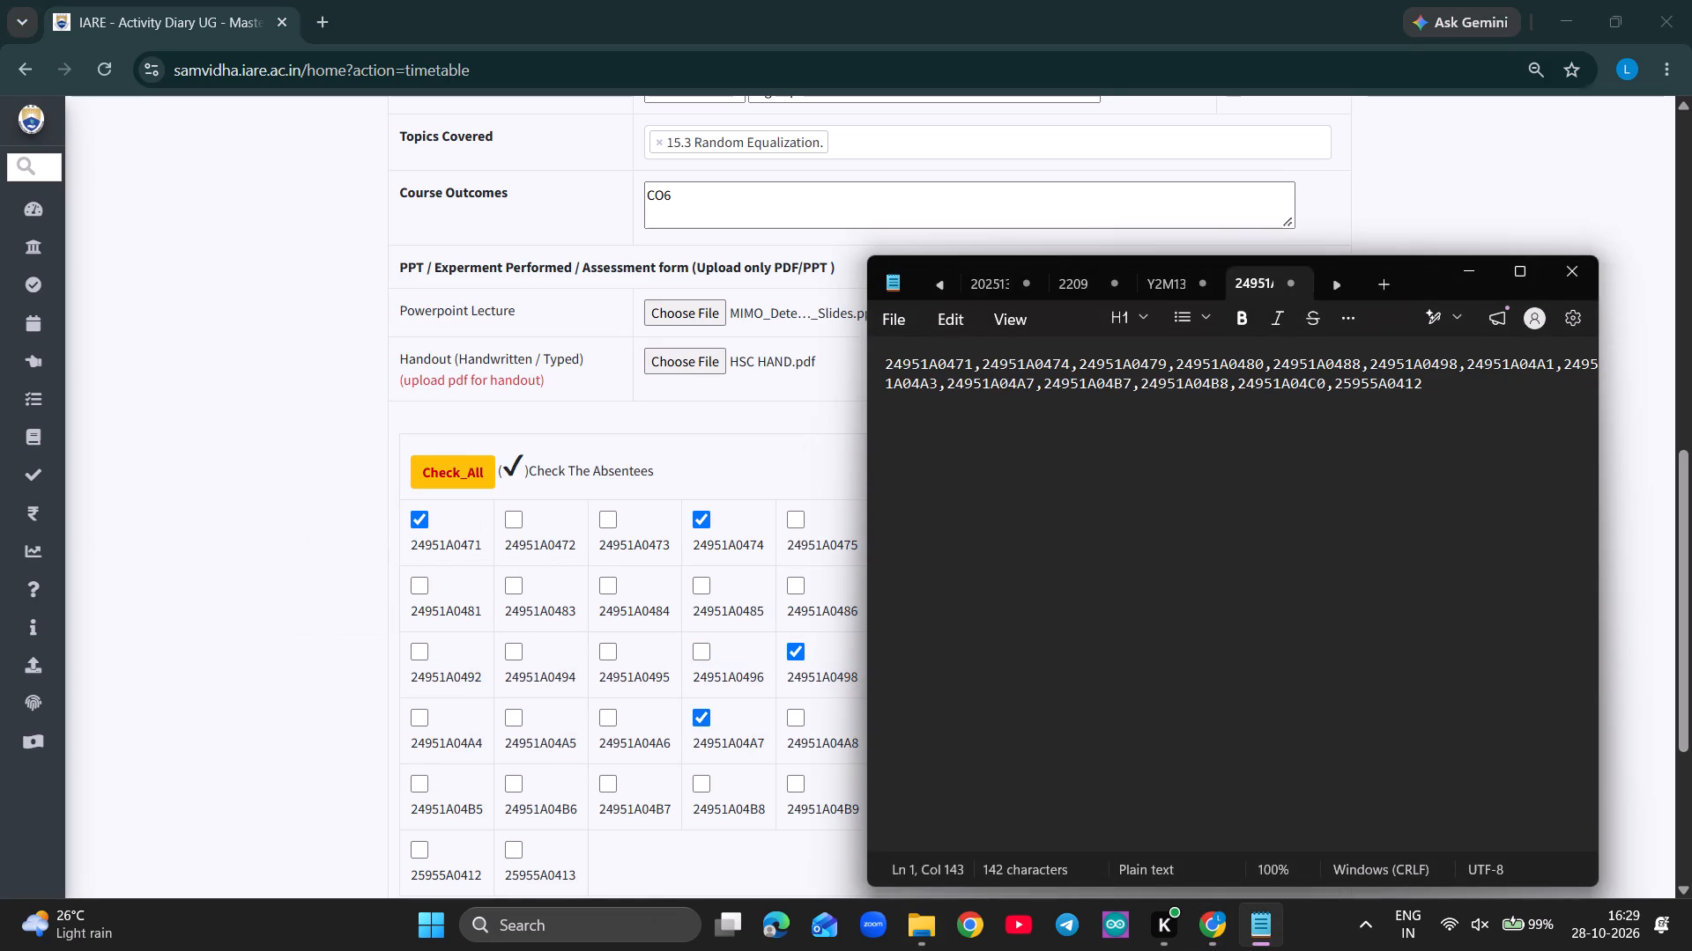
key("alt+Tab")
scroll(1089, 621, "down", 1)
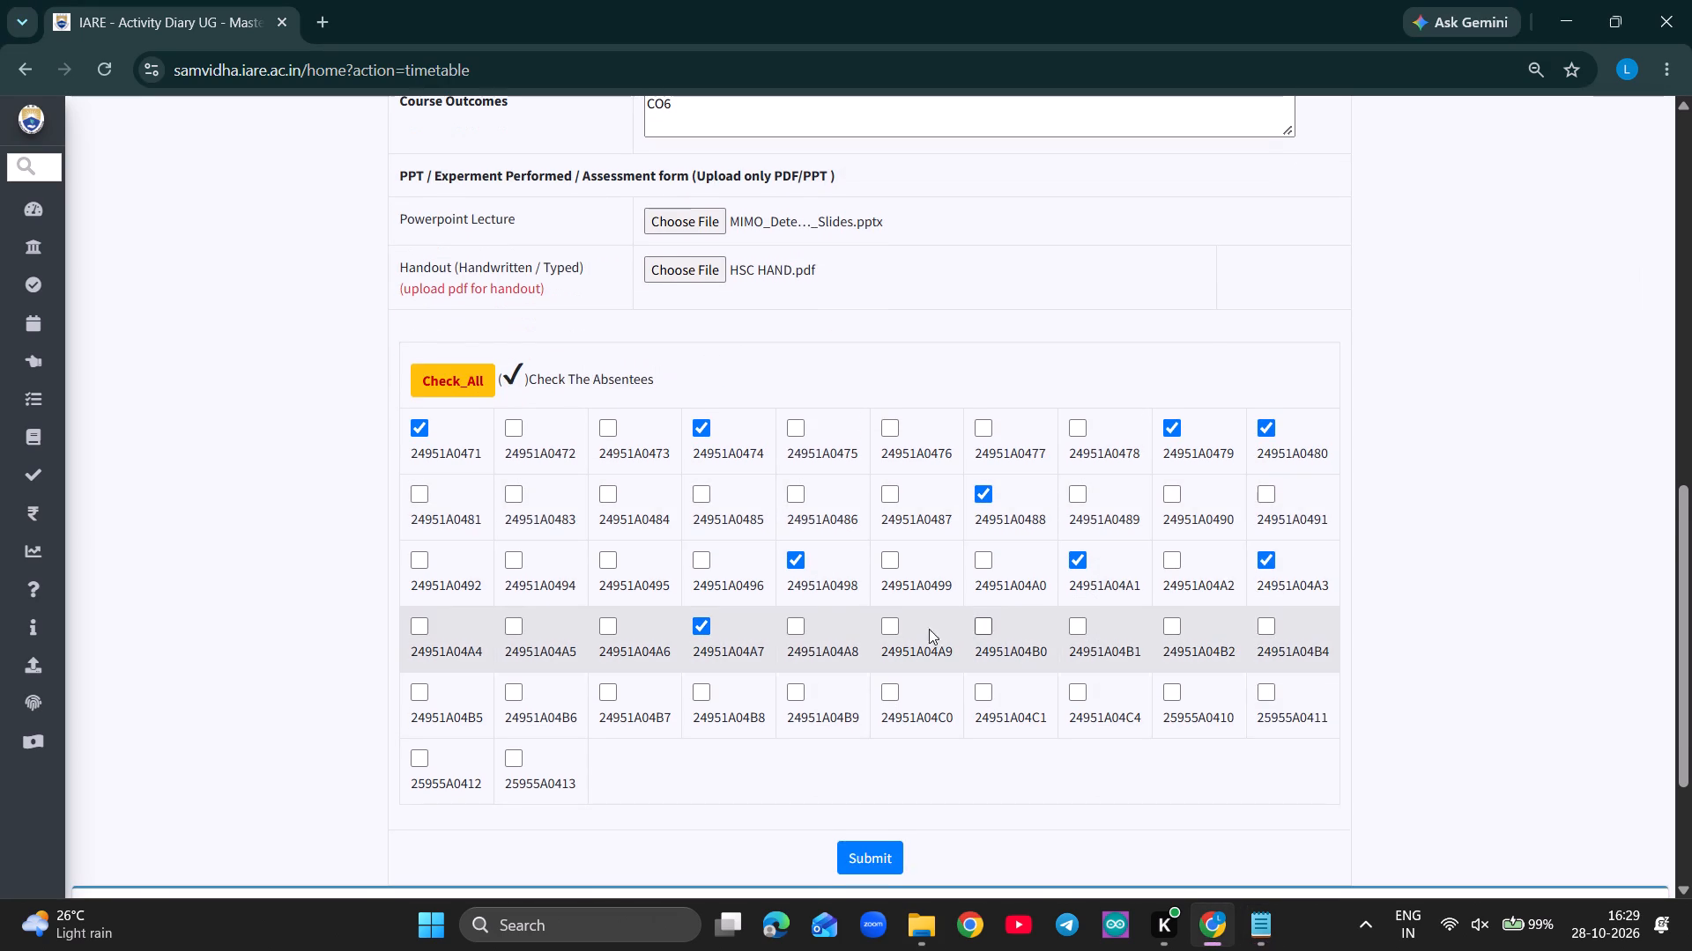
left_click(606, 684)
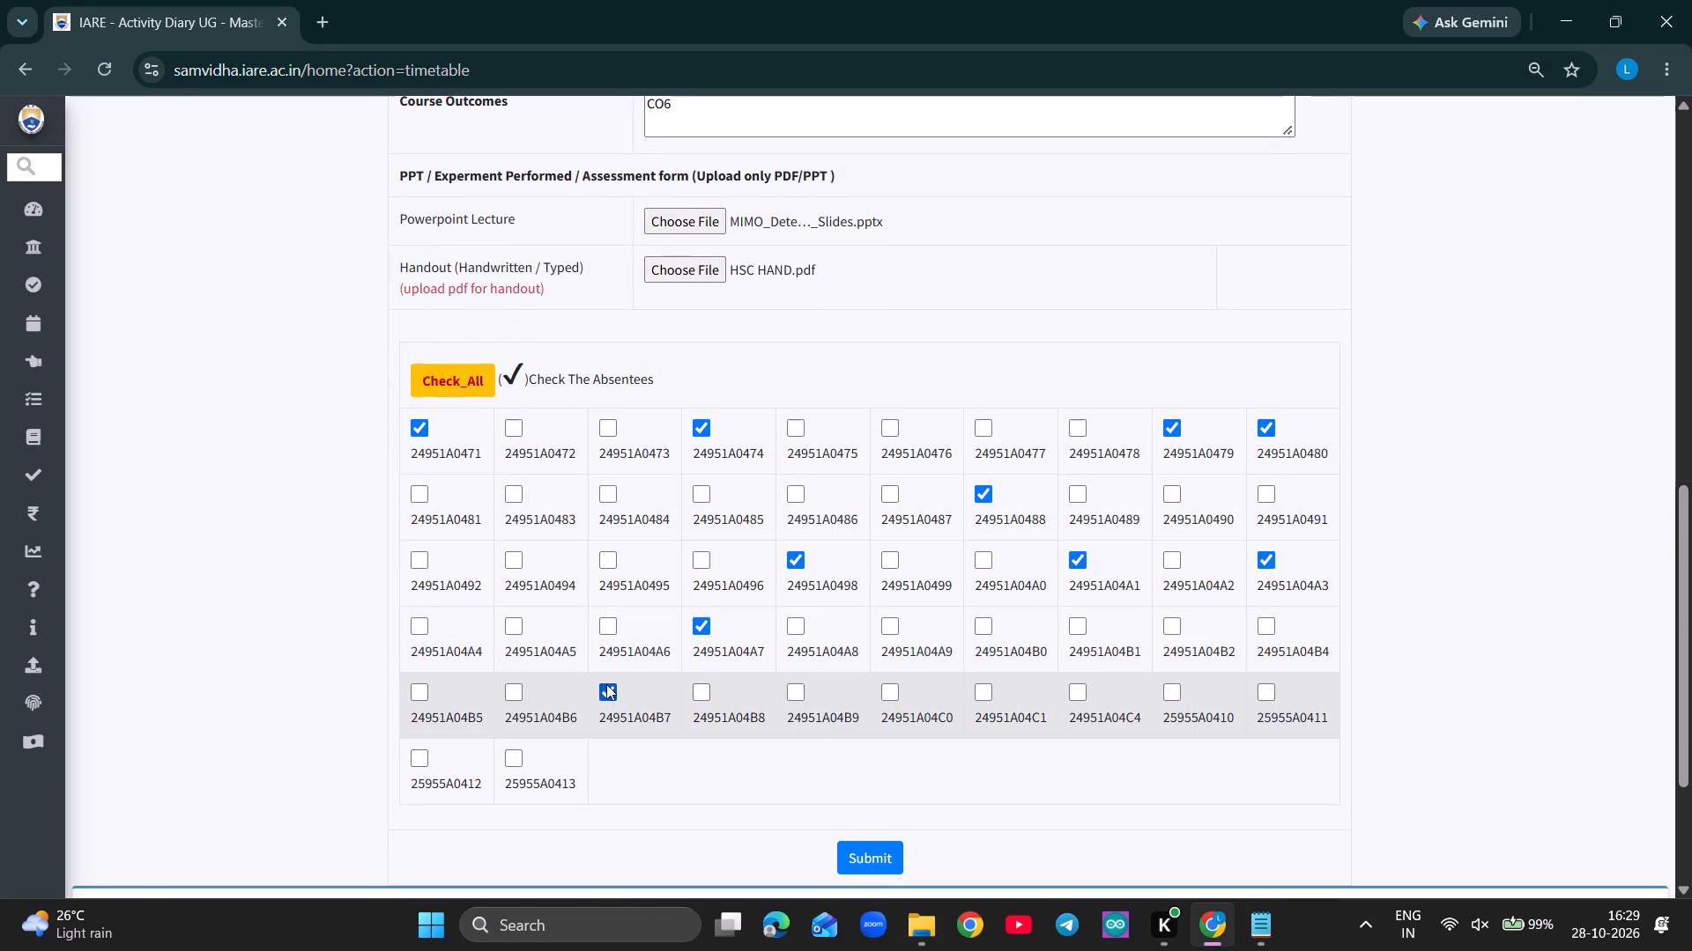
left_click(702, 692)
left_click(889, 690)
key("alt+Tab")
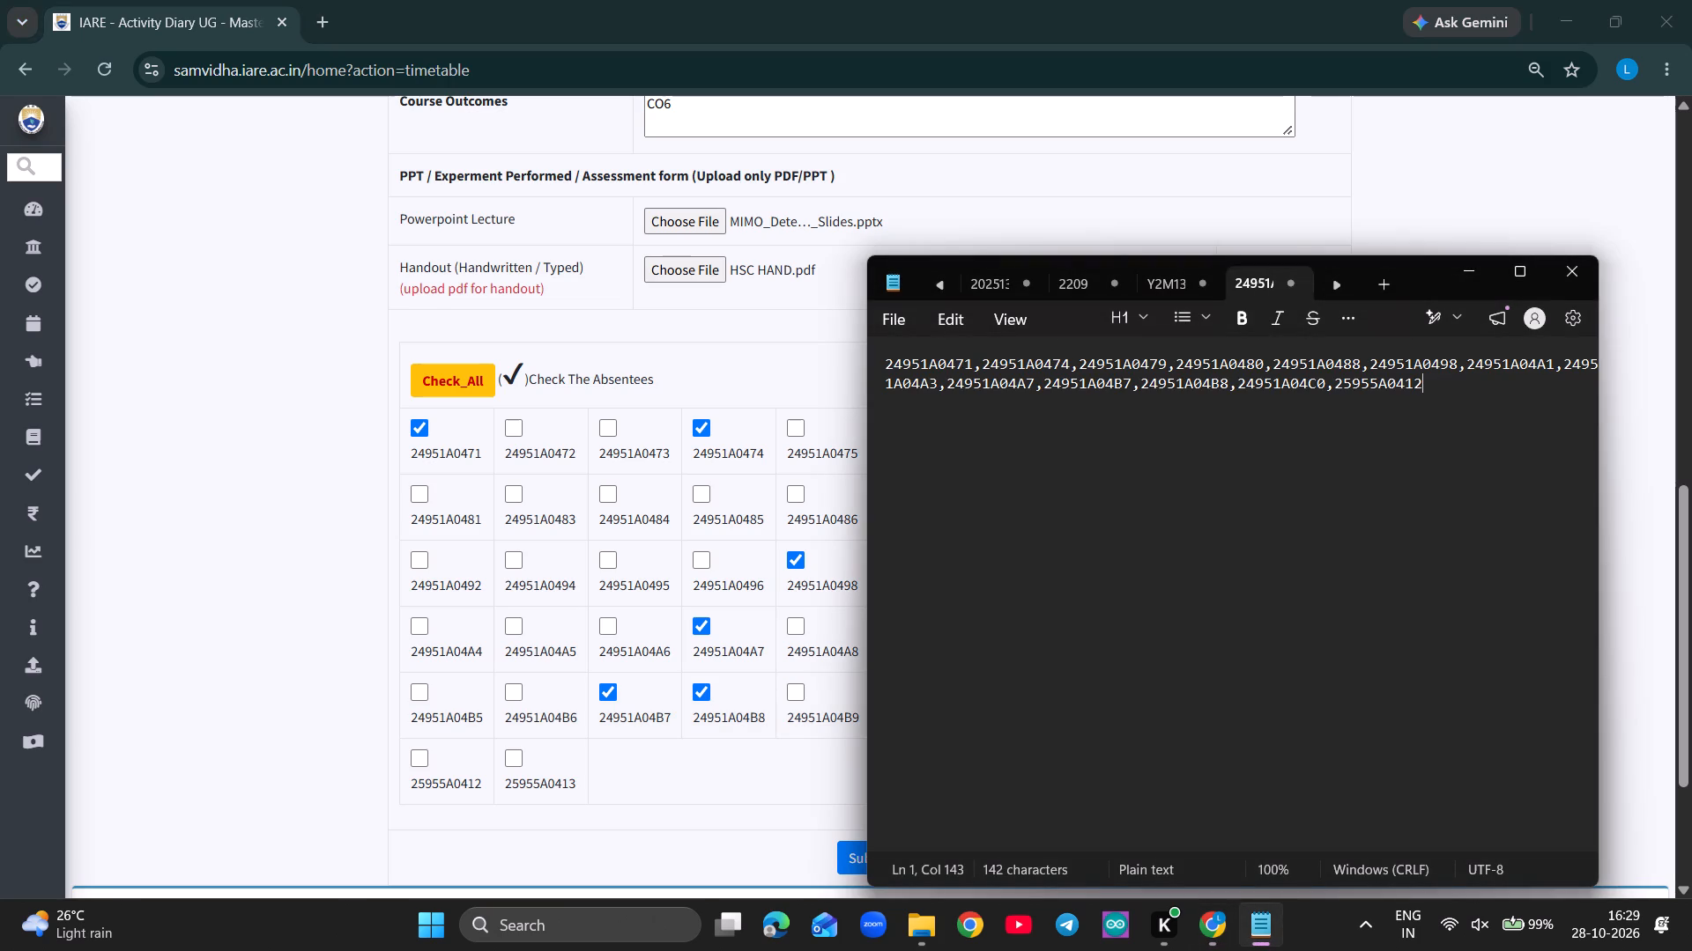
key("alt+Tab")
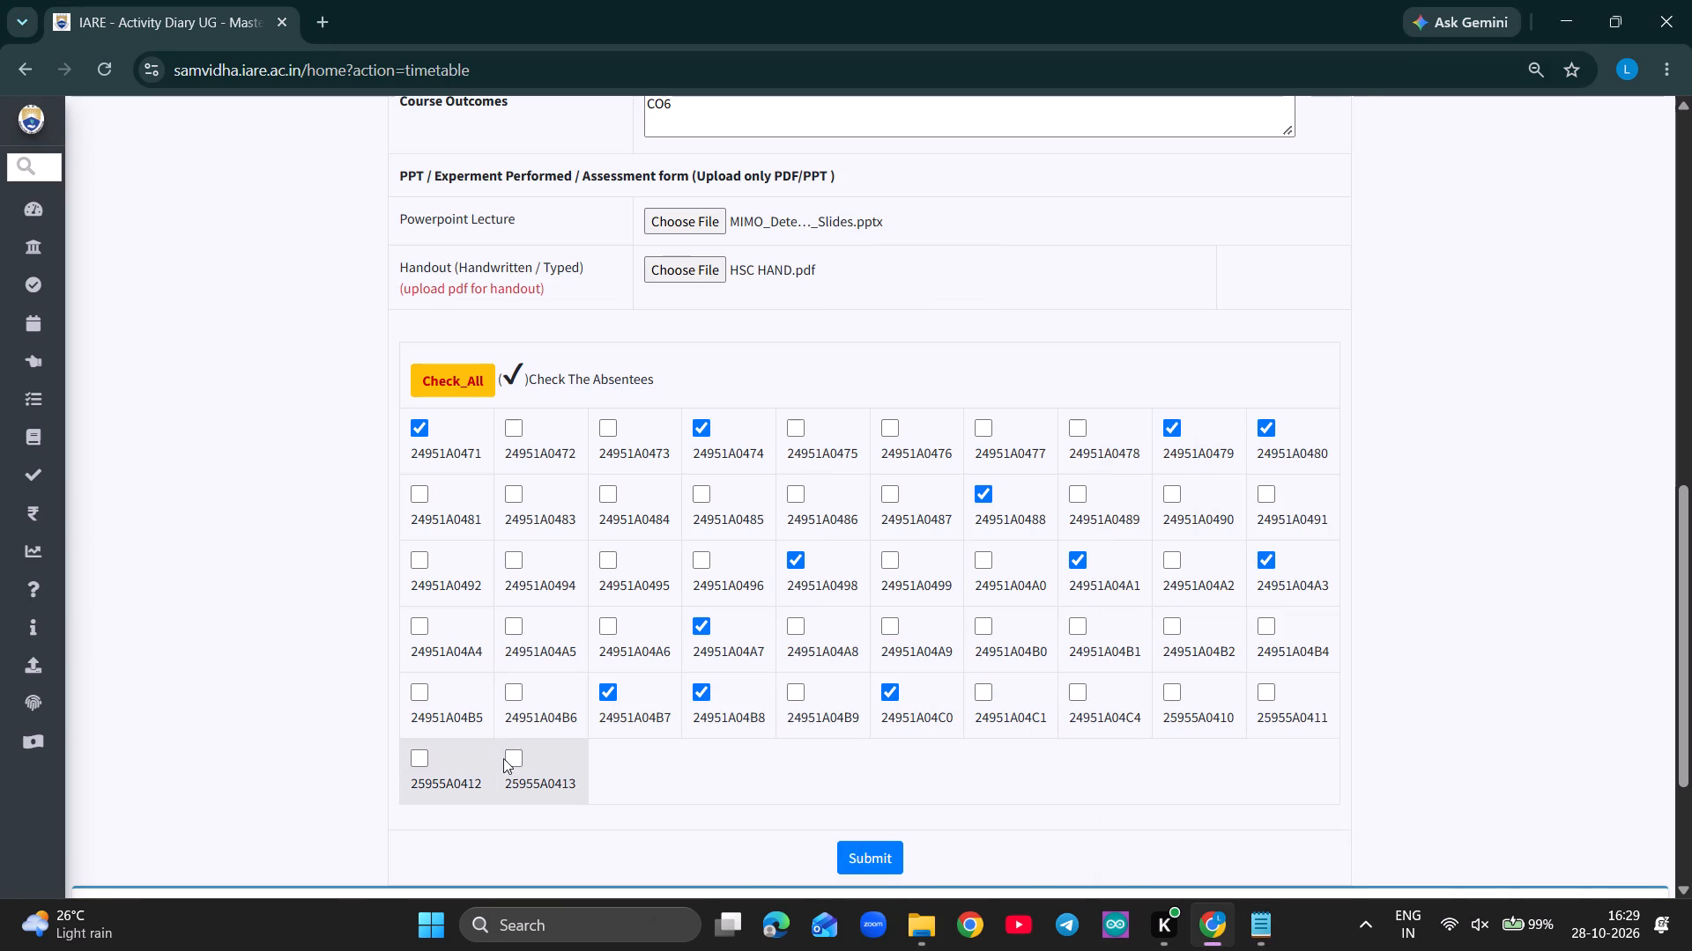
left_click(424, 758)
Recheck the marked absentees against the Notepad list and submit the Period II HSC entry for ECE-V-SEM-C.
key("alt+Tab")
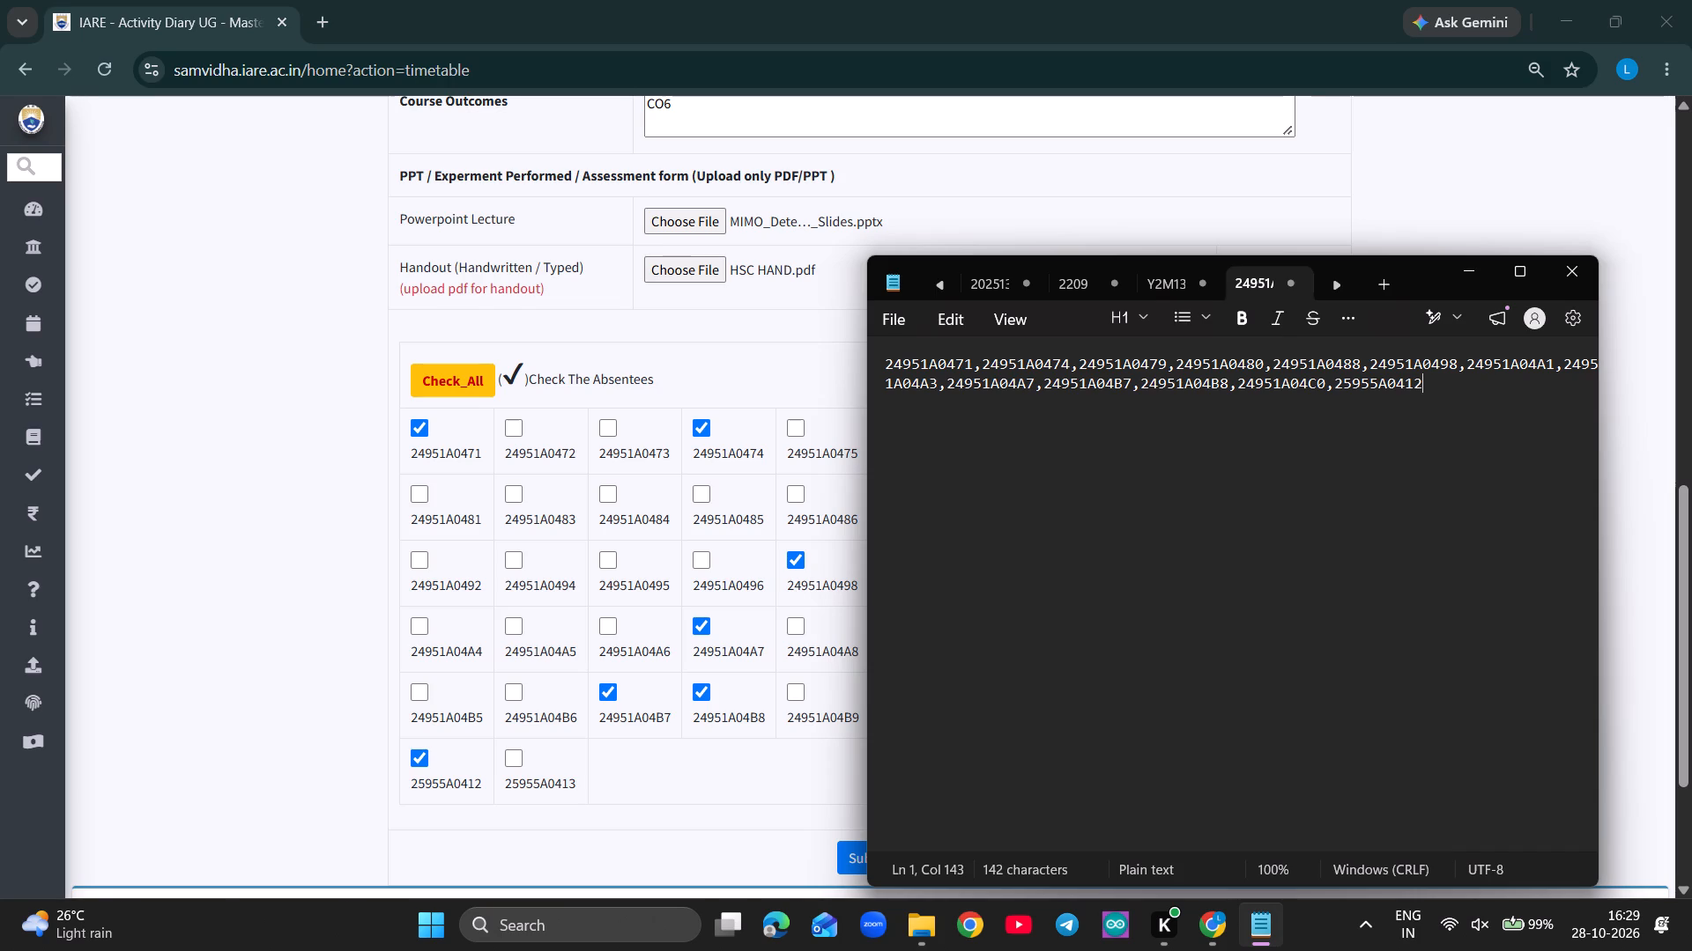
key("alt+Tab")
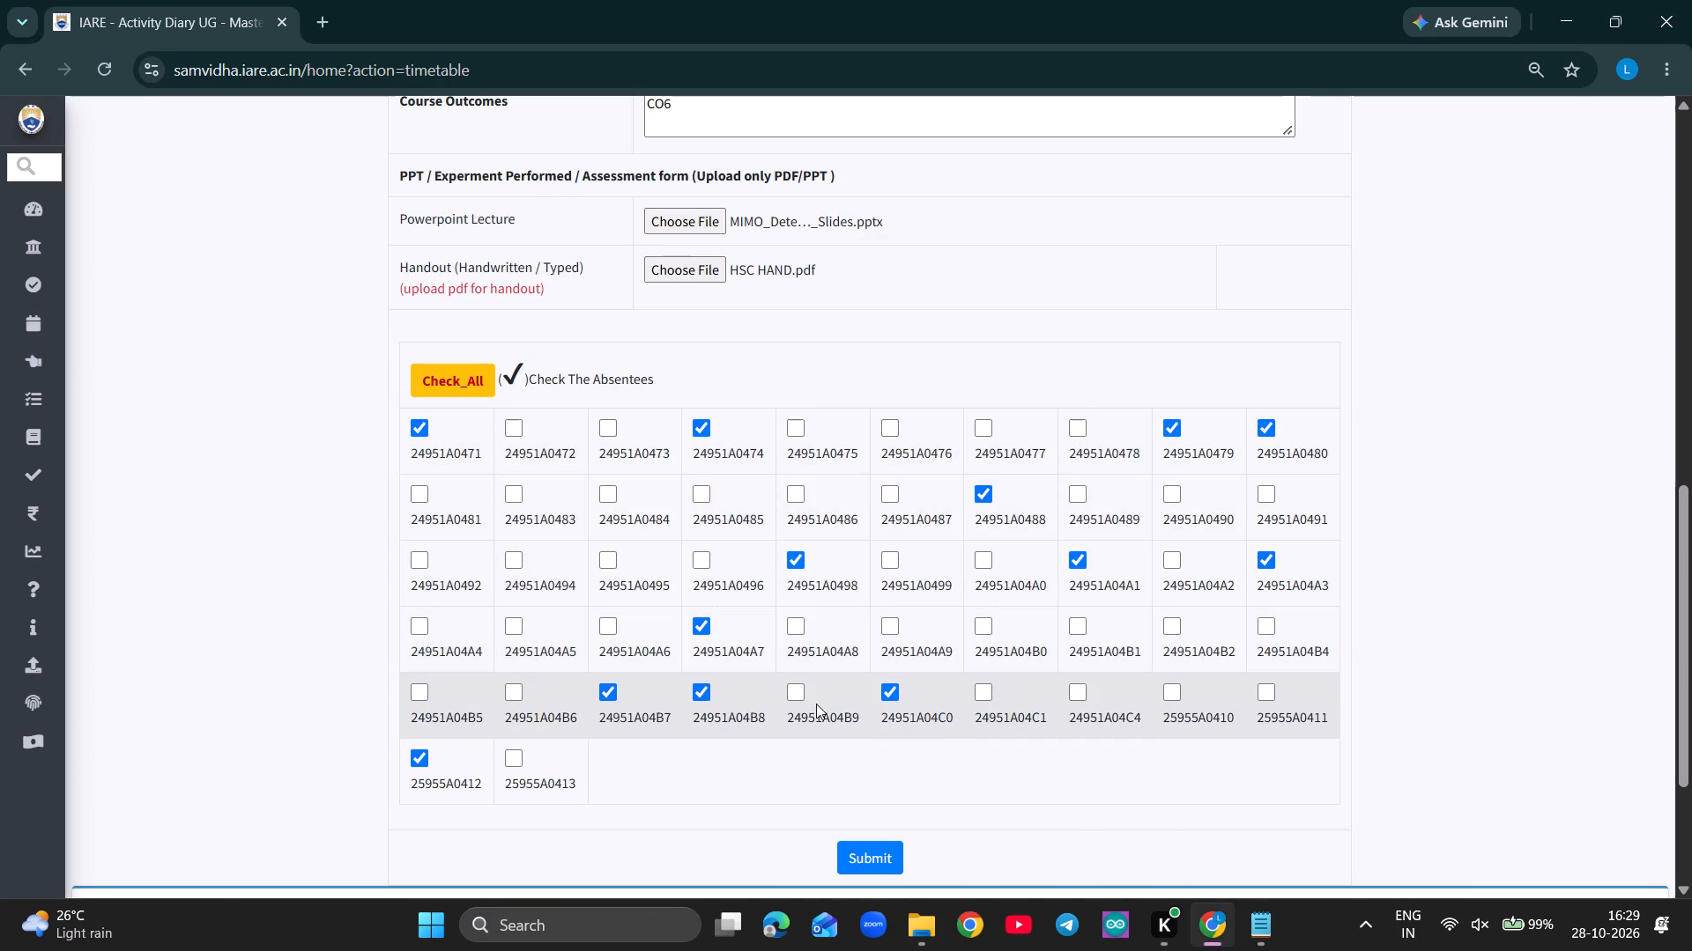
scroll(797, 804, "down", 1)
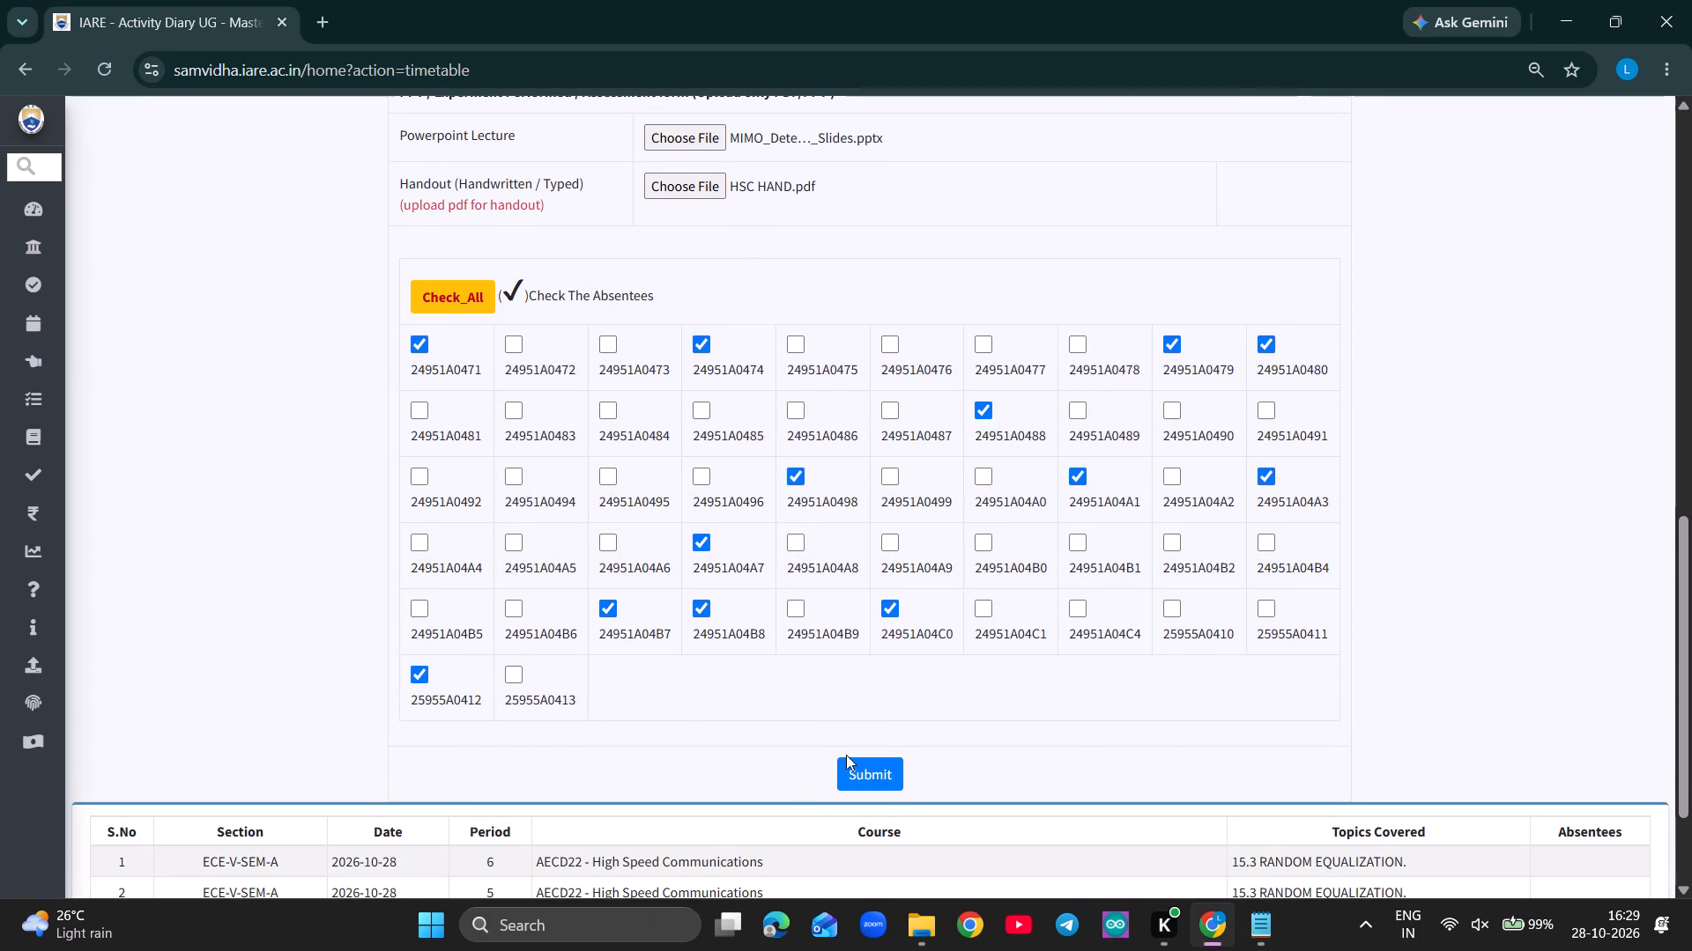
left_click(847, 761)
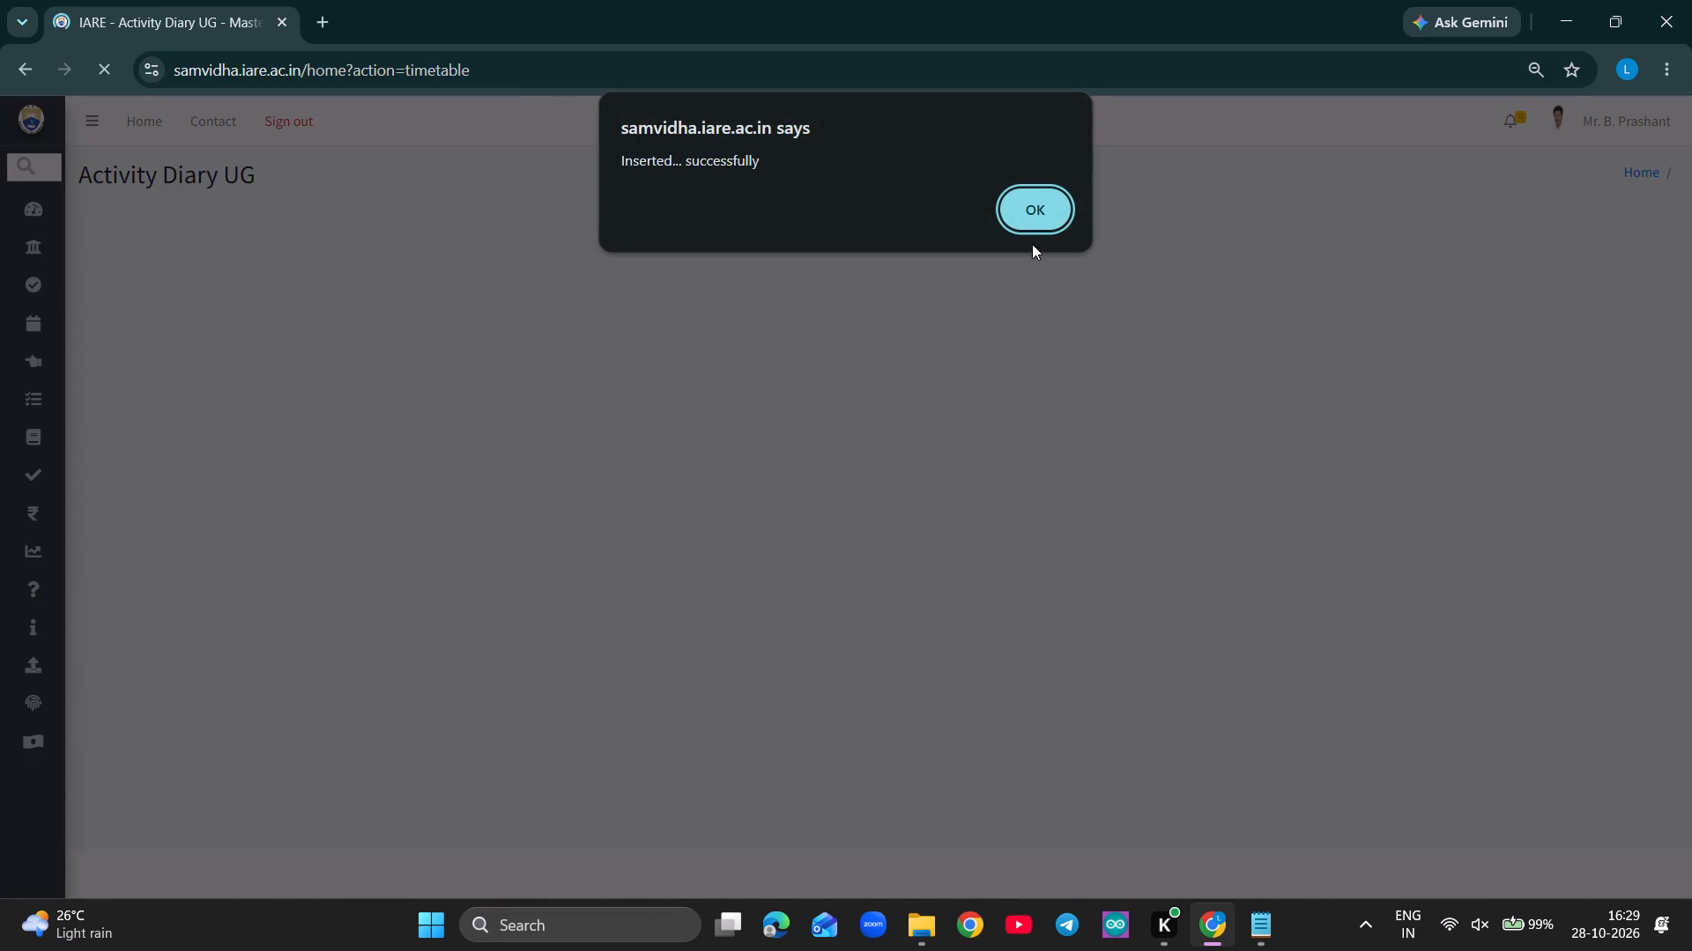
left_click(1037, 232)
left_click(1037, 214)
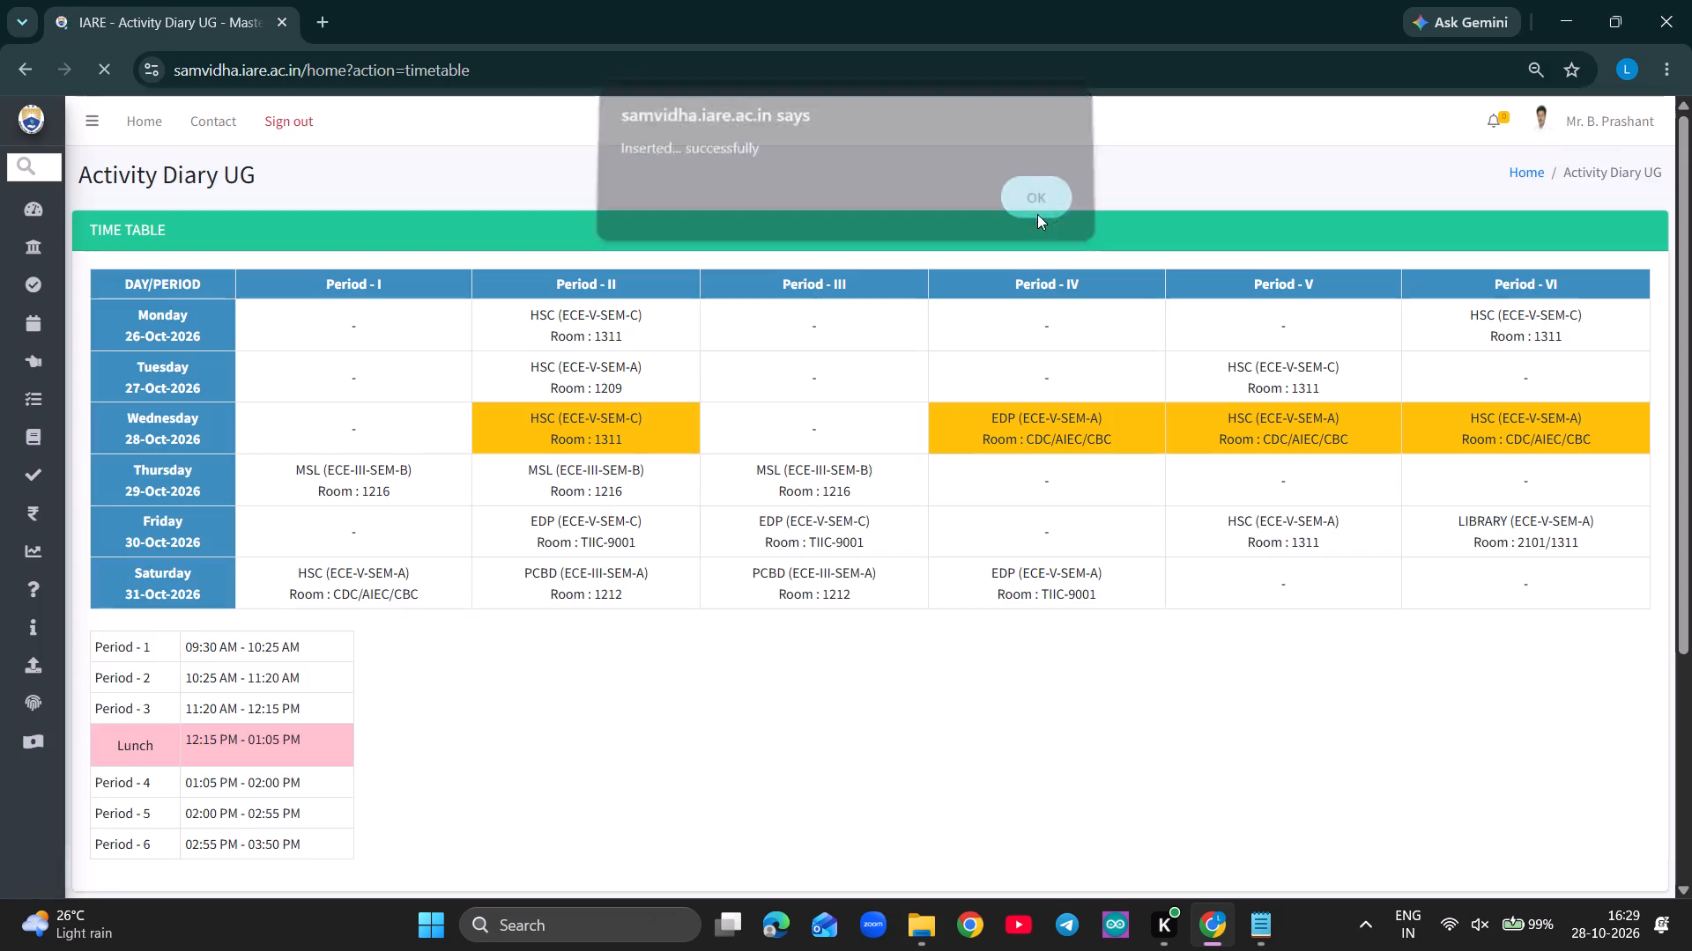
scroll(994, 491, "down", 7)
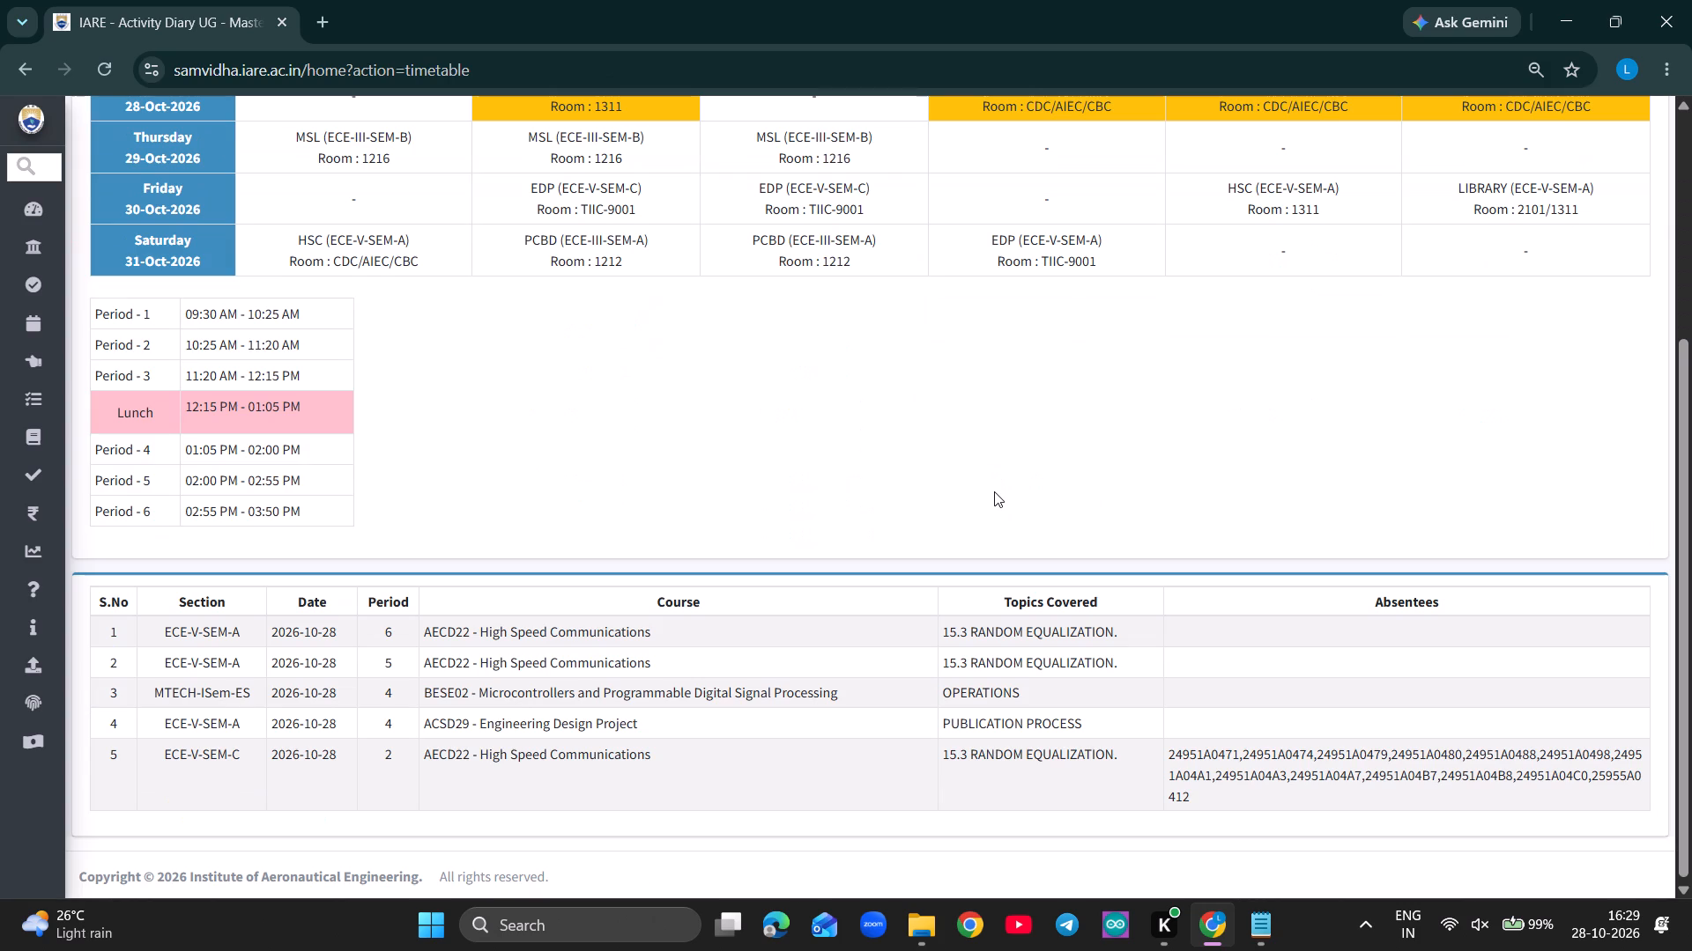
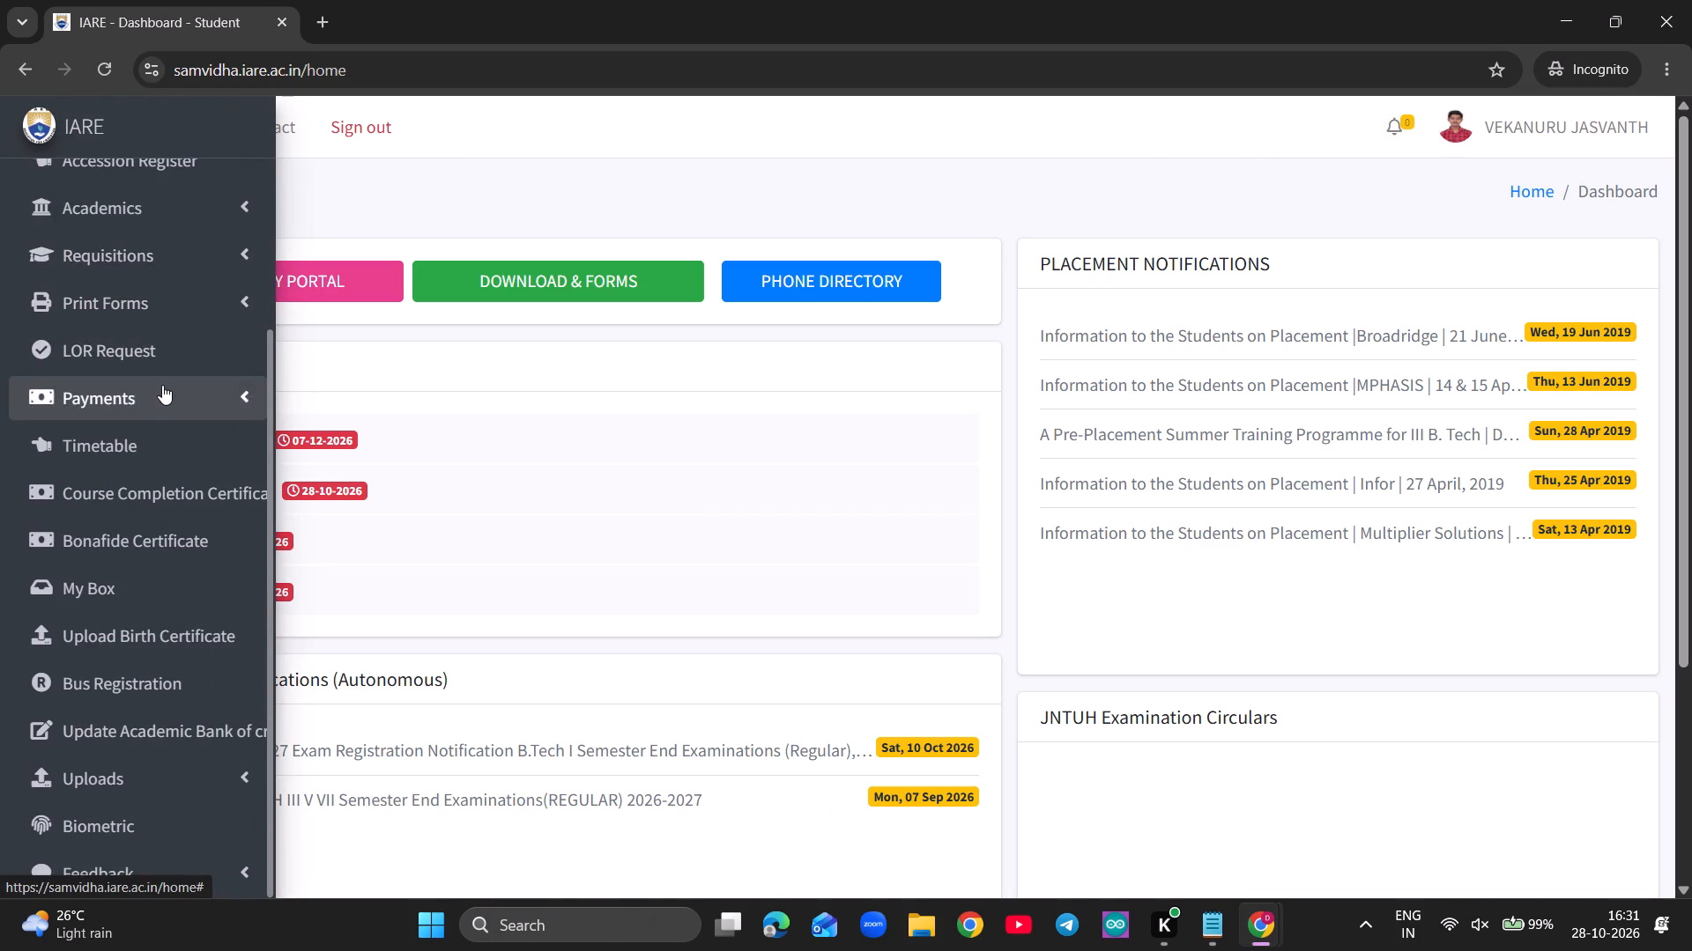
Open the AAT Question Selection page under Academics and check which subjects can be selected.
scroll(163, 396, "up", 1)
left_click(174, 285)
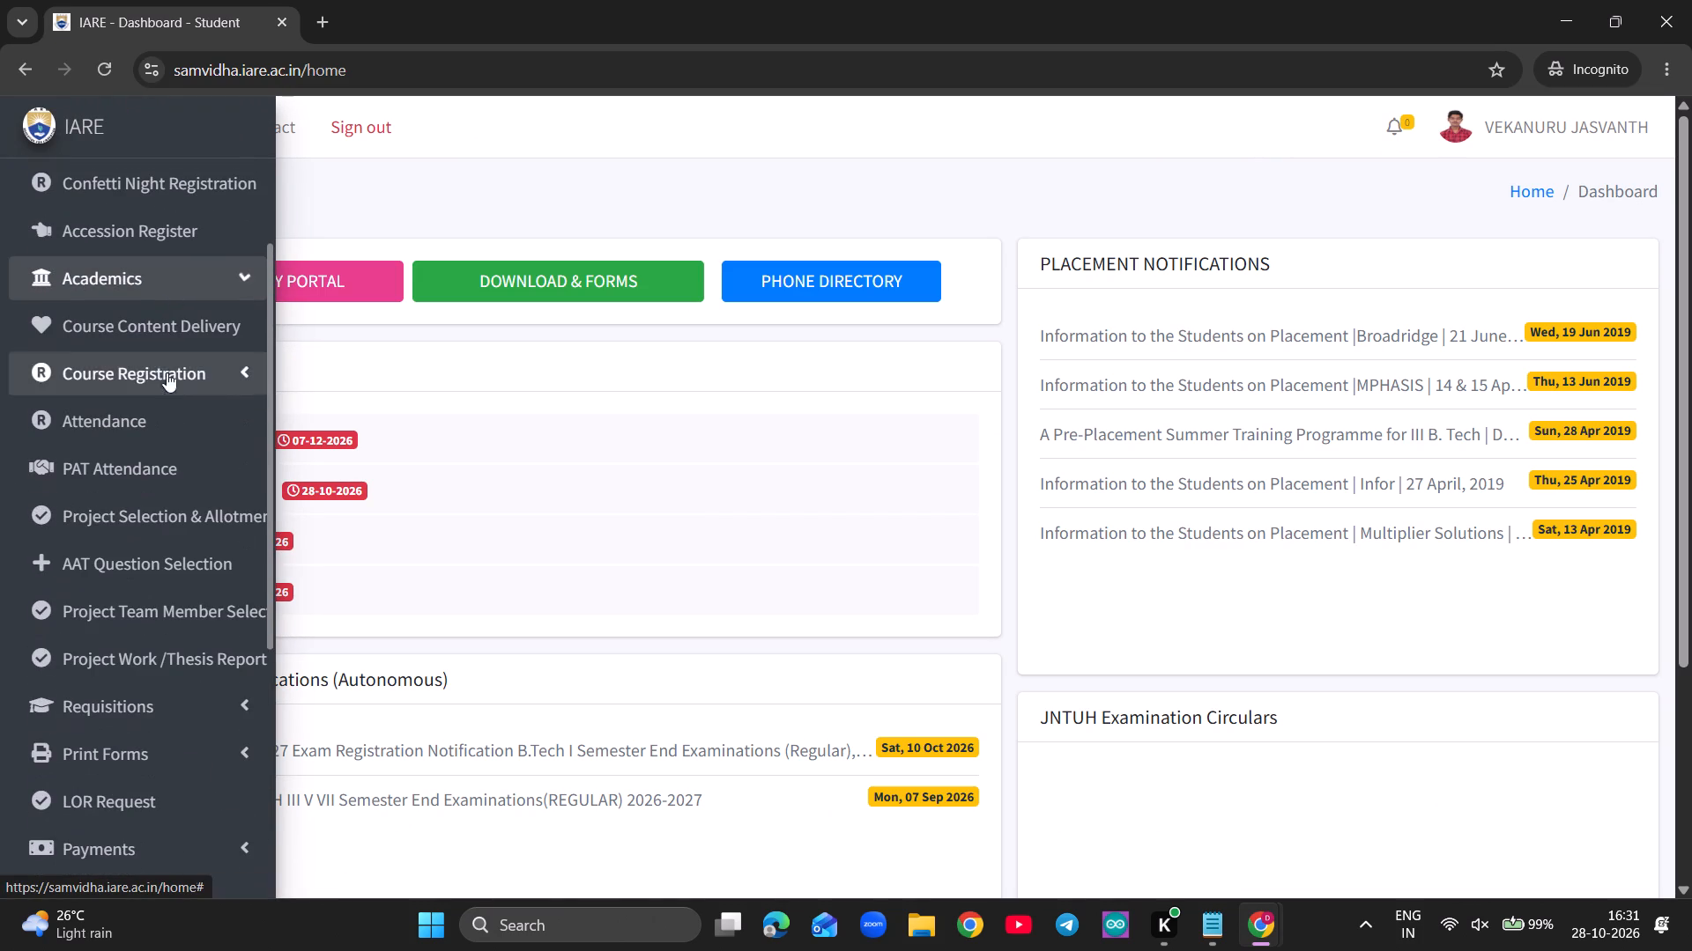
scroll(191, 368, "down", 1)
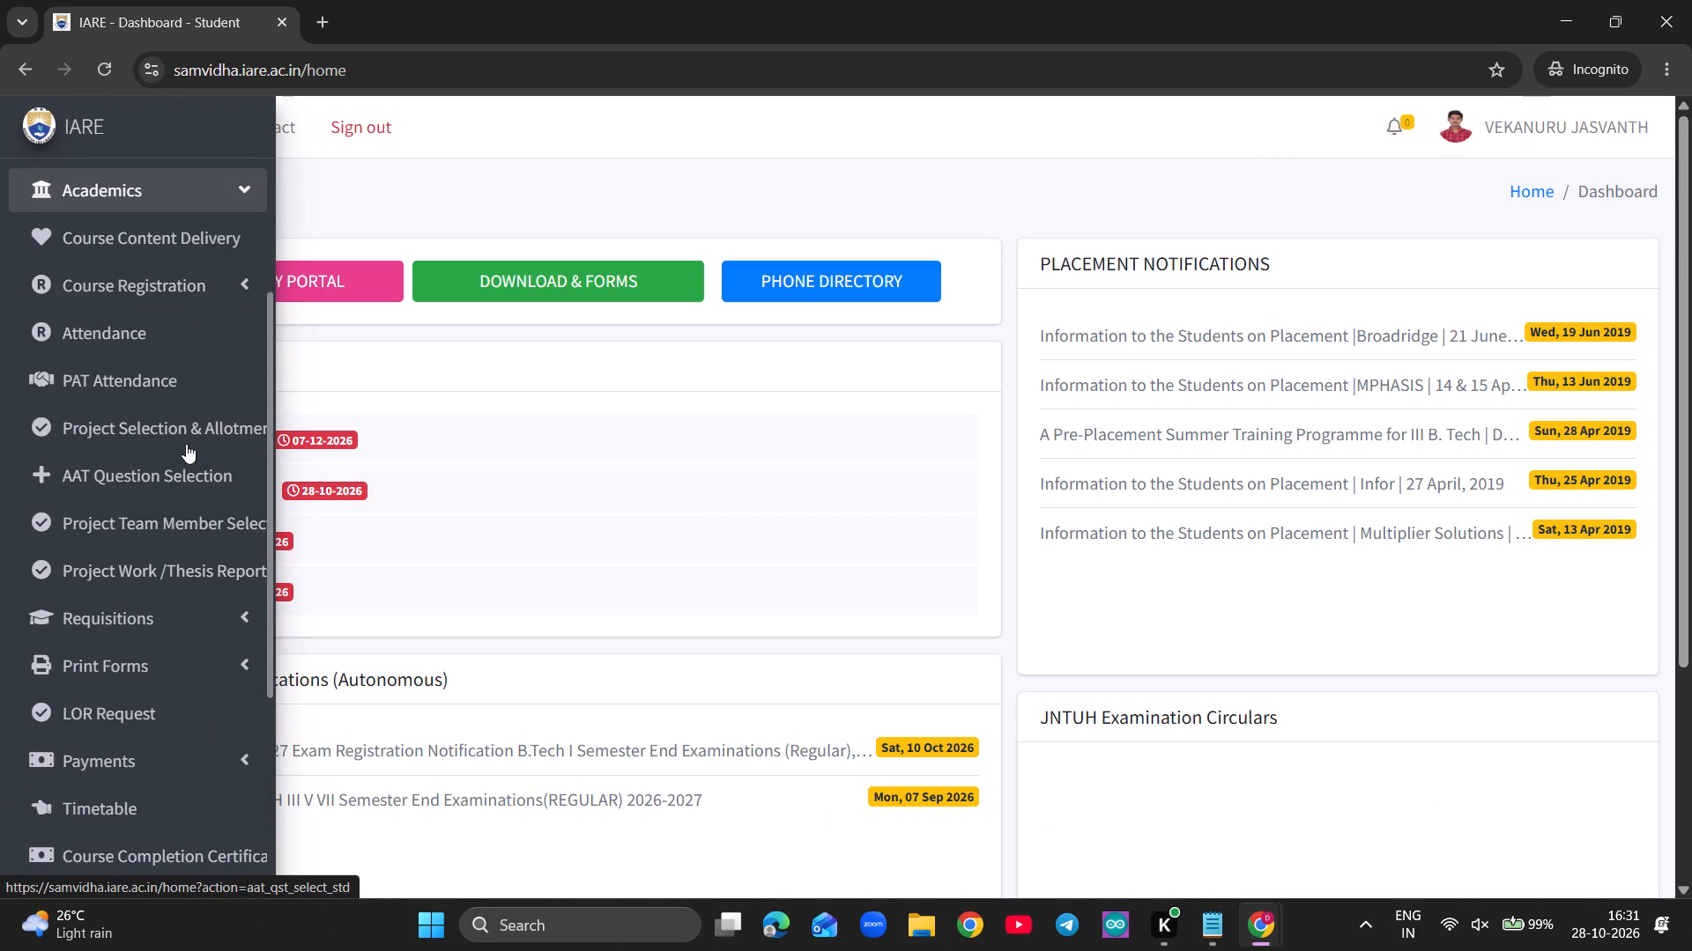
left_click(167, 472)
left_click(462, 342)
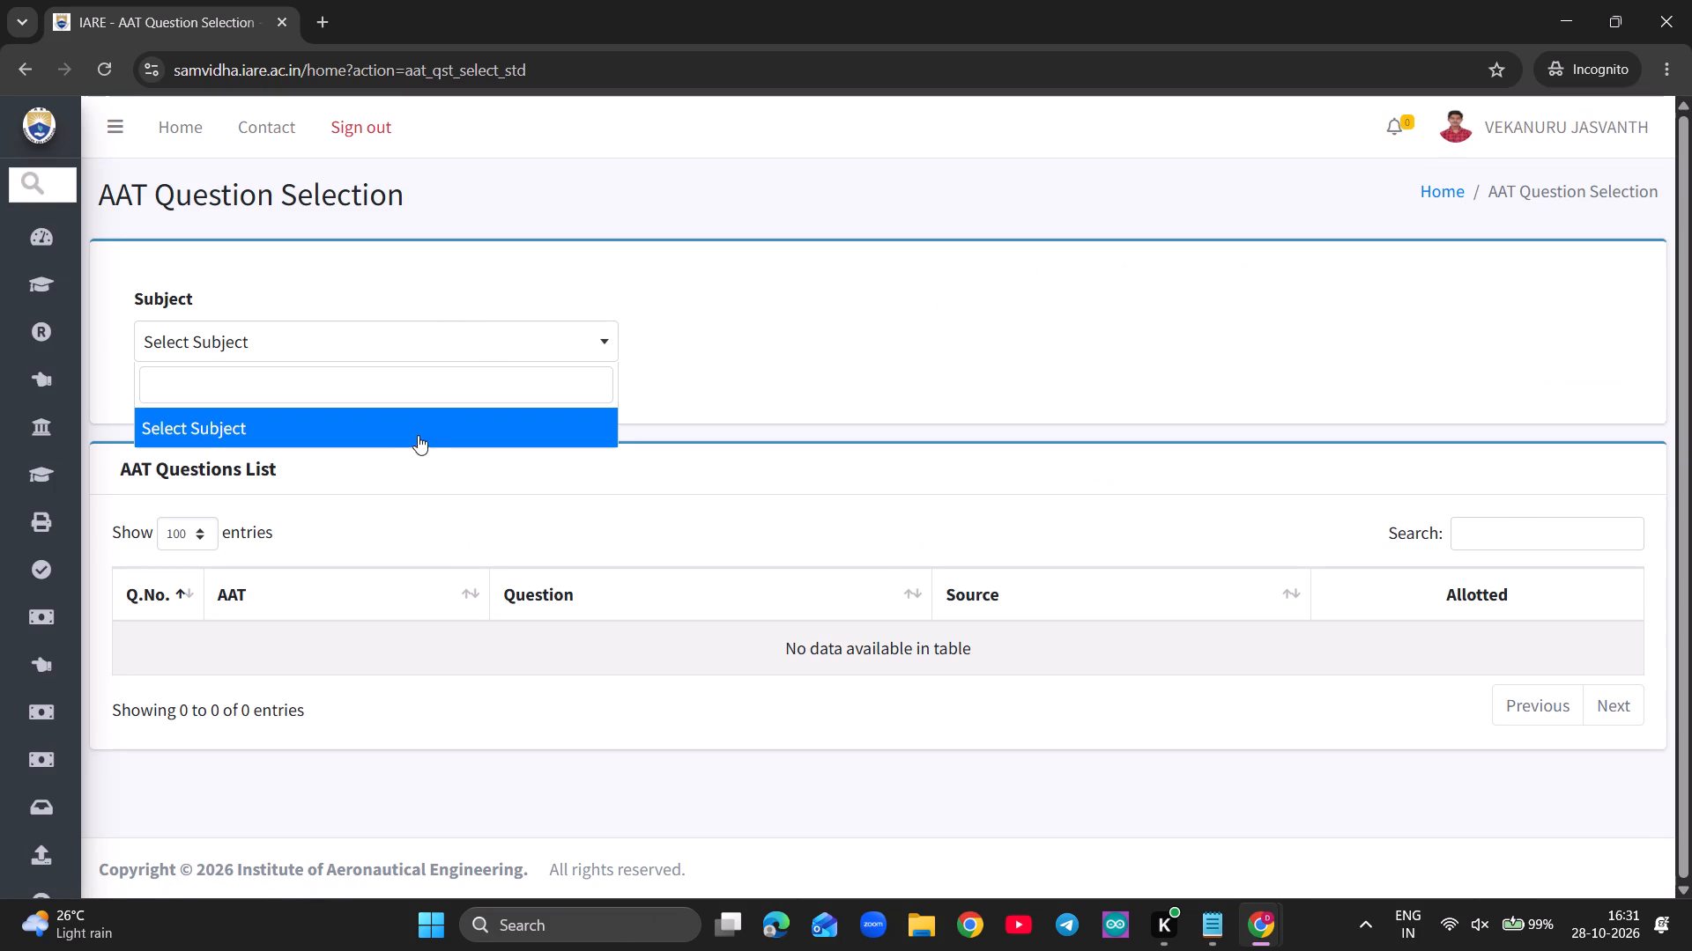
left_click(434, 328)
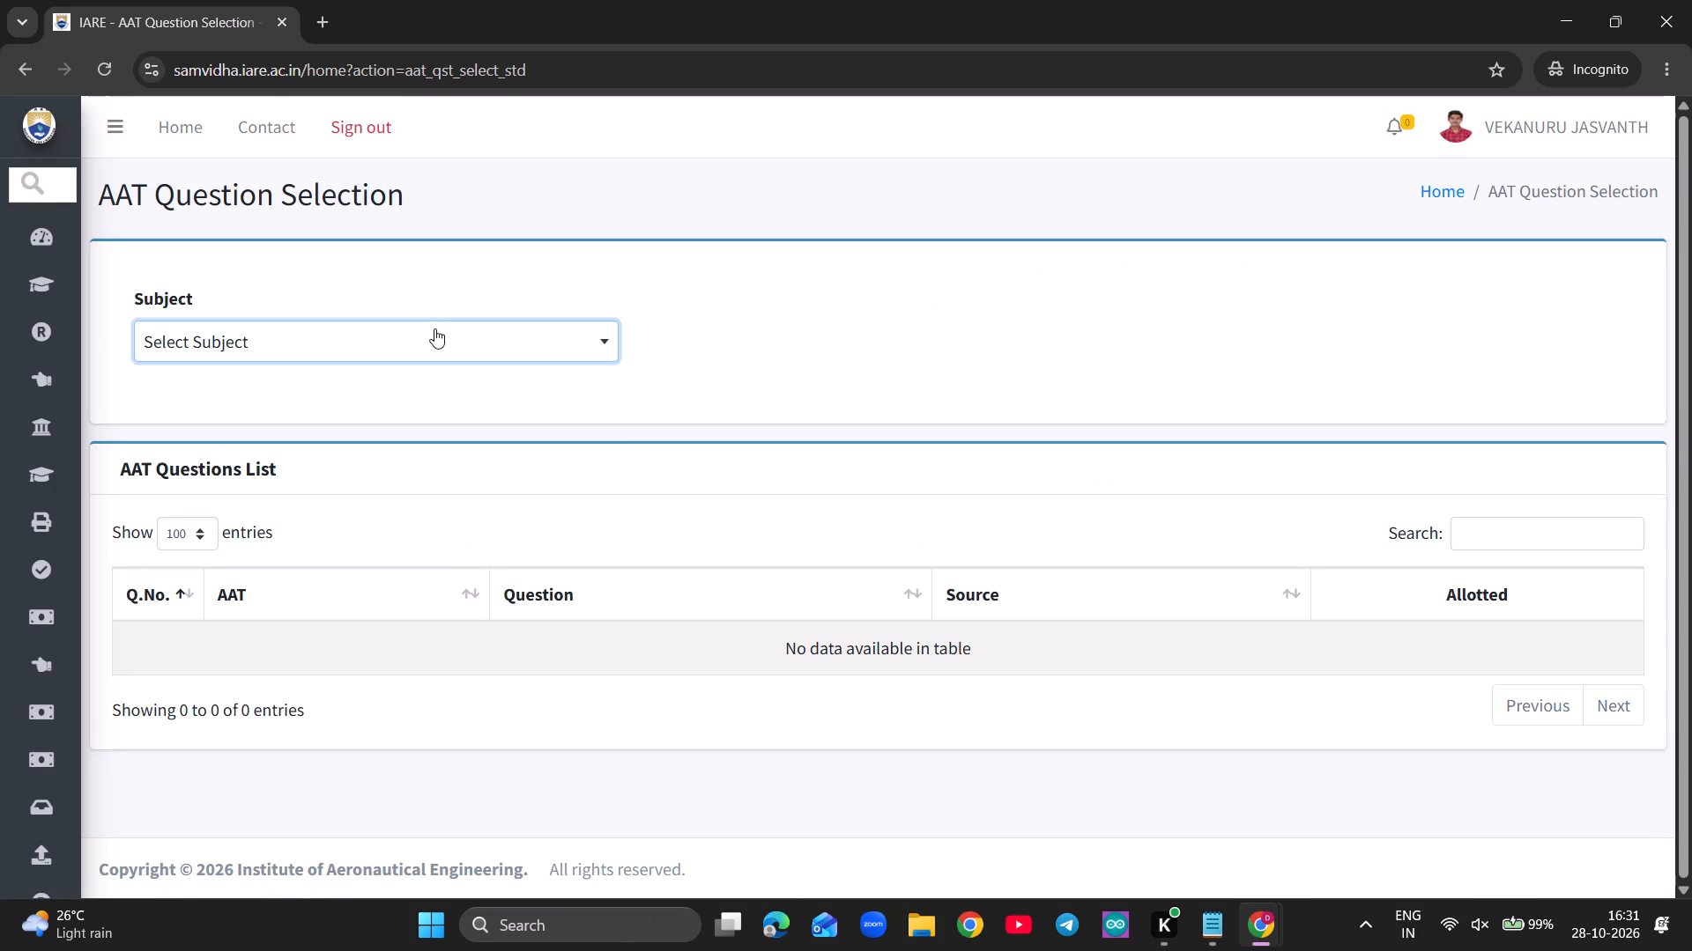
left_click(434, 328)
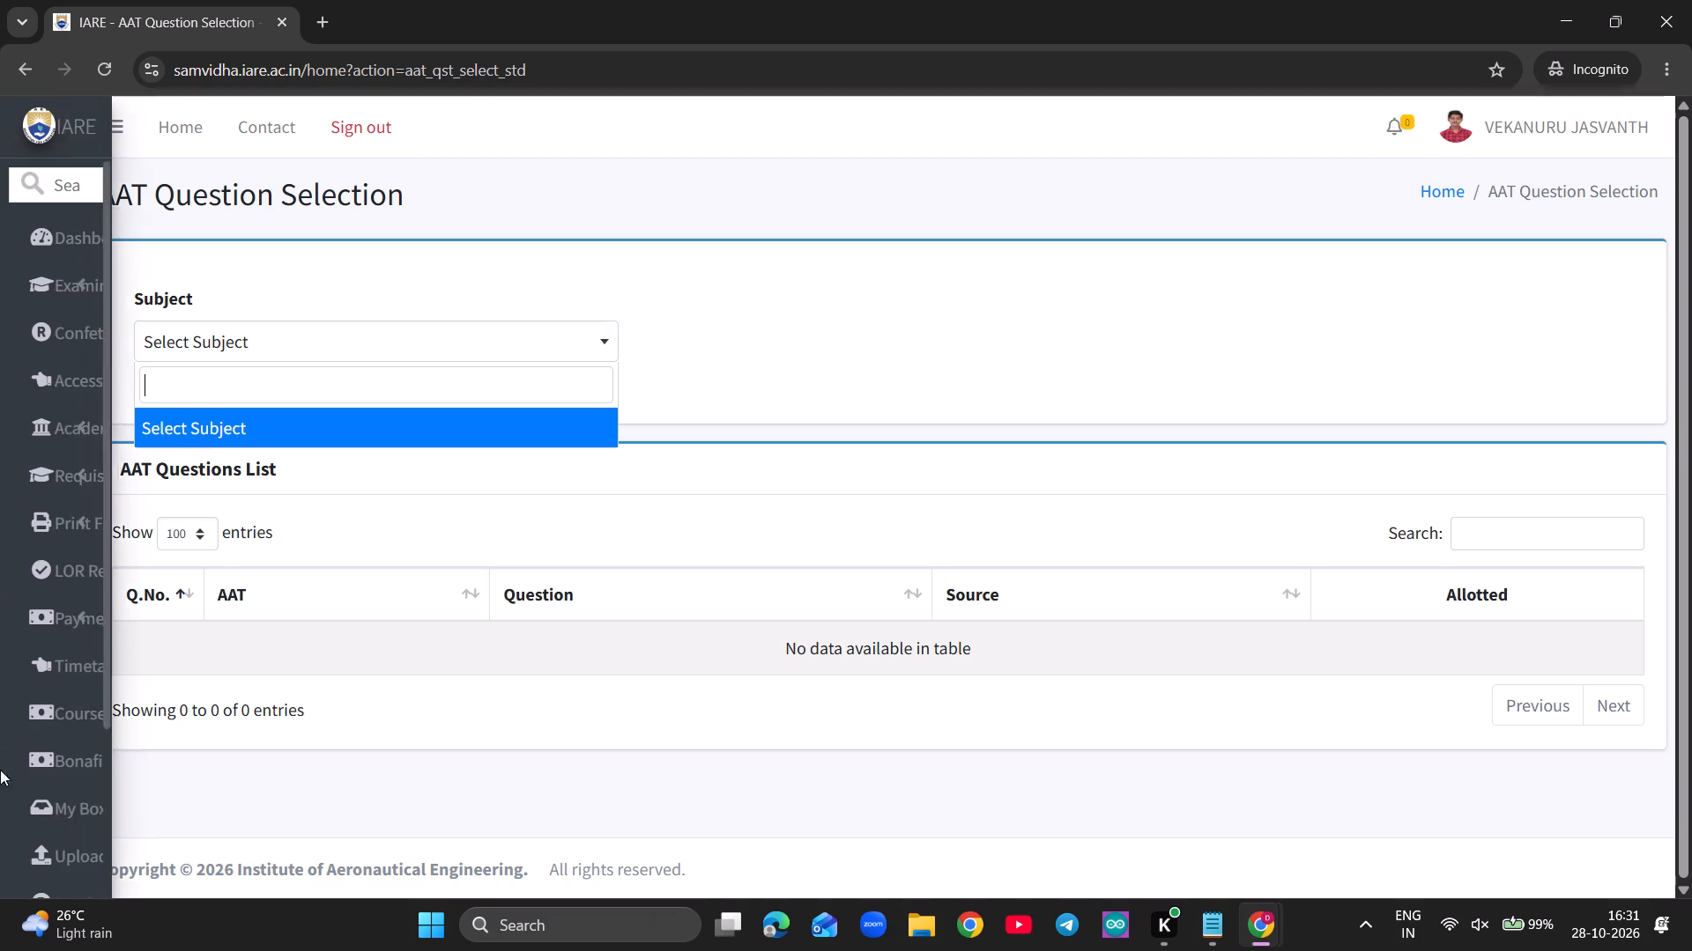
Open the AAT-I upload page and get the ASSIGNMENT-I questions for AECD46 Microwave and Radar Engineering.
scroll(19, 791, "down", 5)
left_click(137, 763)
scroll(137, 763, "down", 5)
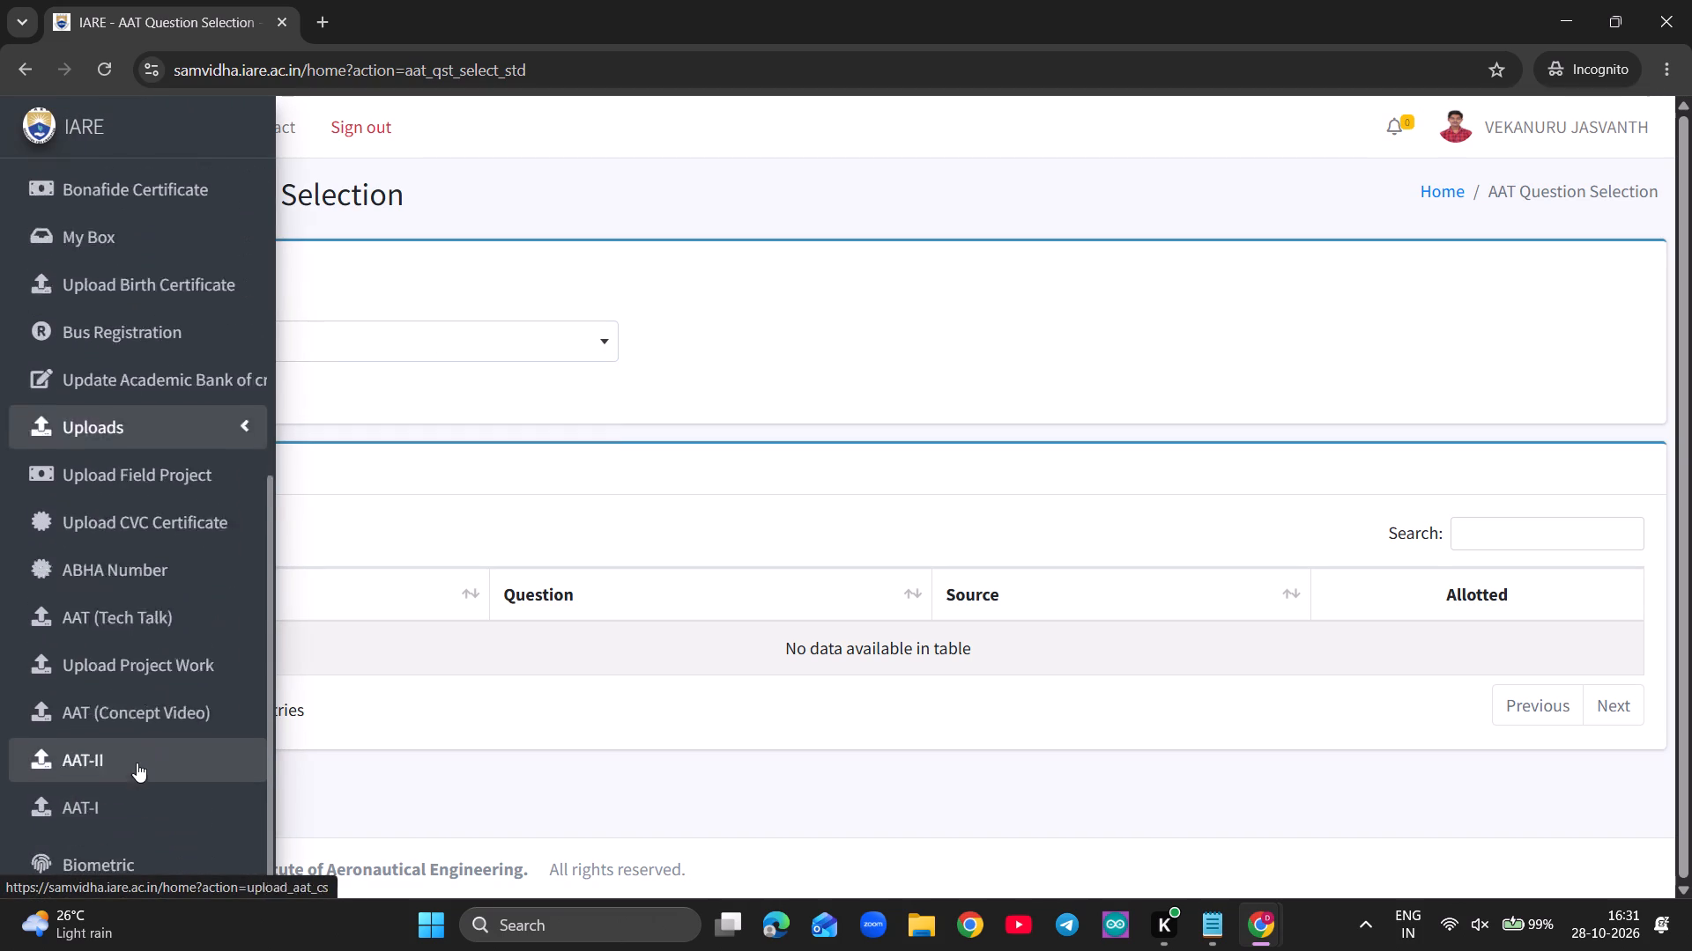
left_click(165, 741)
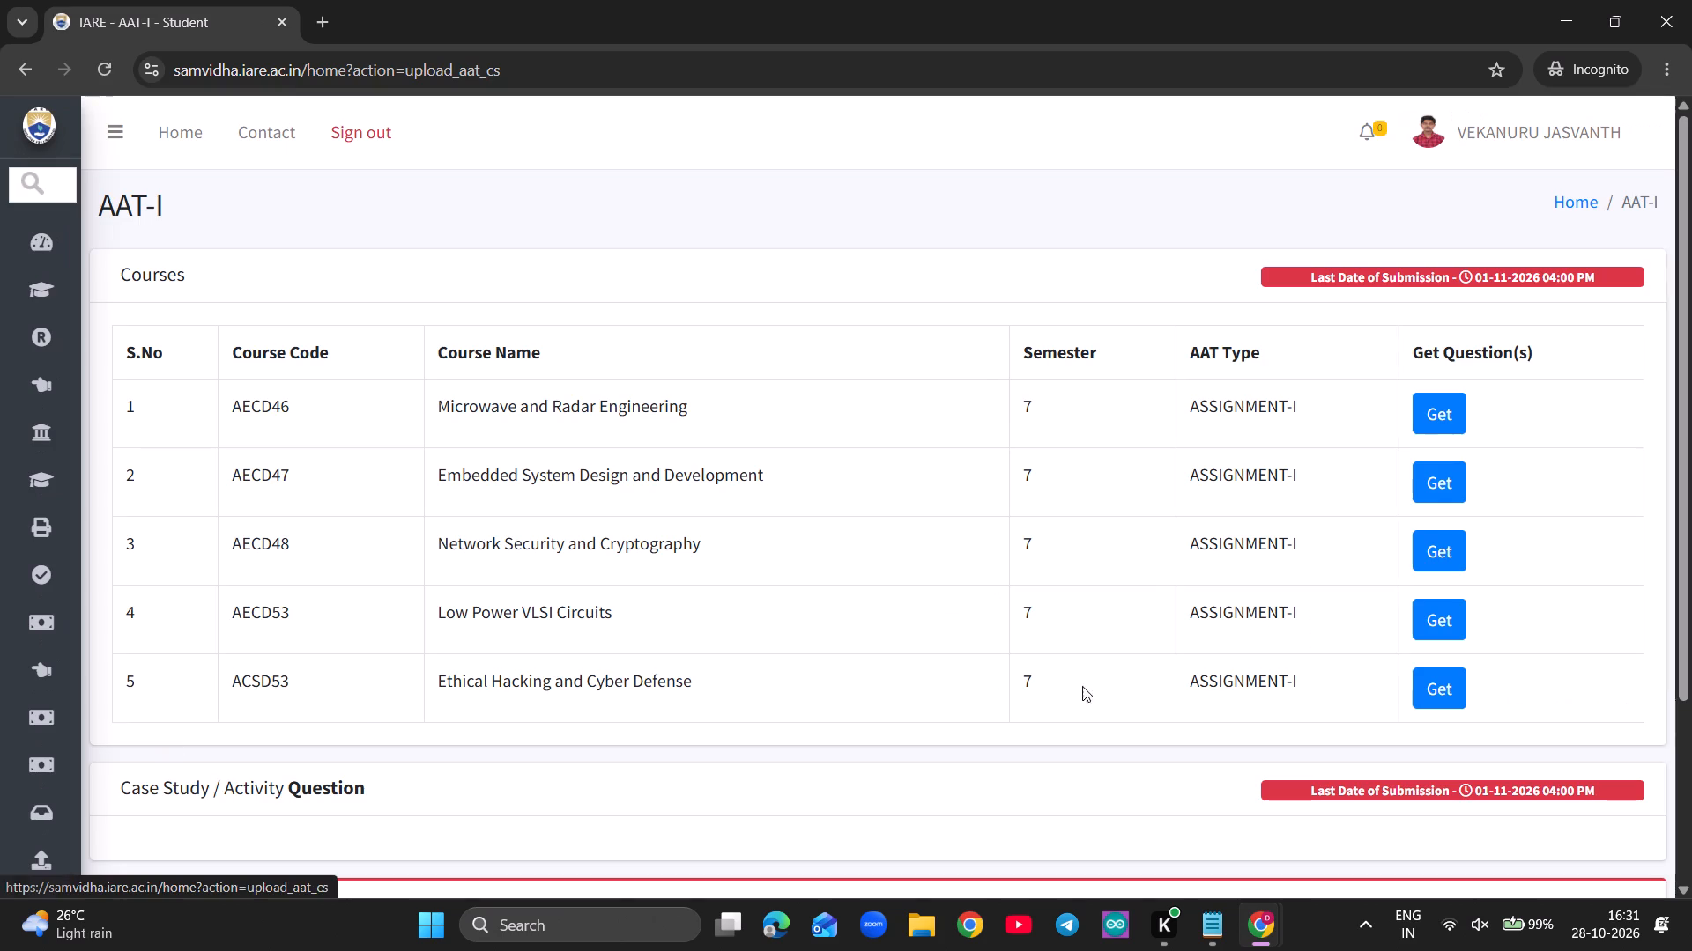
scroll(1163, 666, "down", 1)
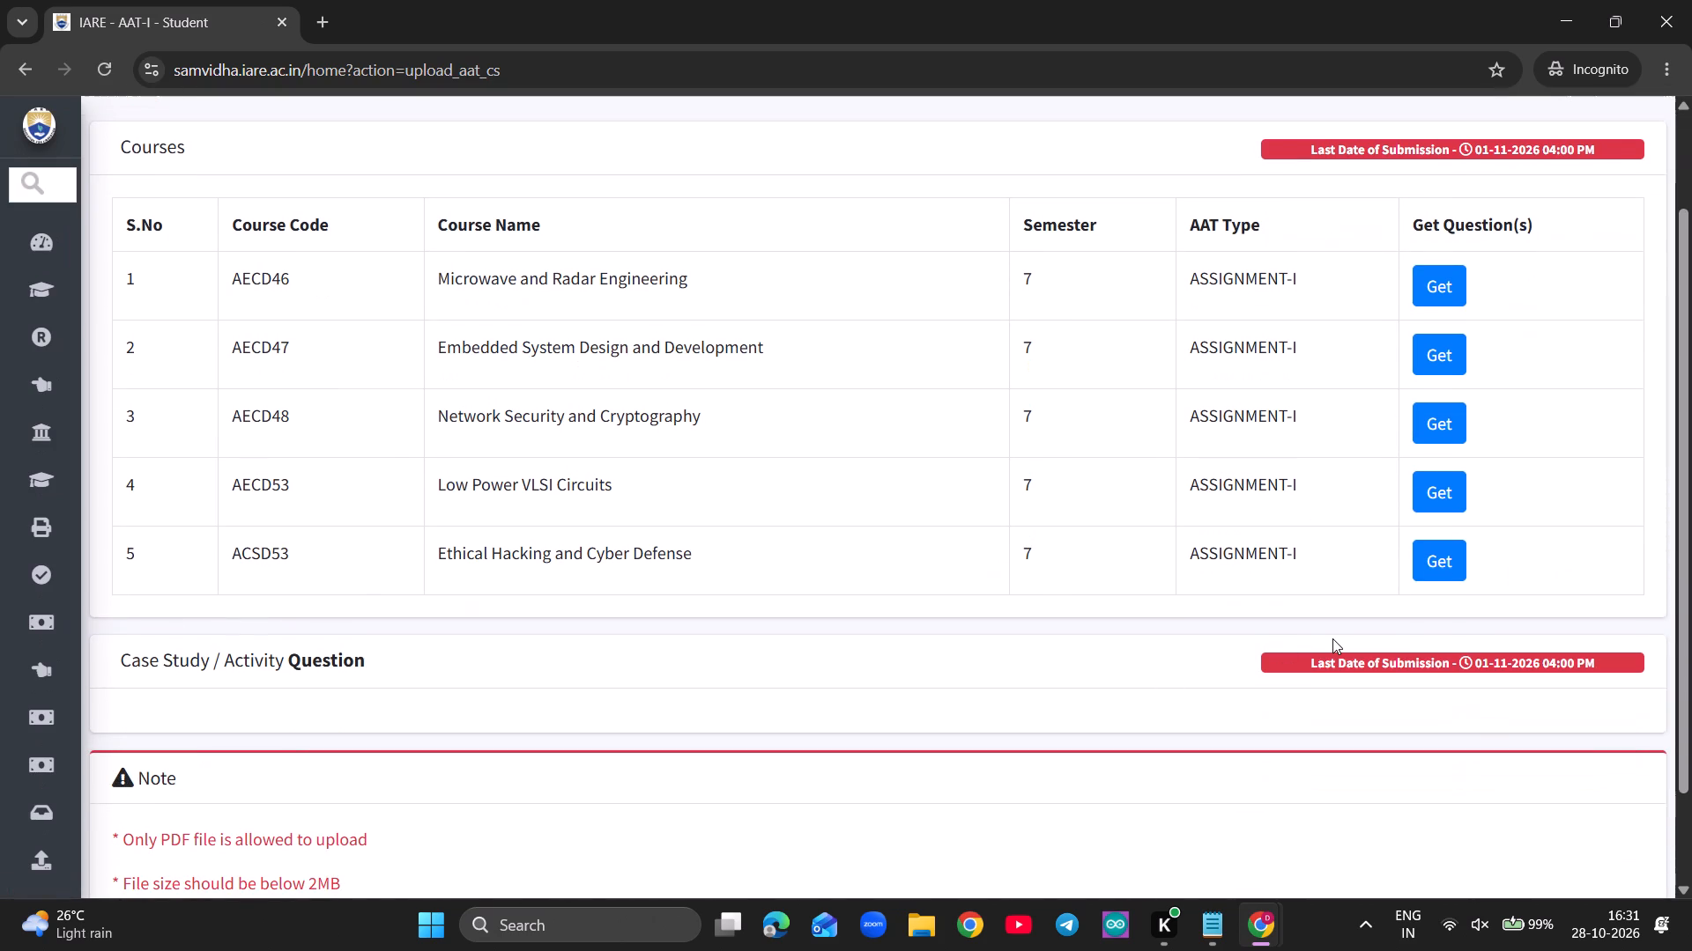
left_click(1449, 271)
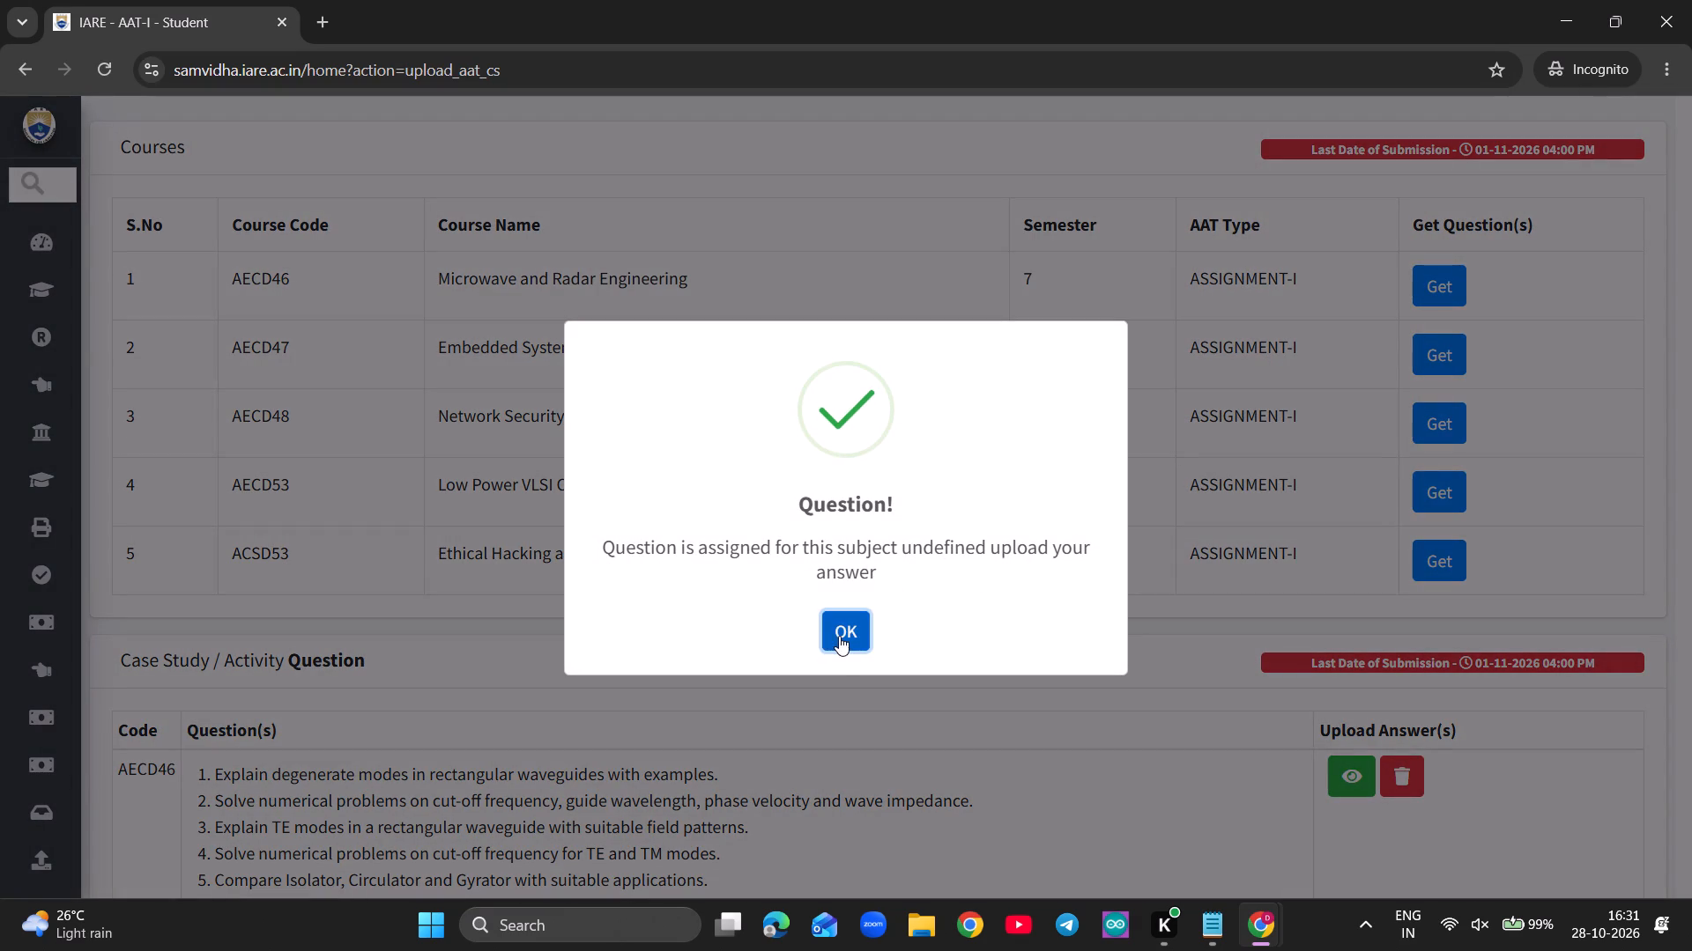
left_click(839, 636)
scroll(839, 636, "down", 7)
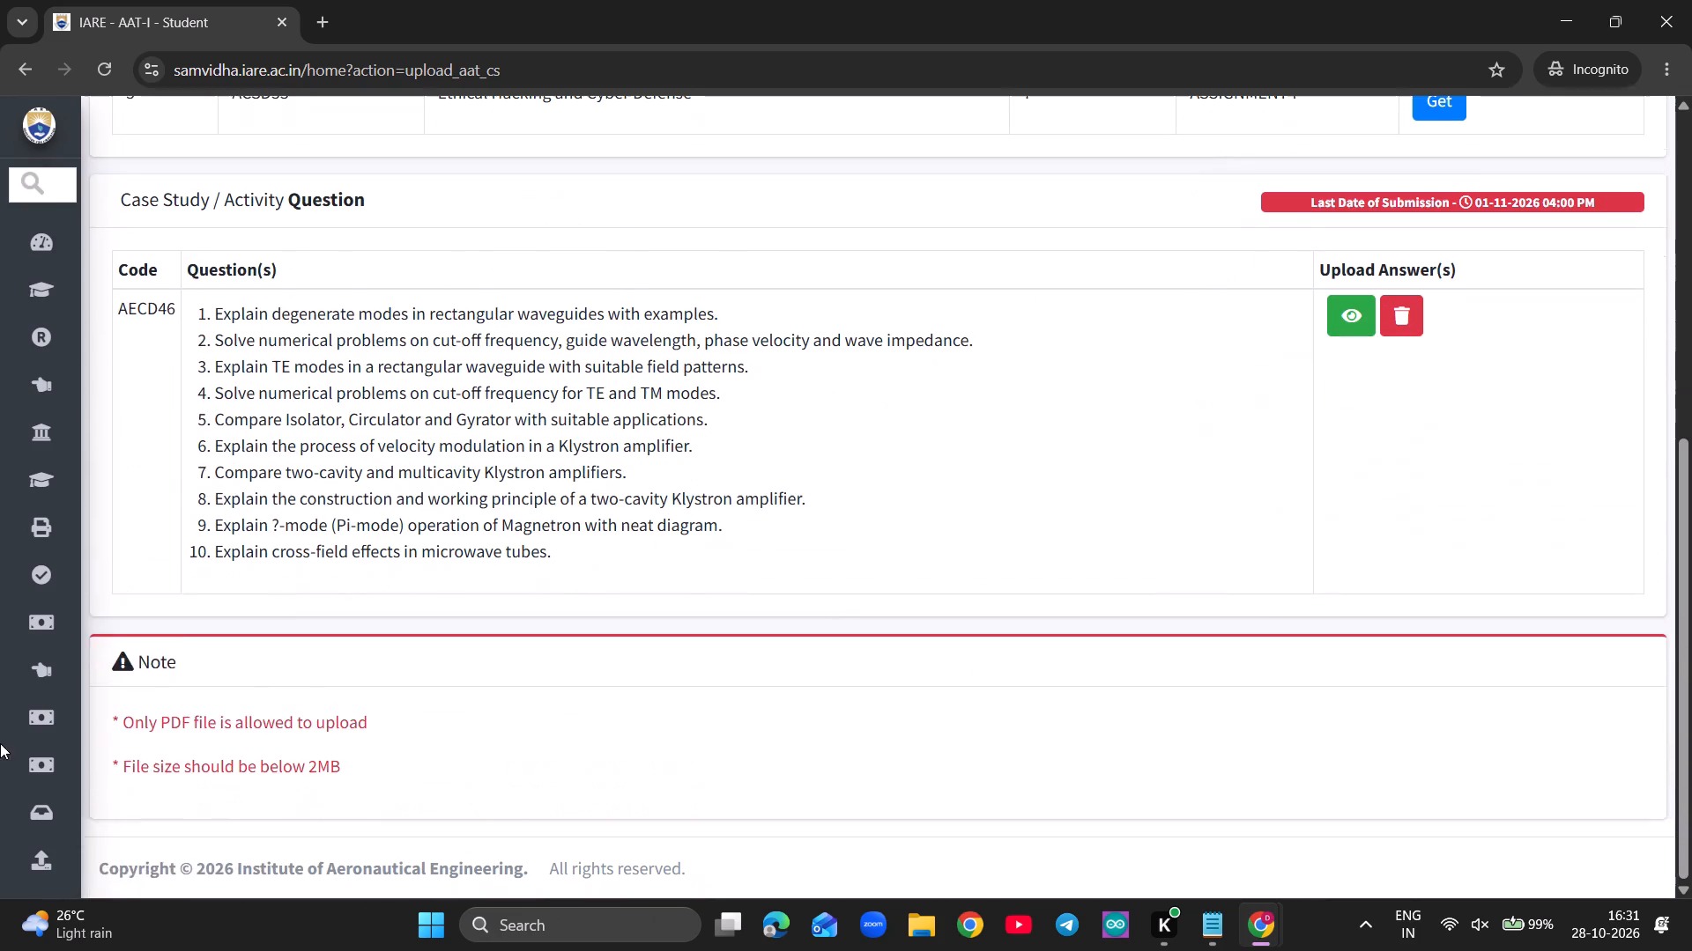
Open the AAT-II upload page and get the CEP question for AECD46 Microwave and Radar Engineering.
scroll(171, 835, "down", 4)
left_click(199, 776)
scroll(199, 776, "down", 7)
left_click(155, 682)
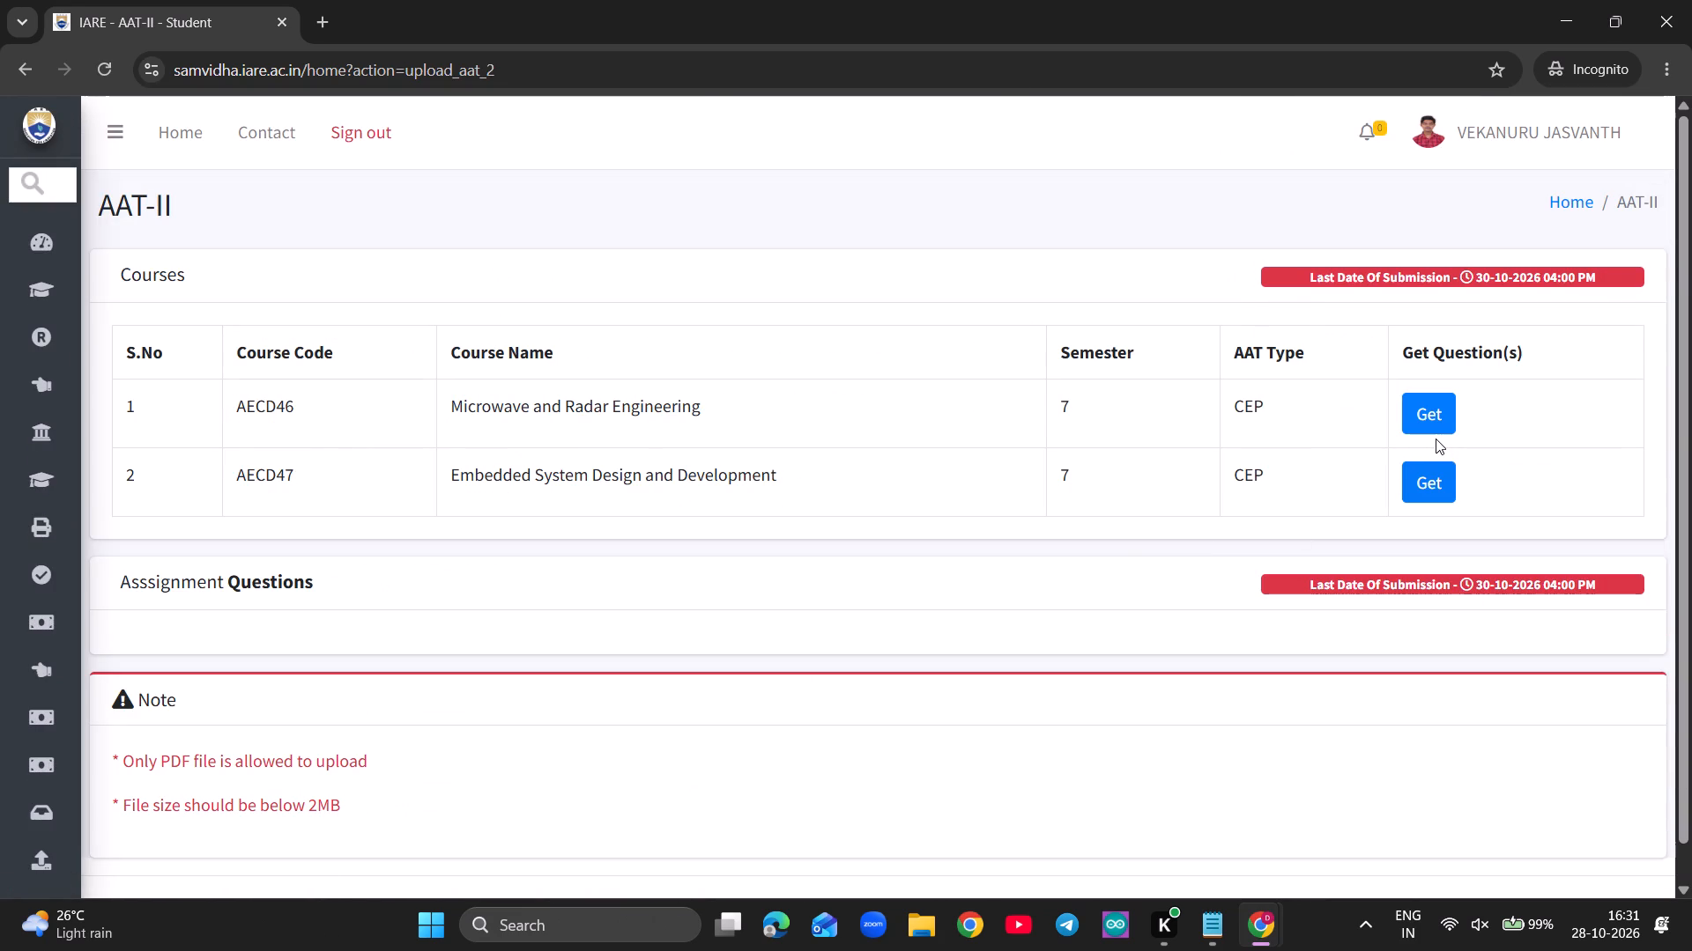
left_click(1436, 439)
left_click(1420, 400)
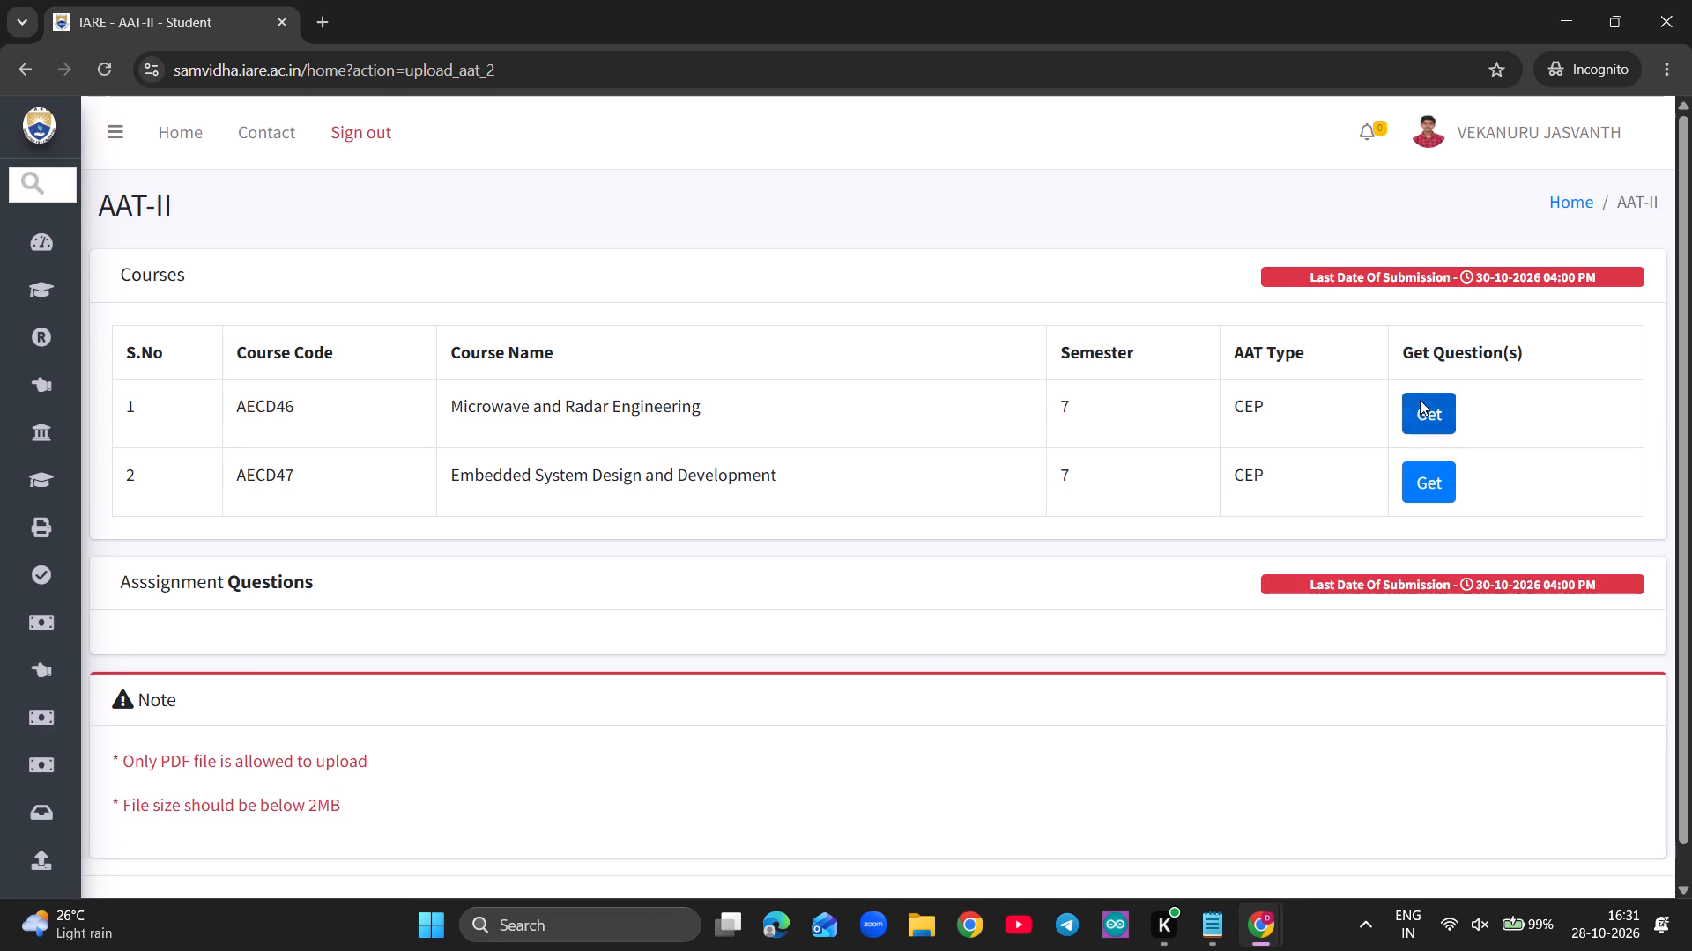
left_click(863, 627)
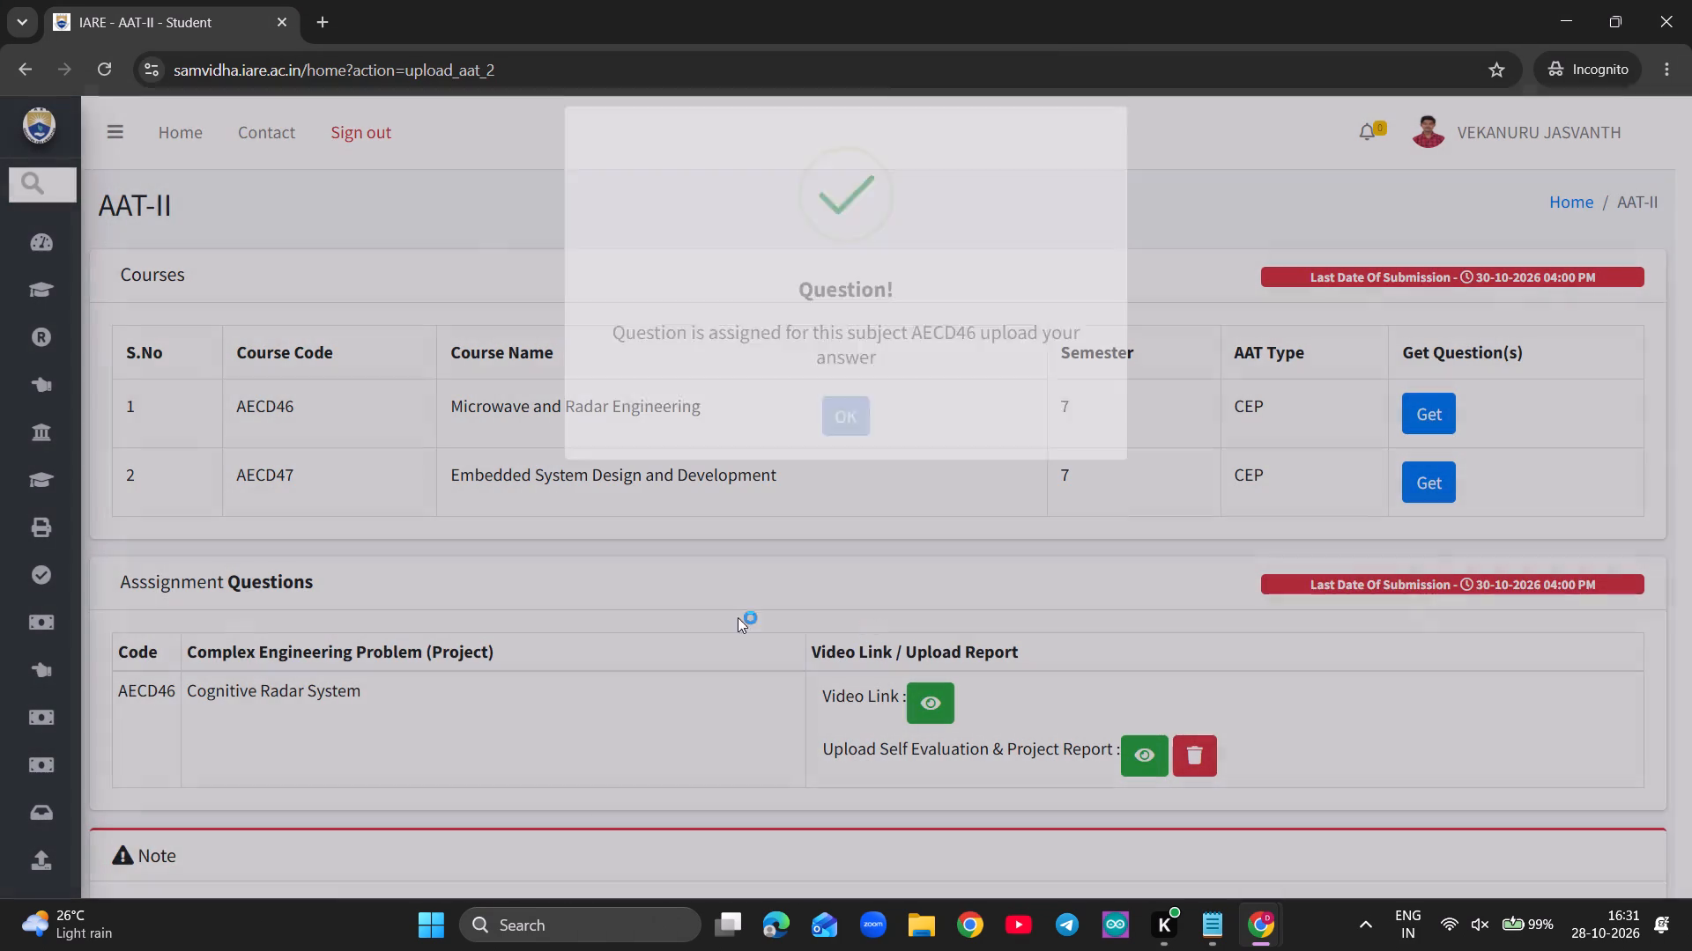
Expand the Uploads section again and look through its upload pages.
scroll(68, 640, "down", 3)
left_click(136, 784)
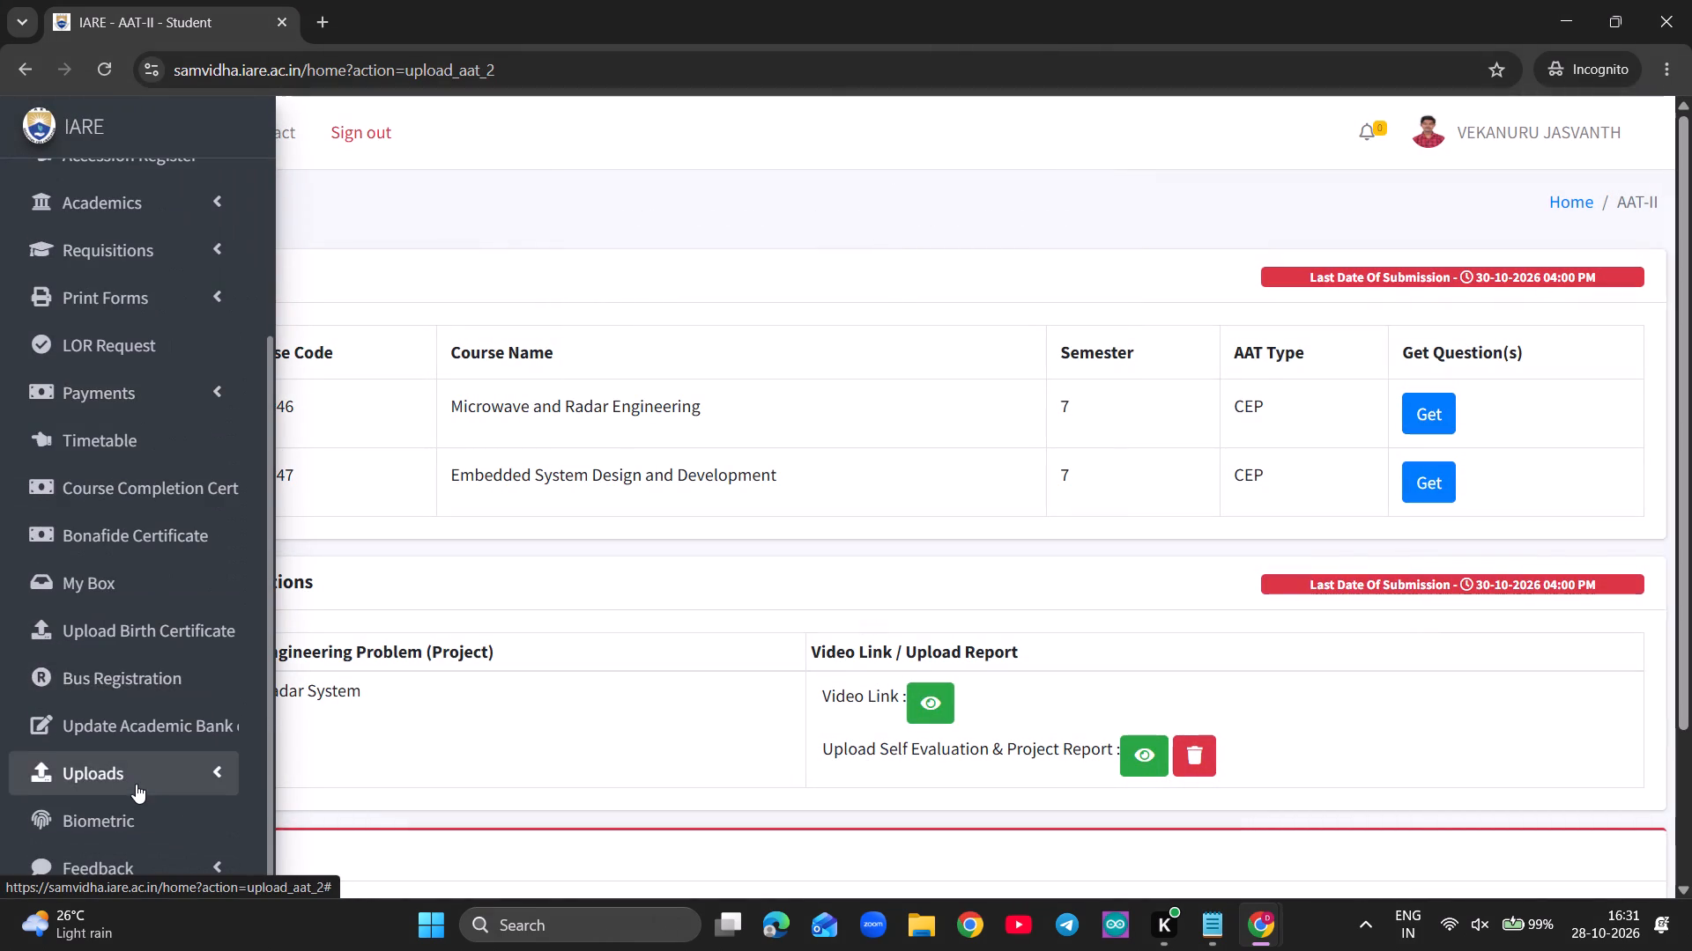
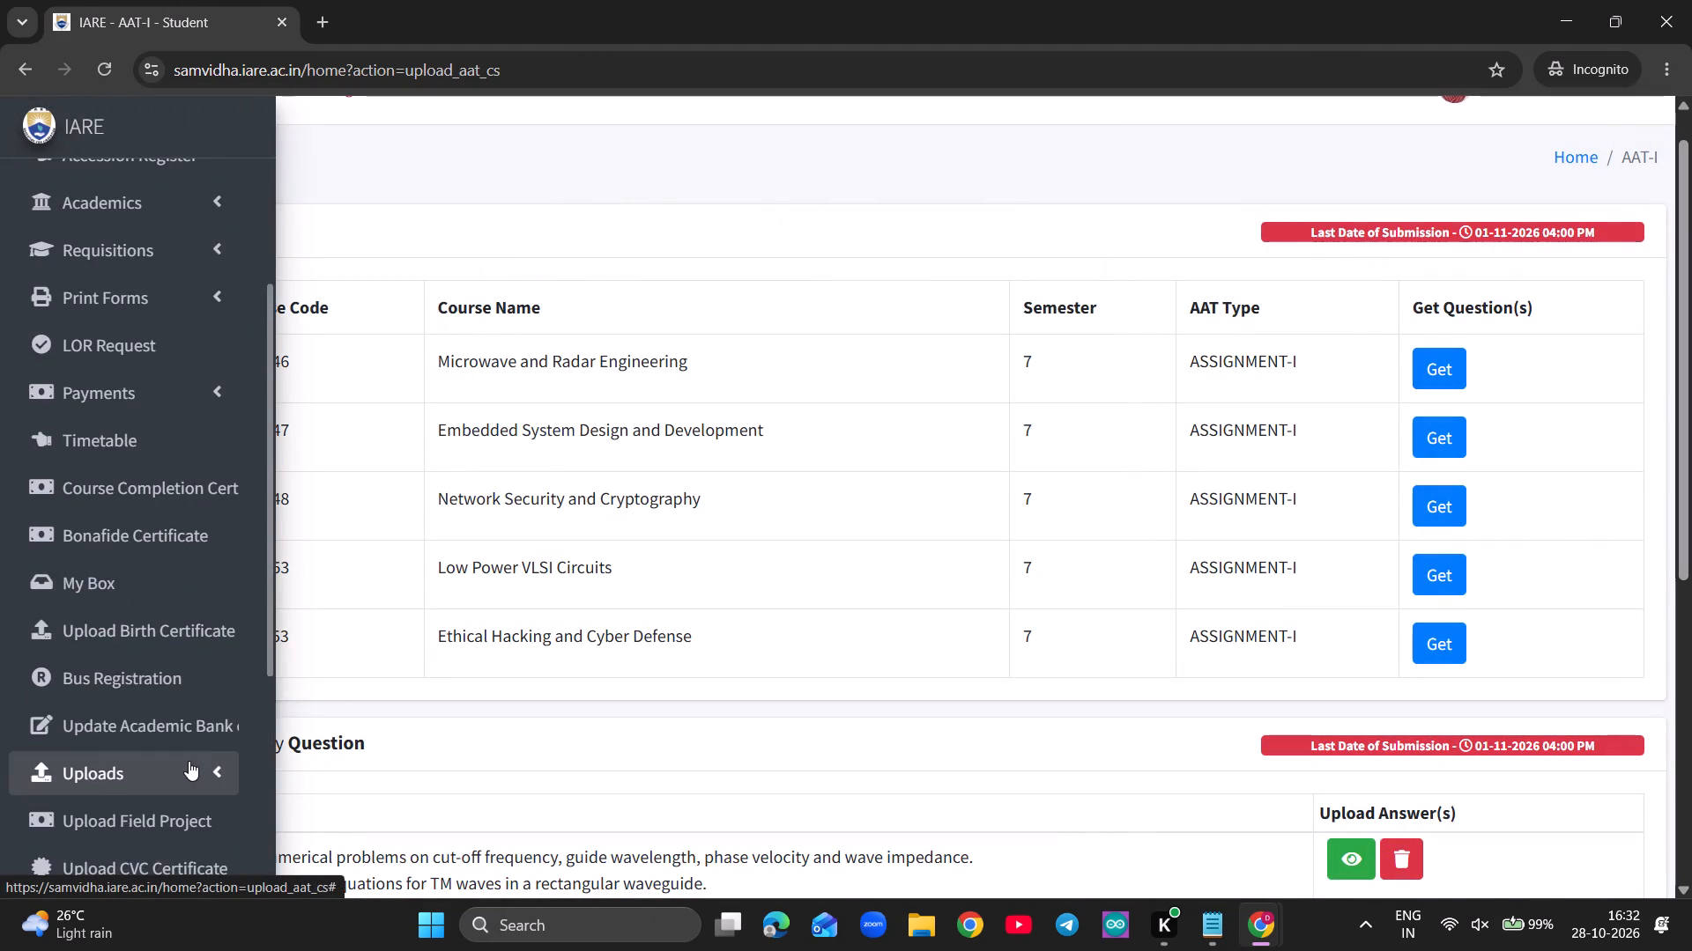
Open the AAT-II upload page and get the CEP question for AECD46 Microwave and Radar Engineering.
scroll(189, 761, "down", 5)
left_click(171, 680)
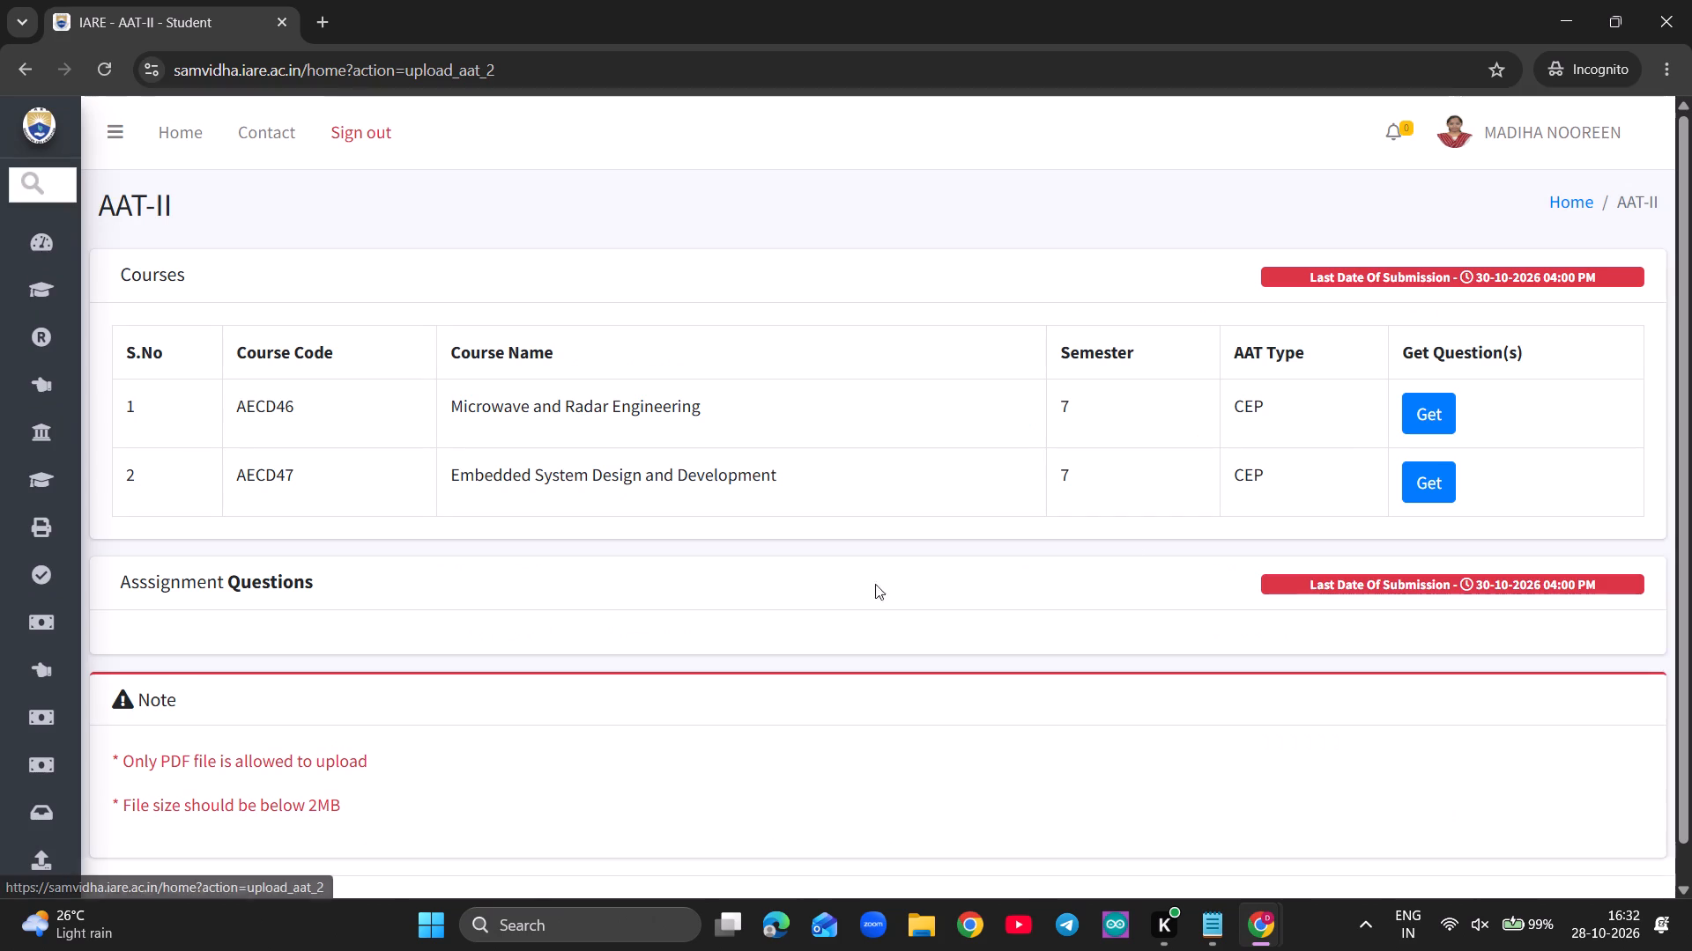
left_click(1434, 402)
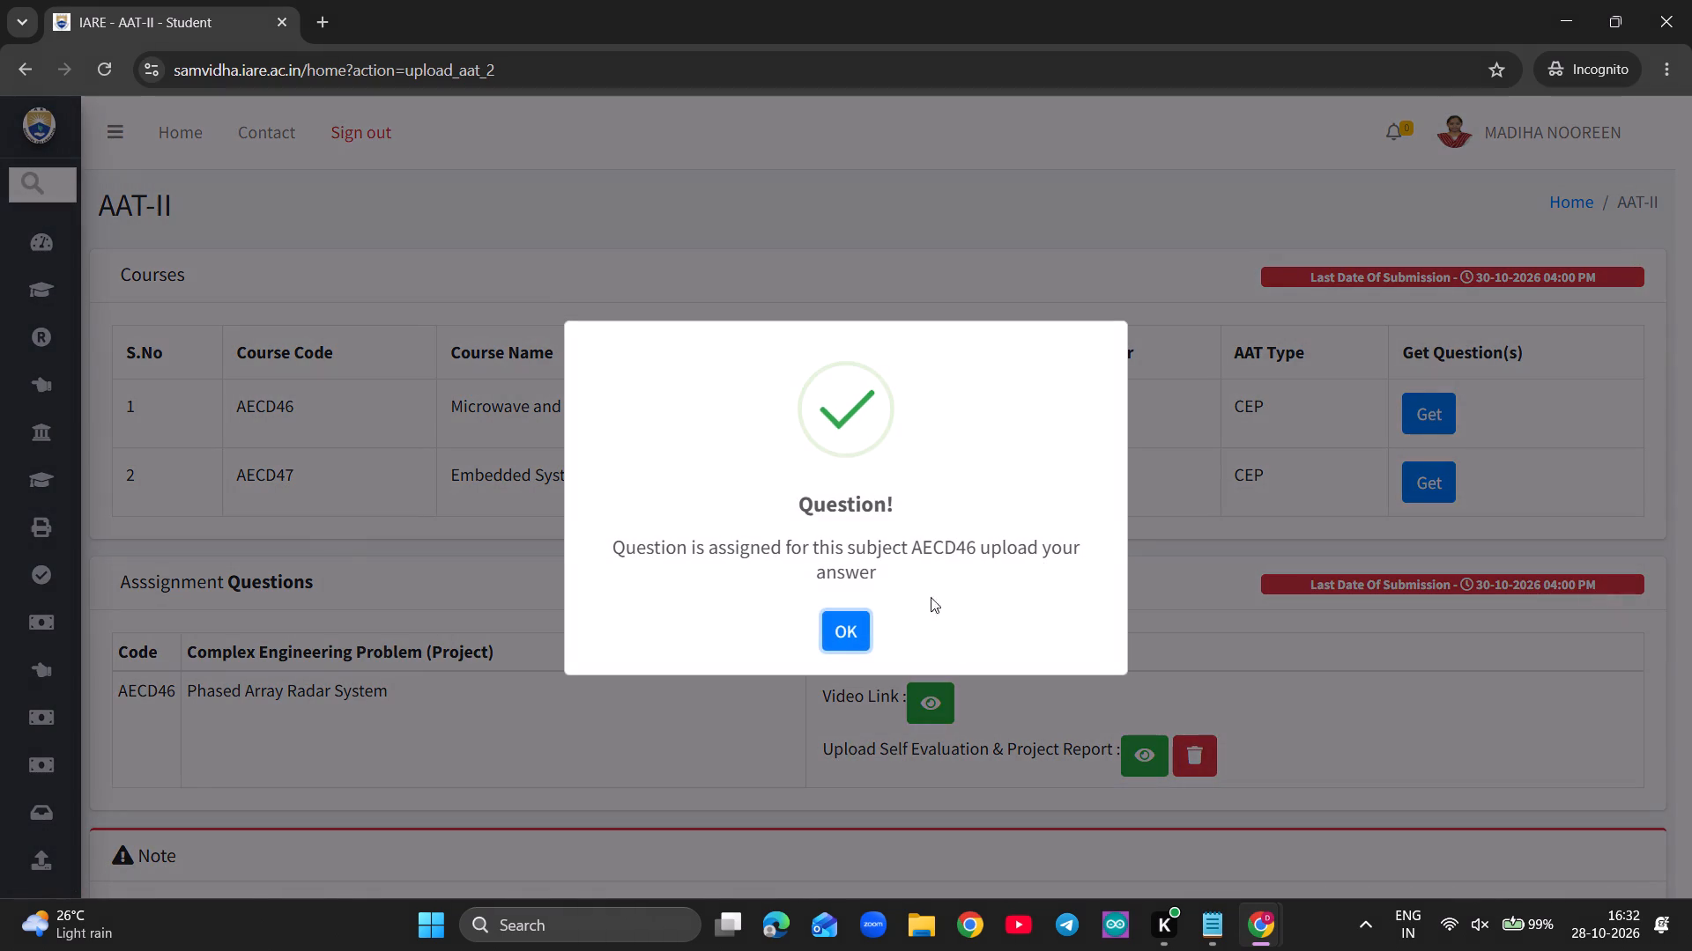
left_click(845, 635)
left_click(1129, 760)
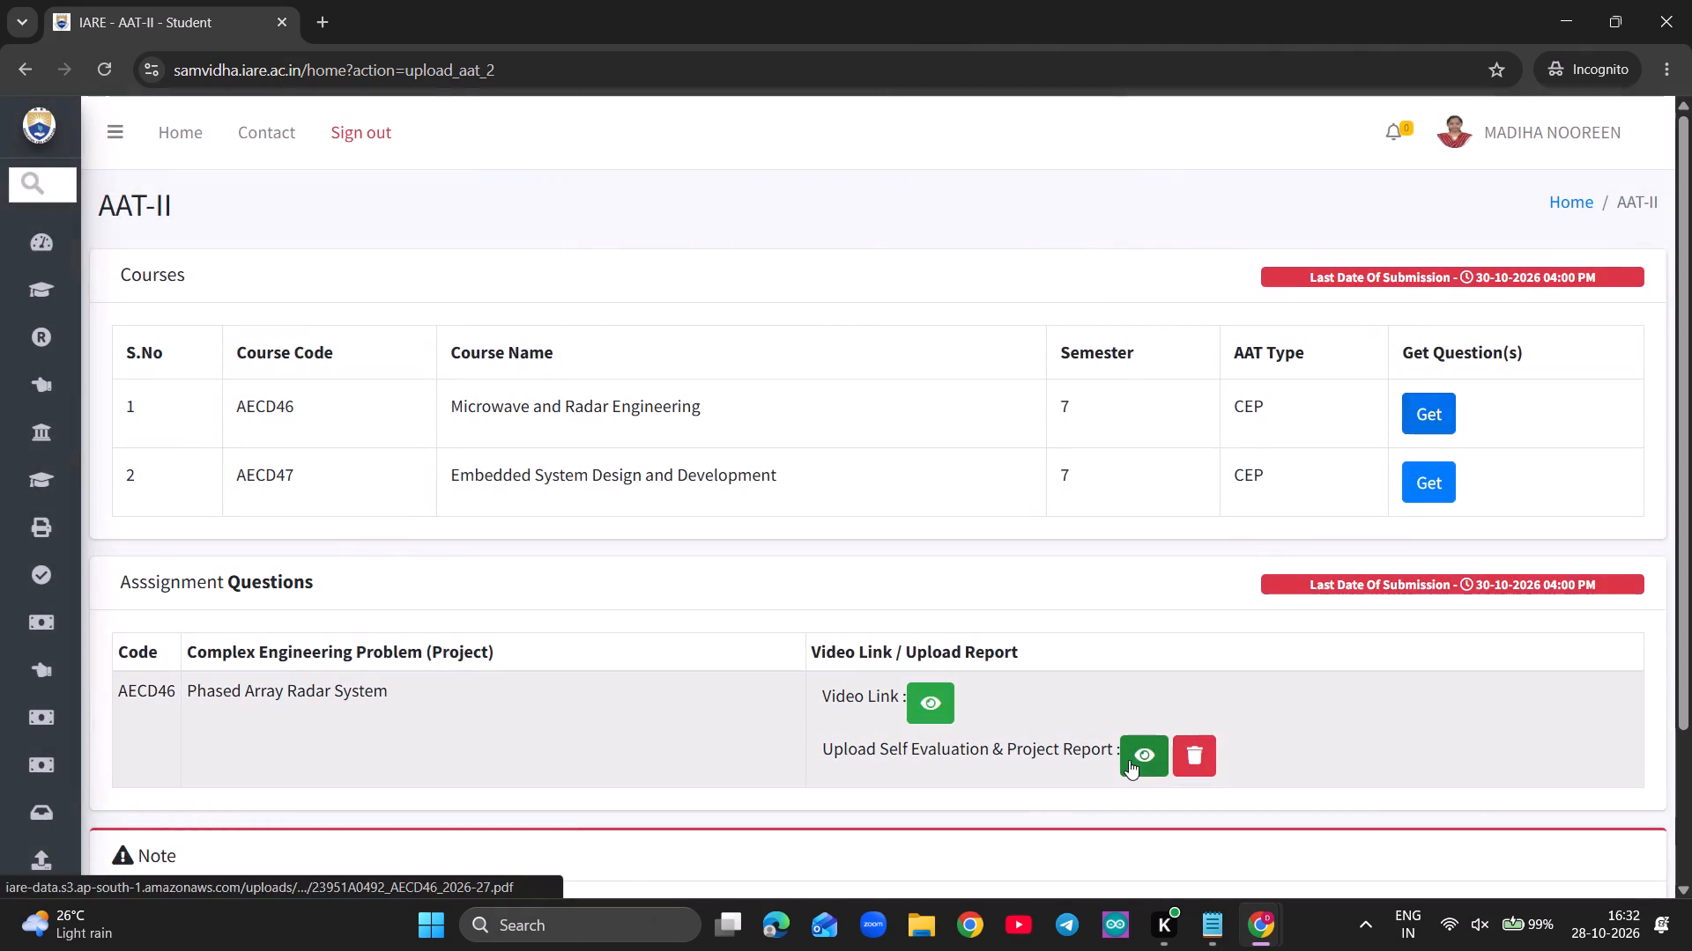
scroll(868, 602, "down", 6)
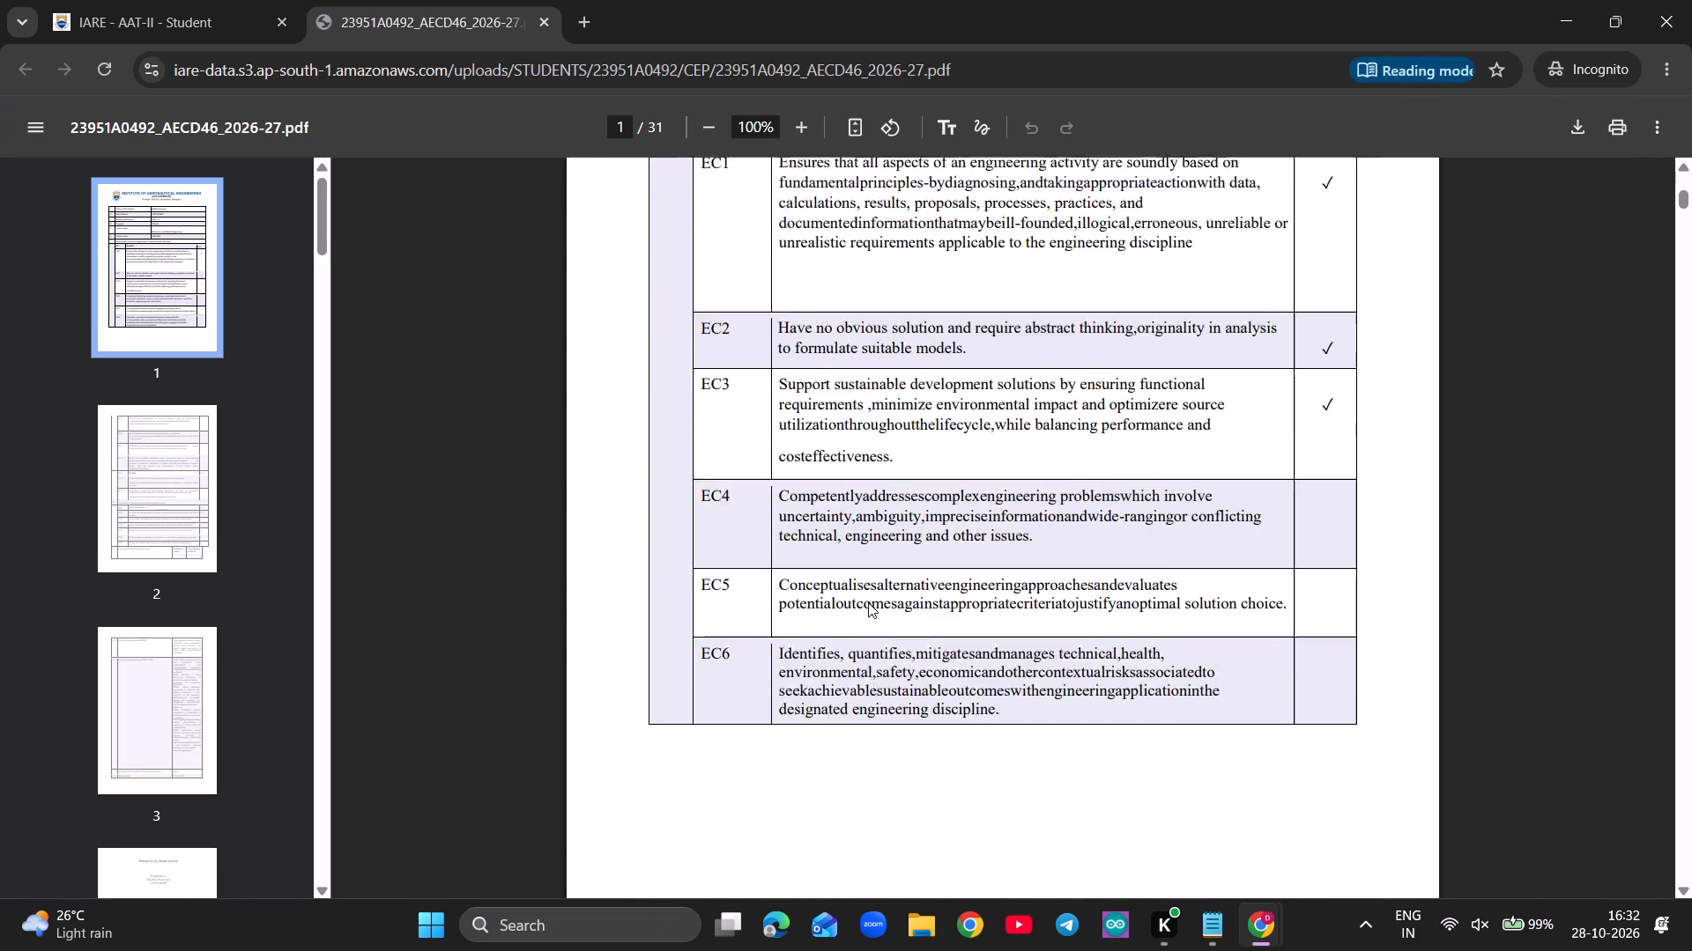
scroll(868, 602, "down", 12)
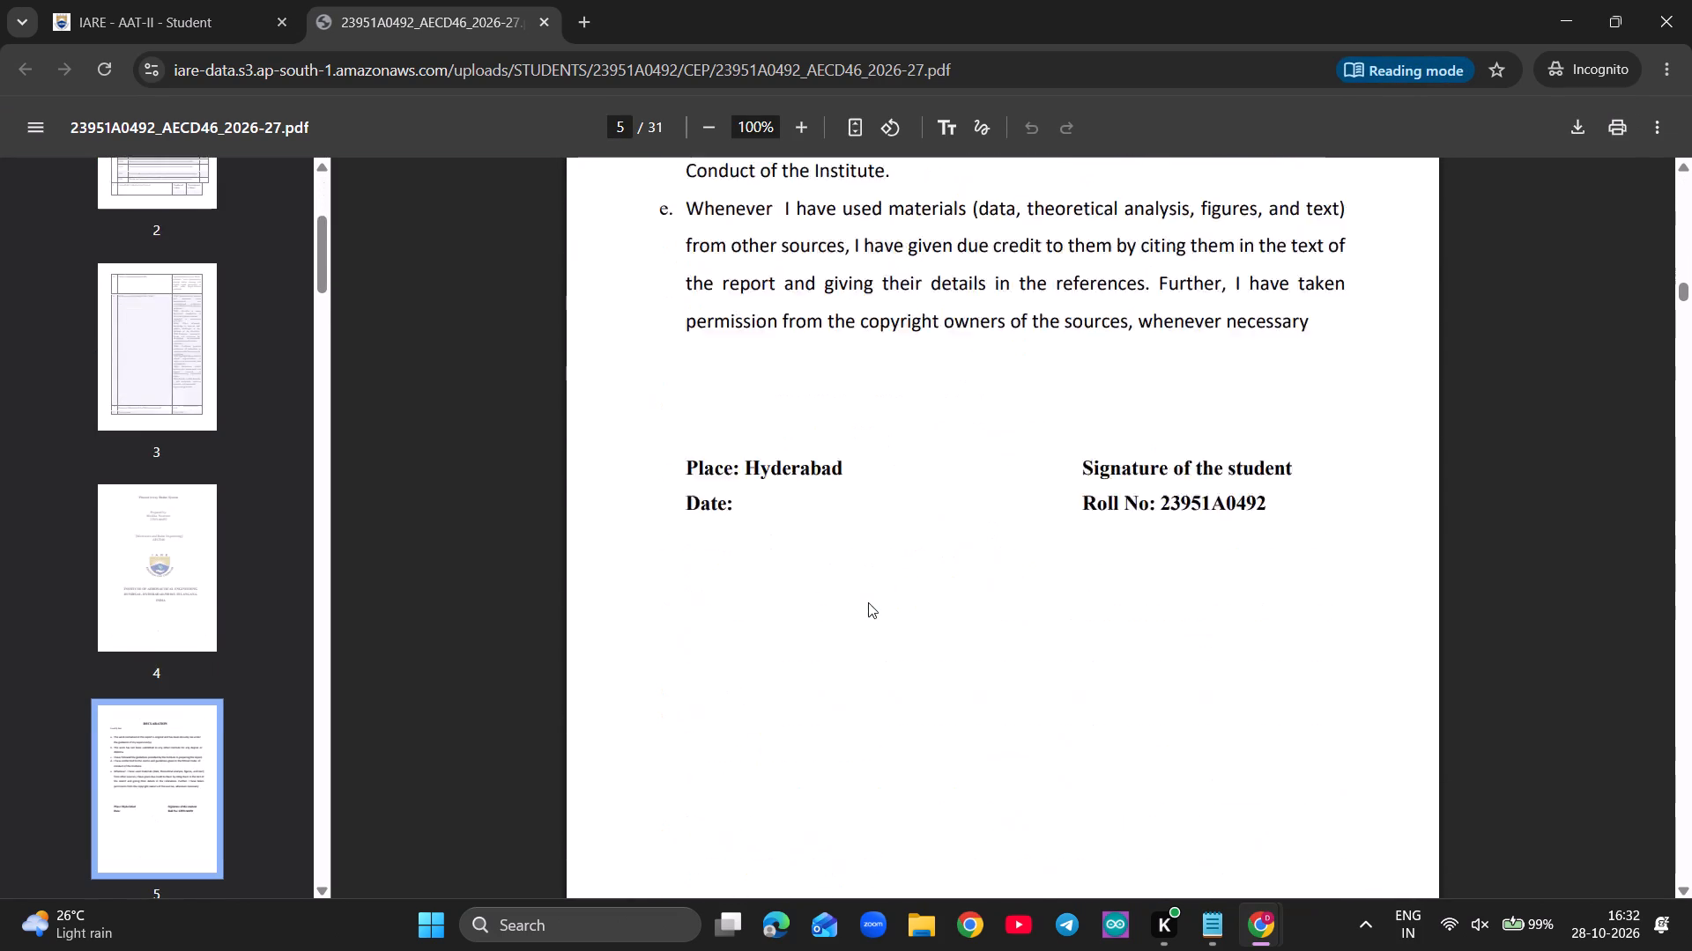
scroll(868, 602, "up", 3)
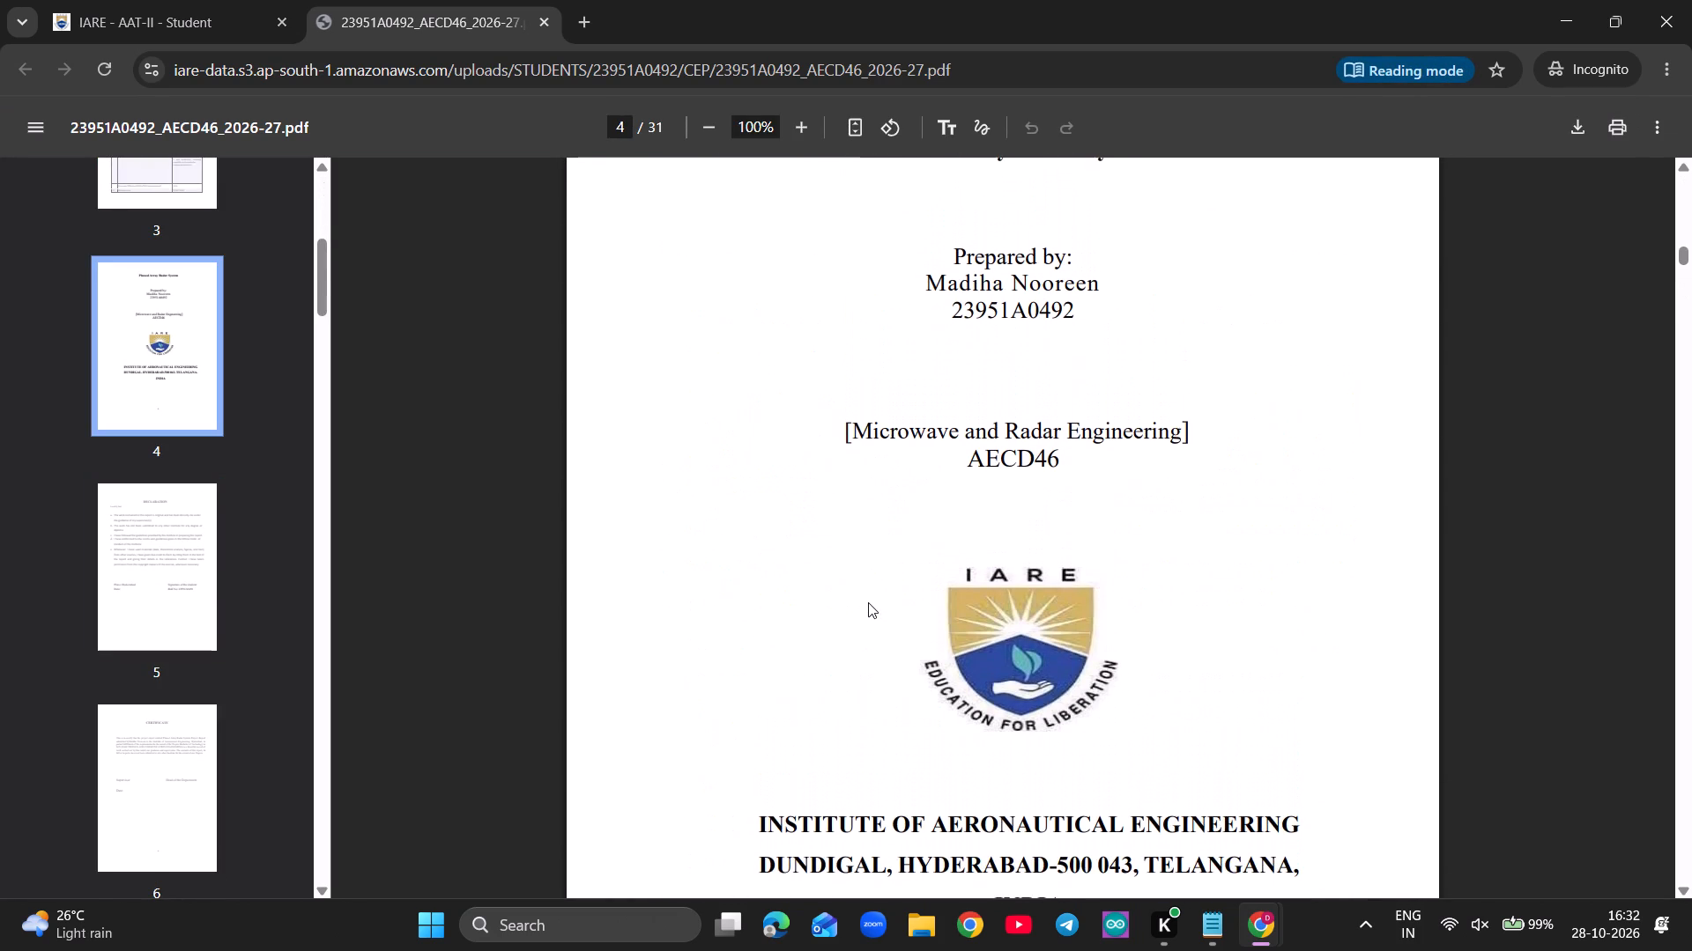
scroll(868, 602, "up", 3)
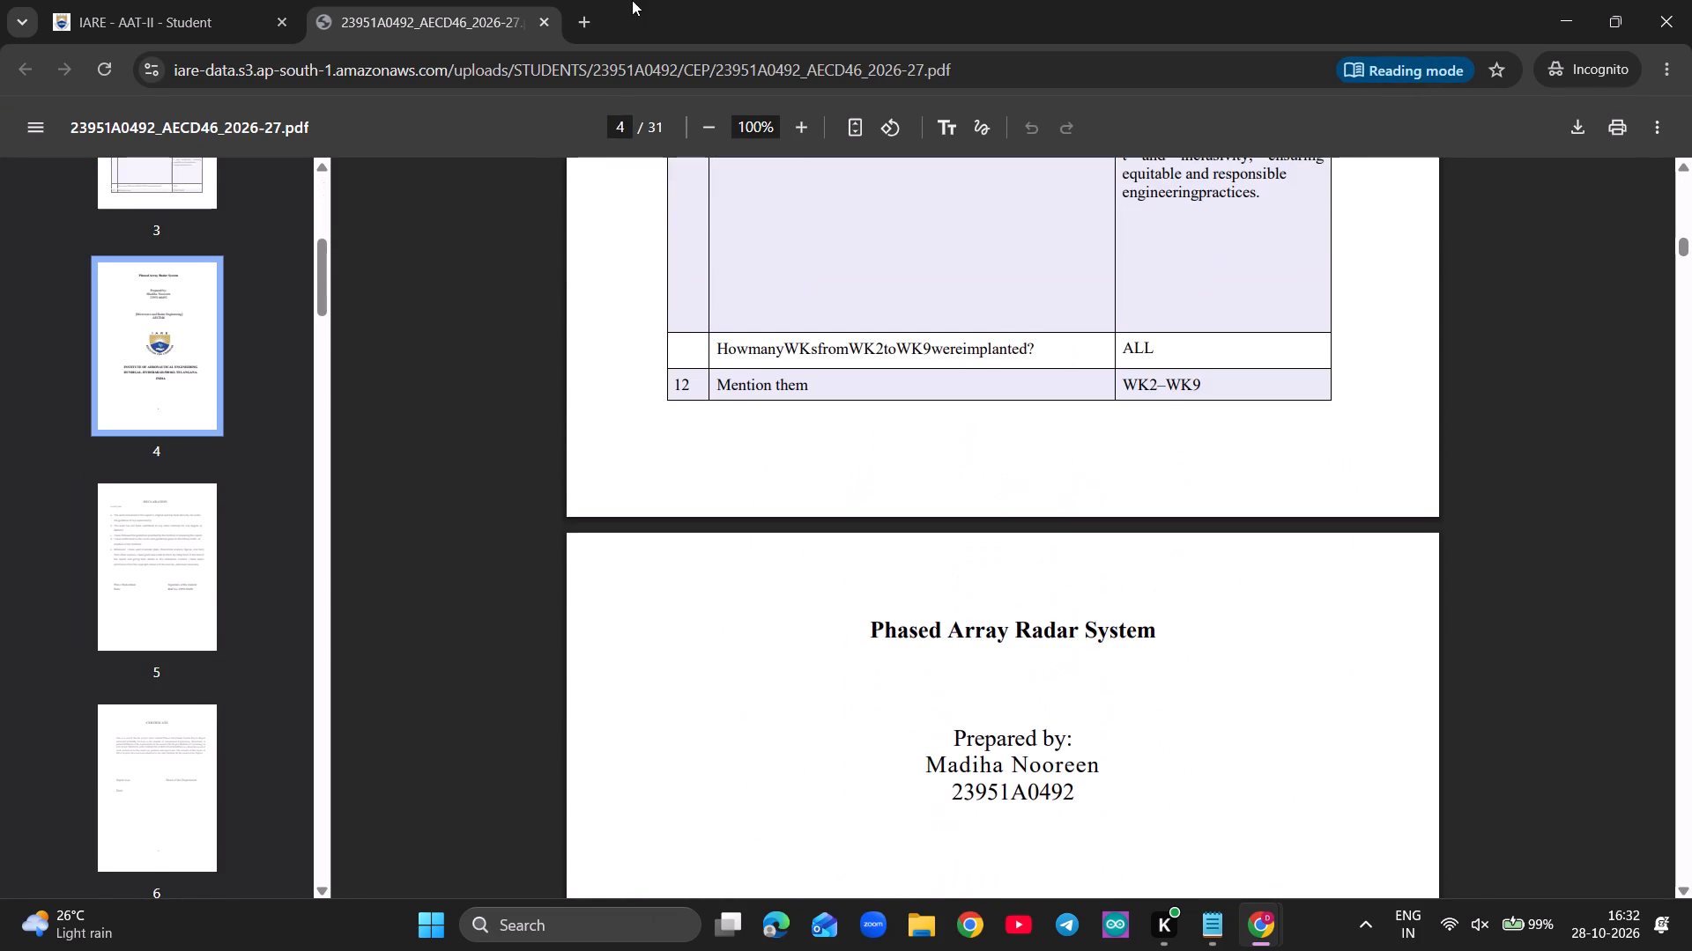
scroll(895, 602, "down", 13)
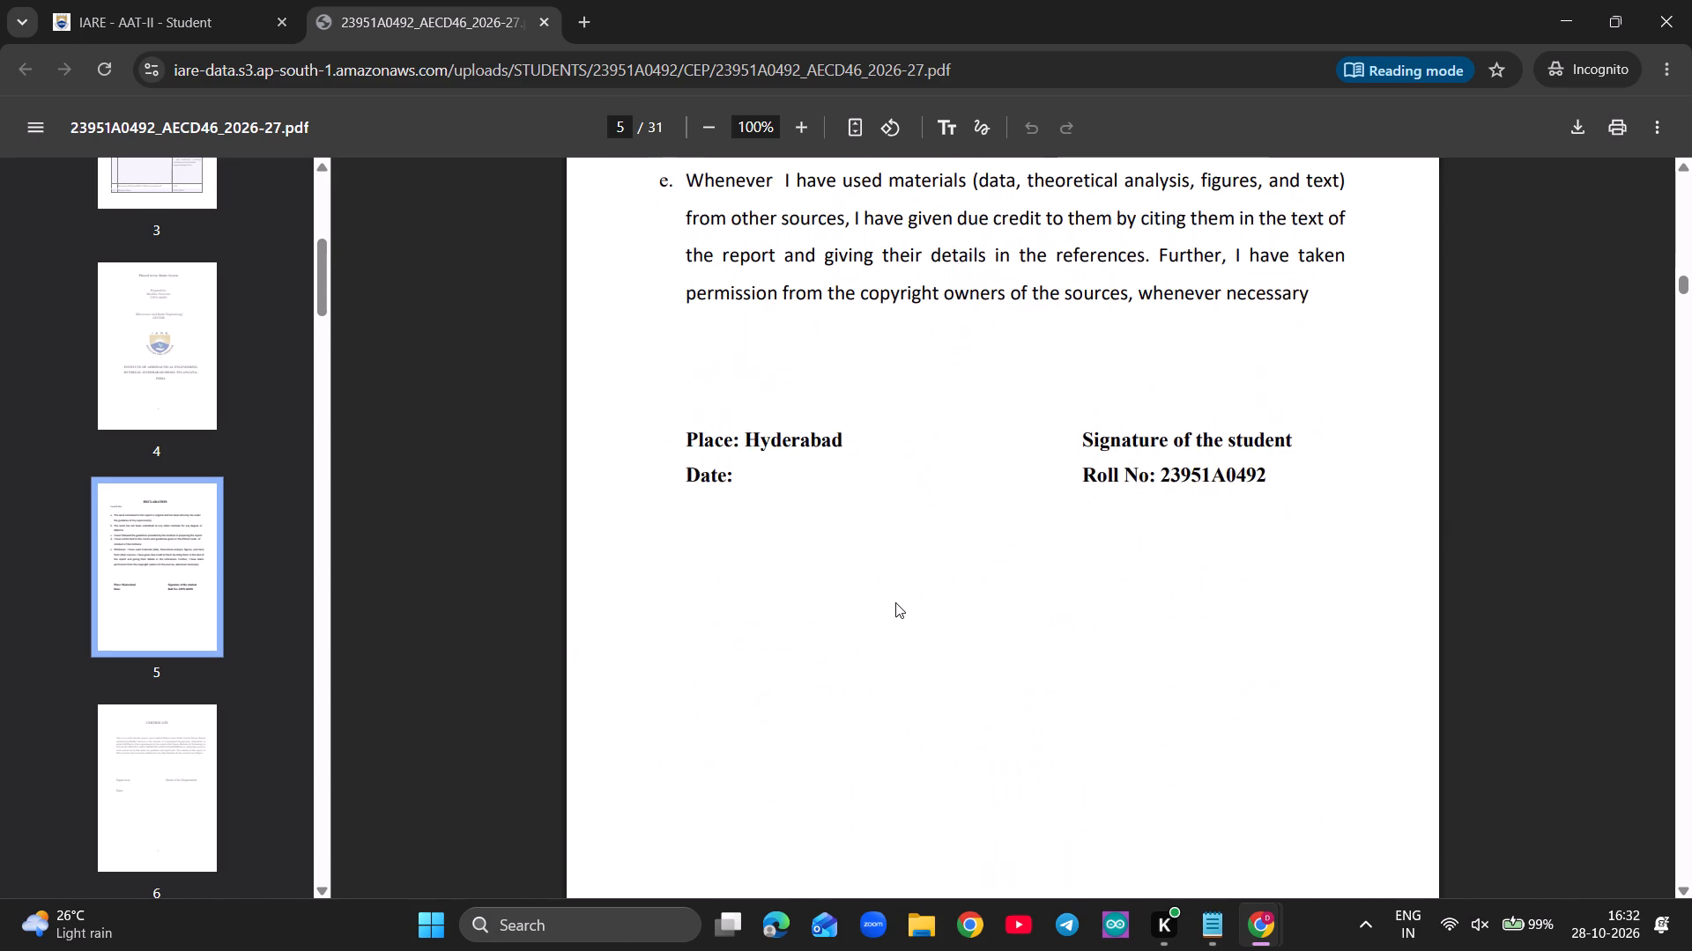
scroll(895, 602, "down", 1)
scroll(895, 602, "up", 1)
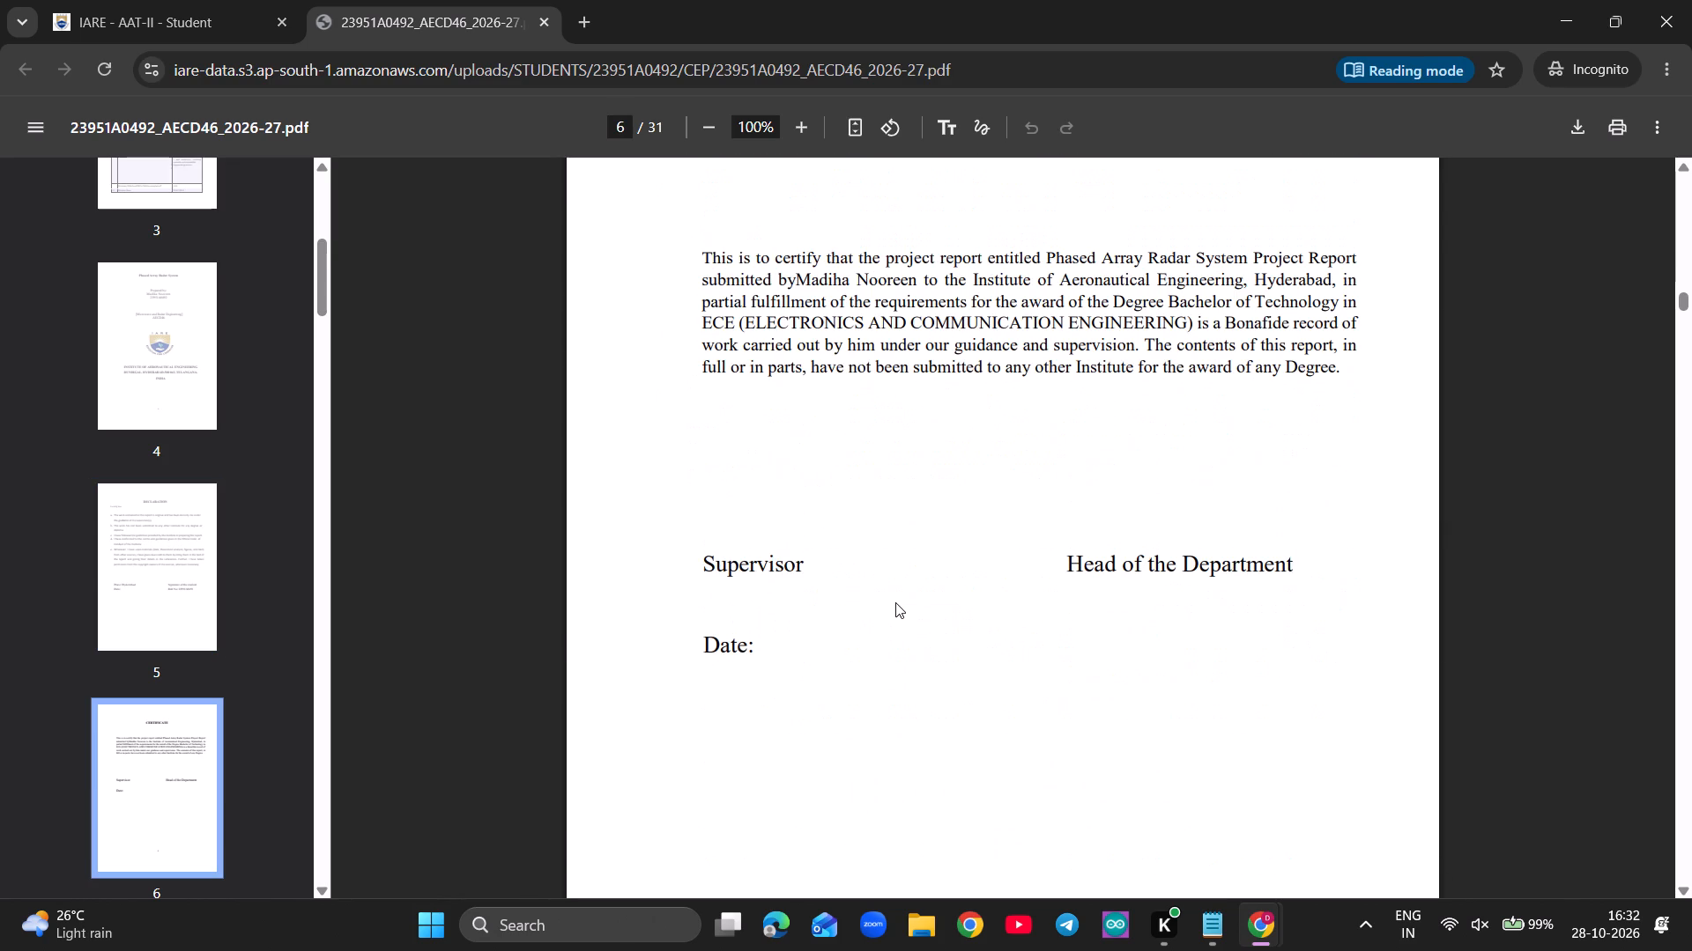
scroll(895, 602, "down", 10)
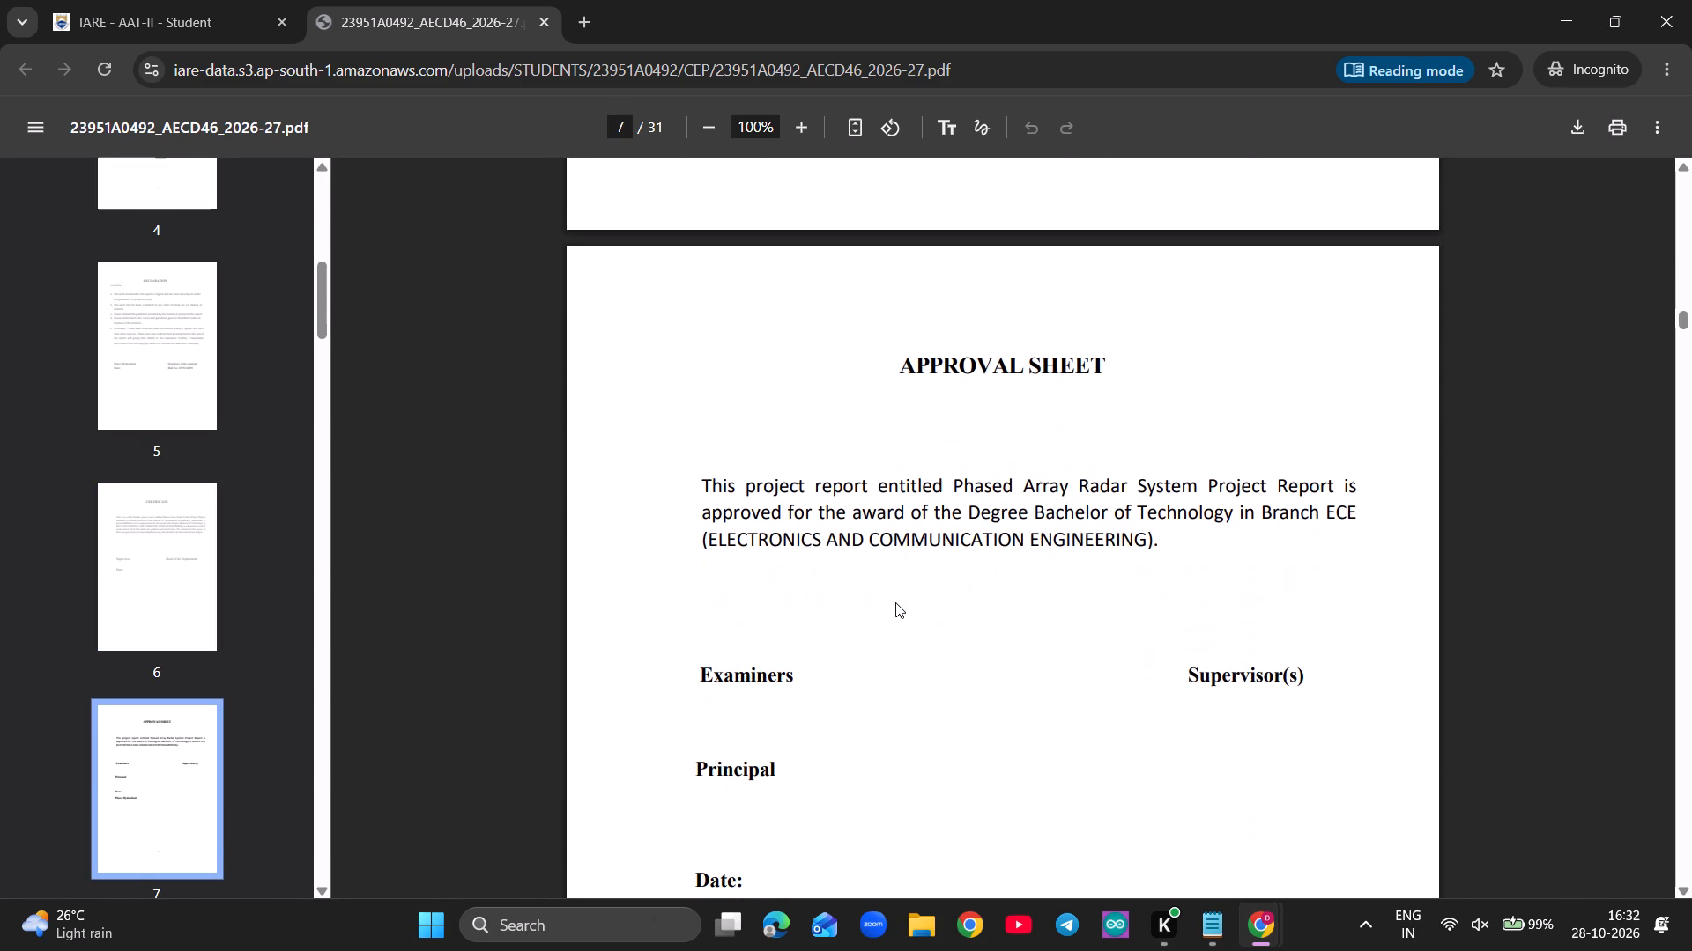
scroll(895, 602, "down", 4)
scroll(895, 602, "up", 1)
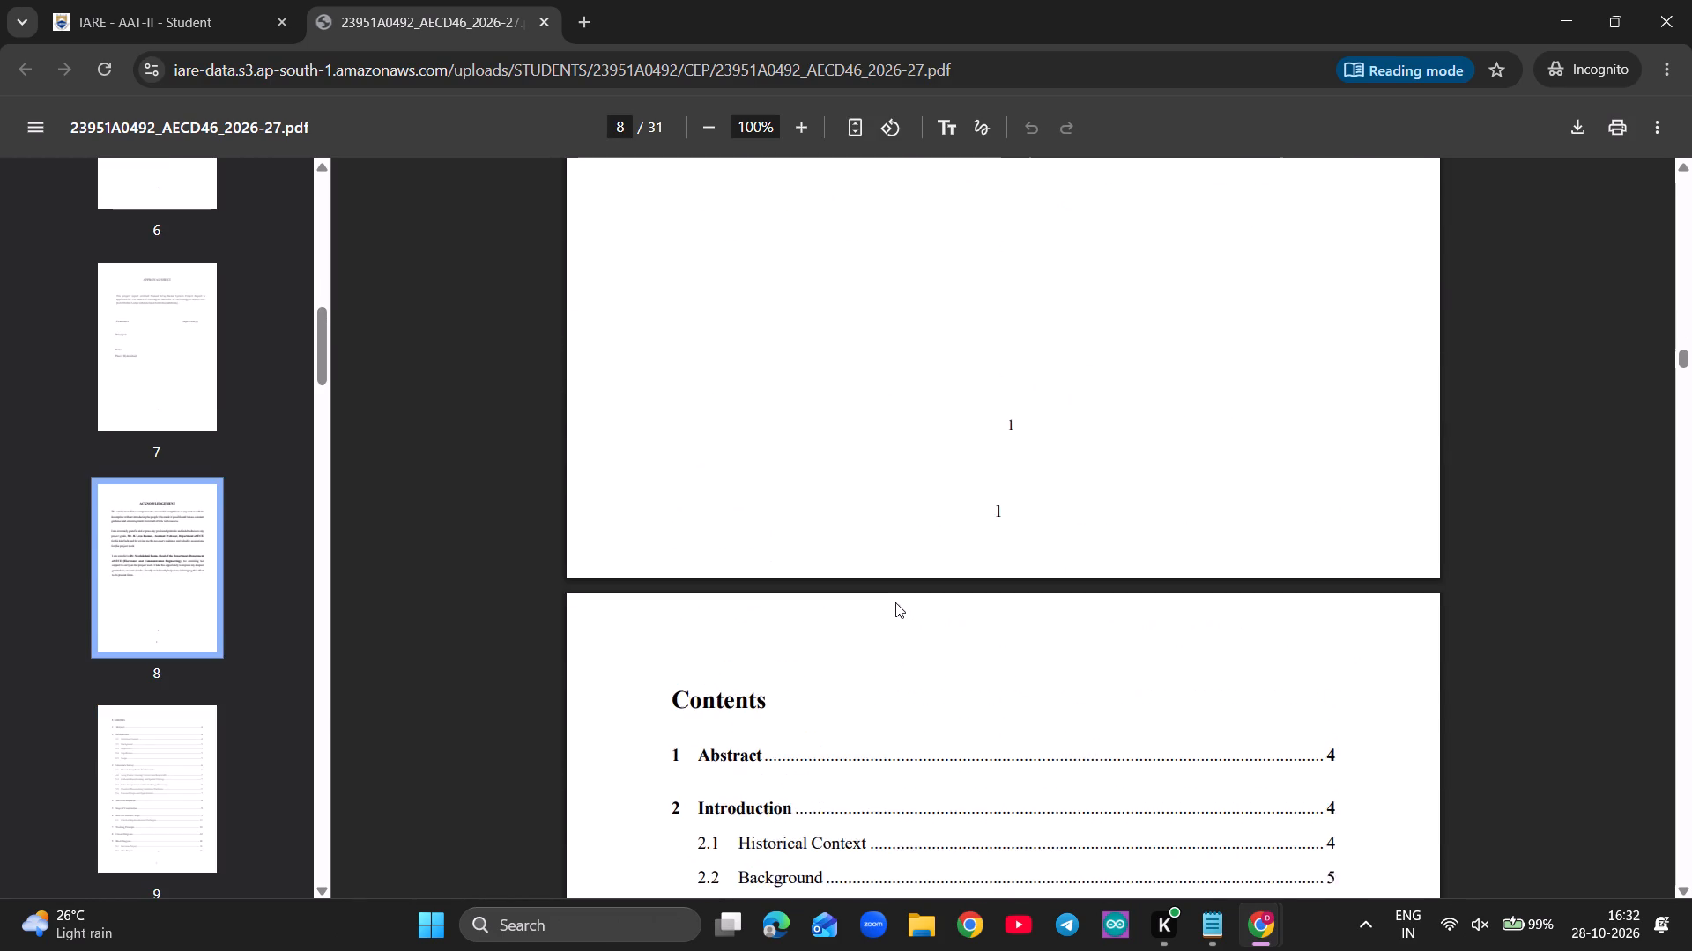
scroll(895, 602, "down", 9)
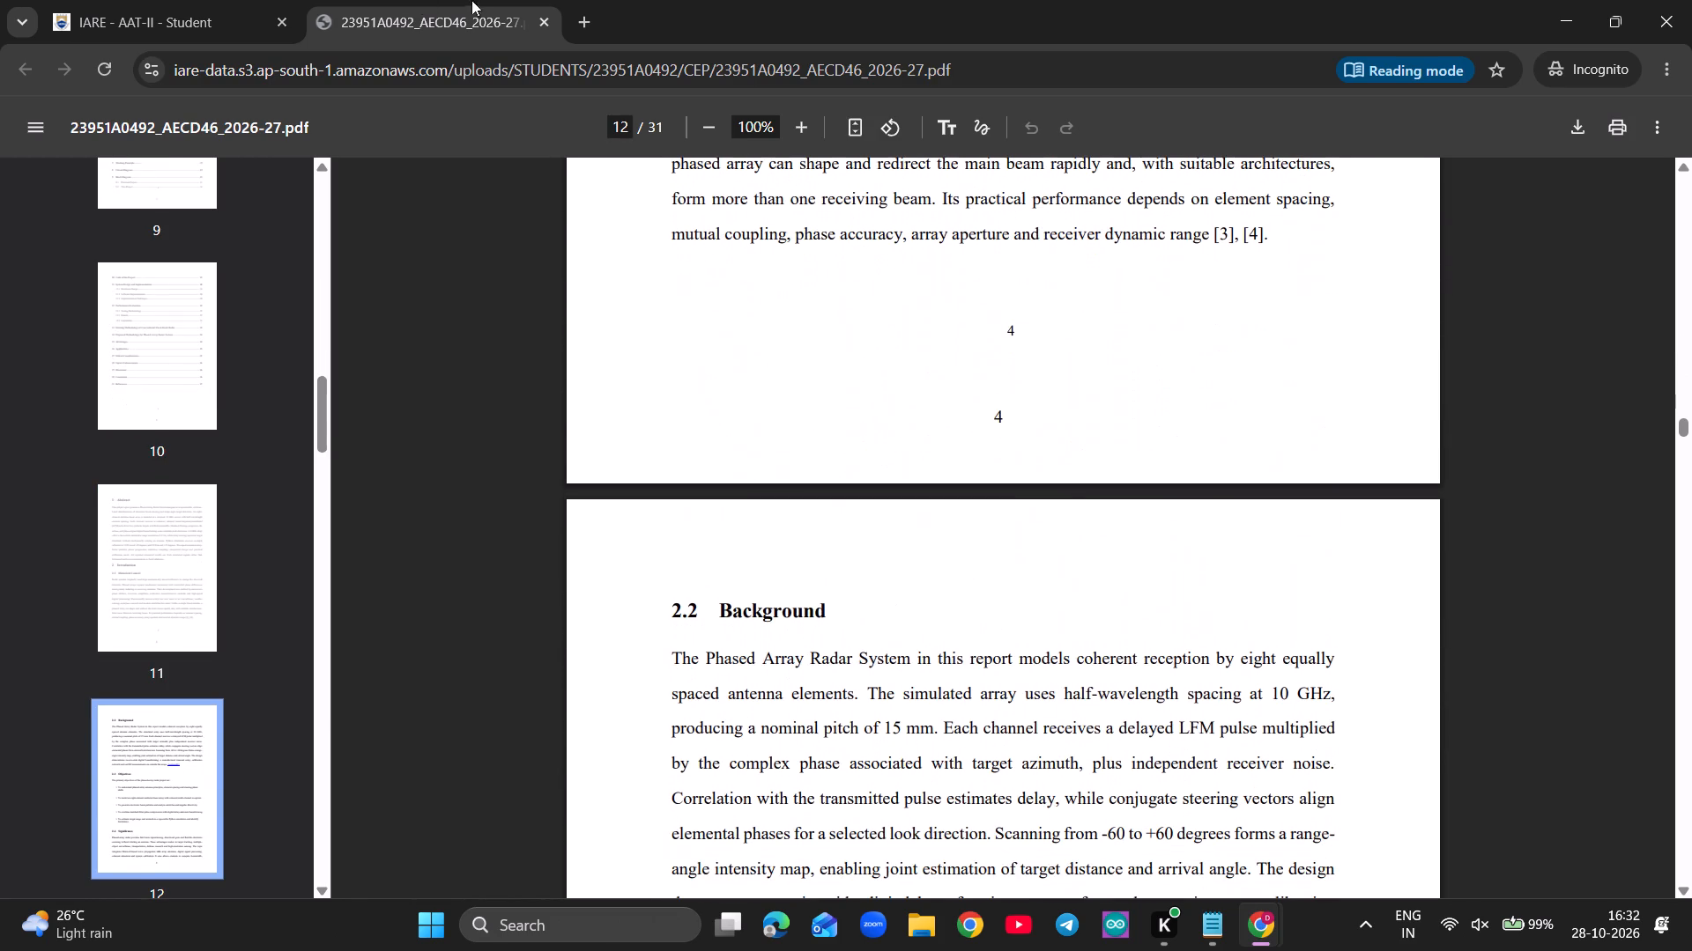
left_click(540, 22)
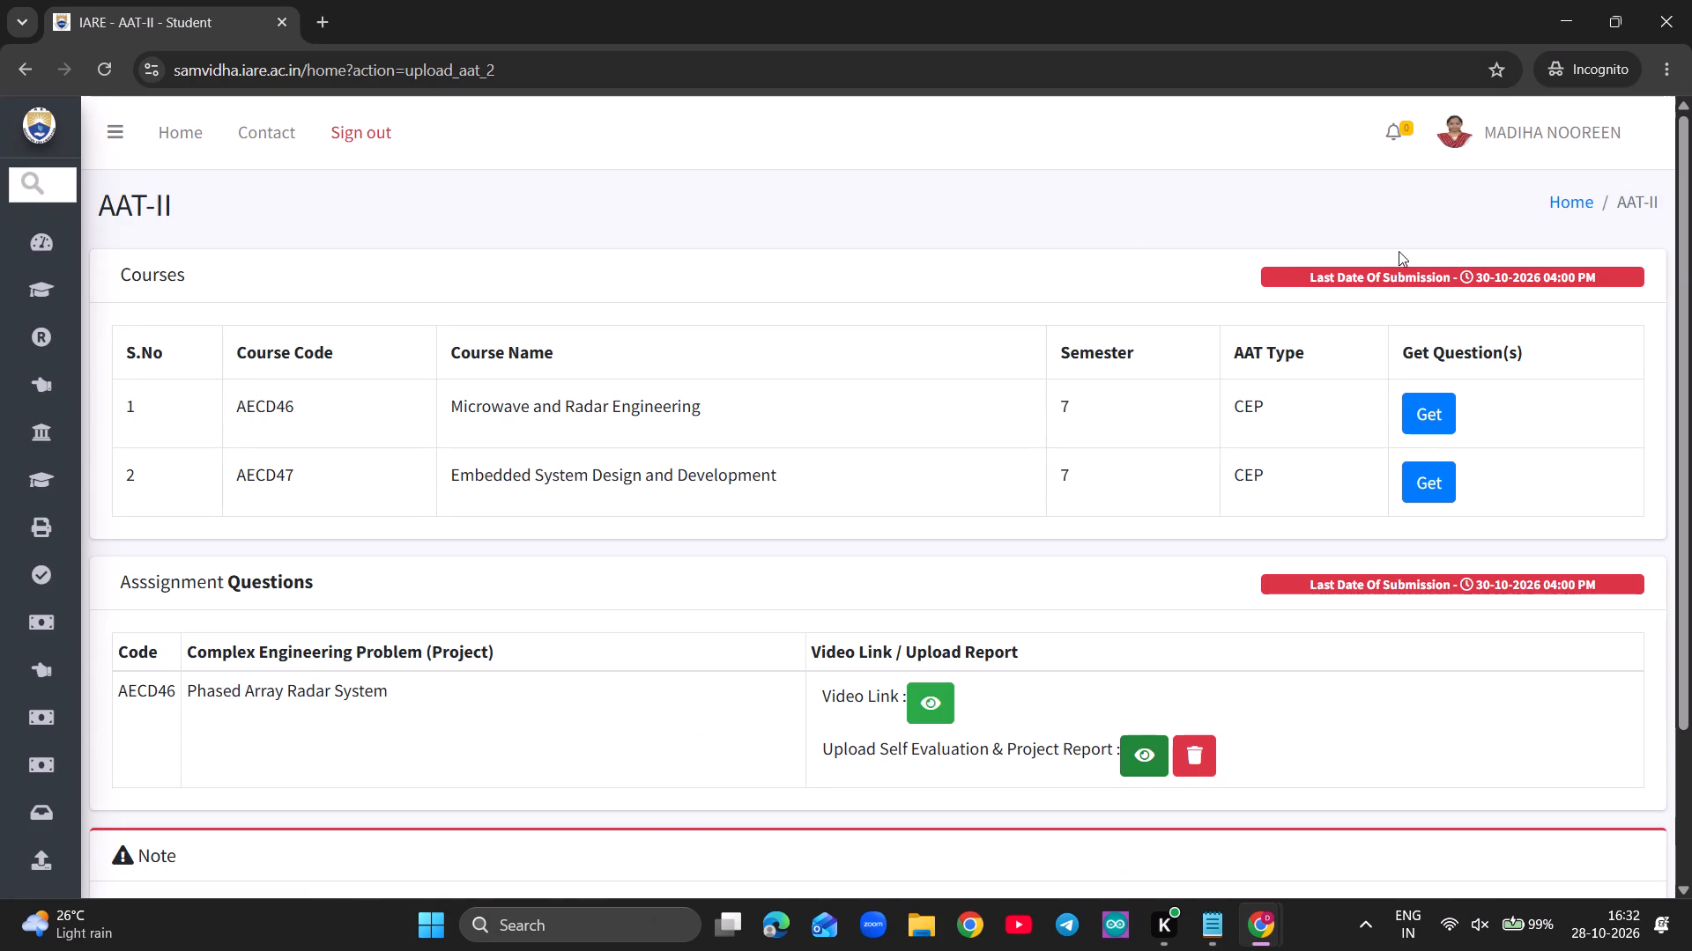
Get the CEP question for AECD47 Embedded System Design and Development, look through its uploaded project report, and close the report.
left_click(1431, 483)
left_click(837, 644)
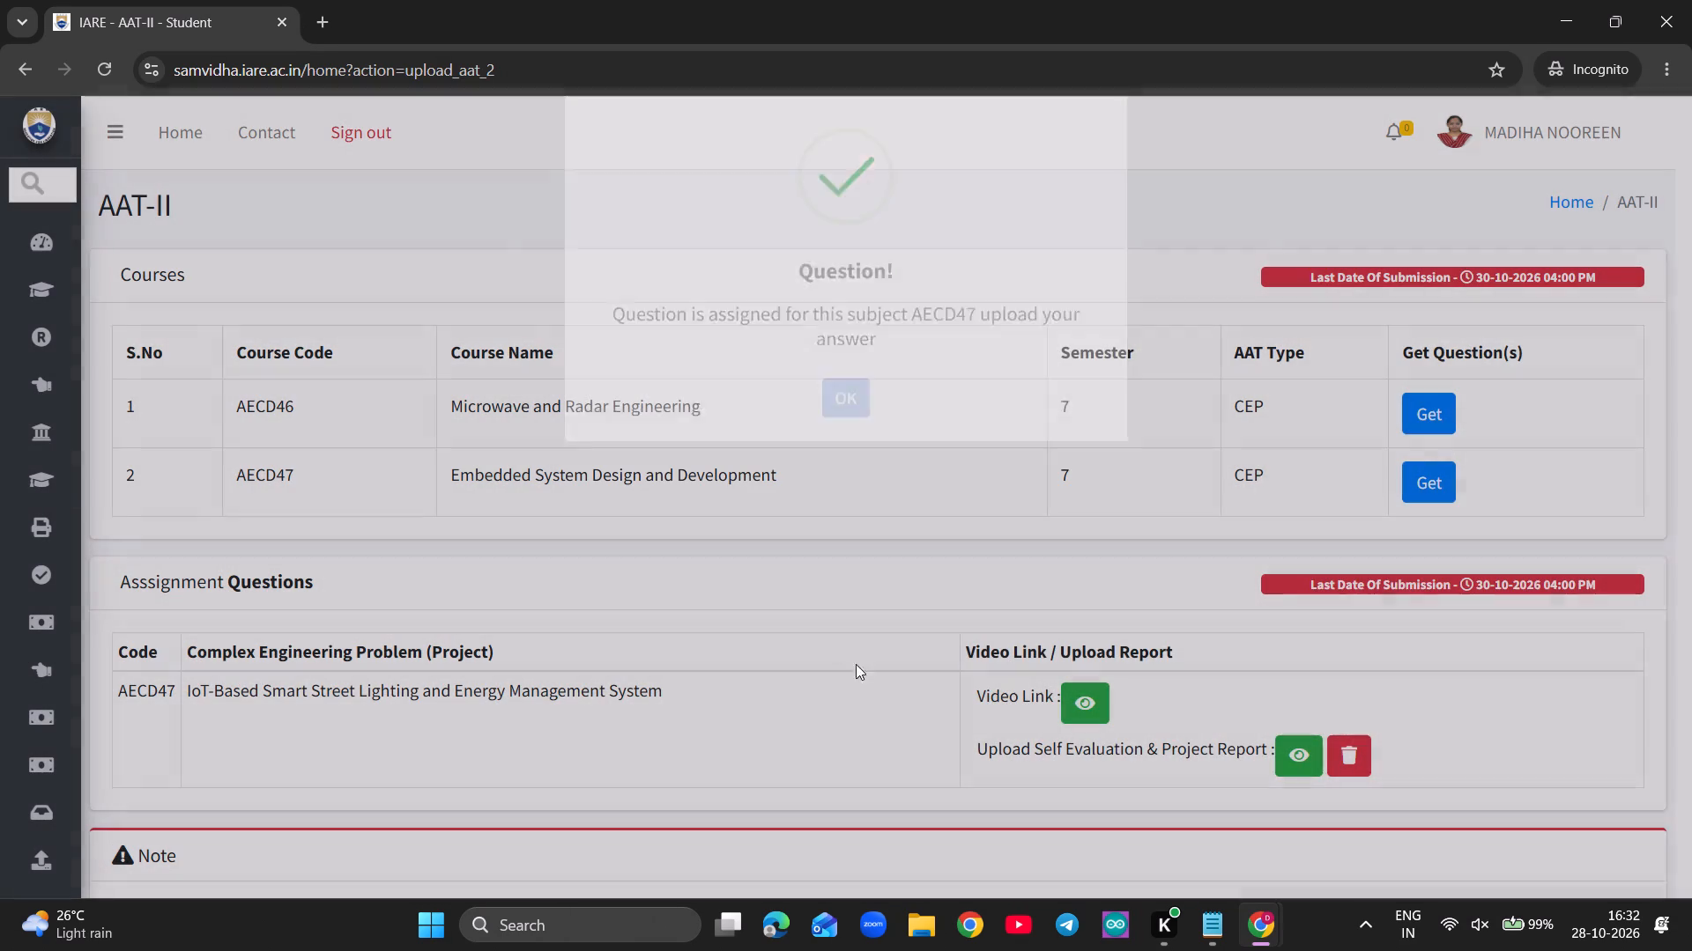
left_click(1300, 767)
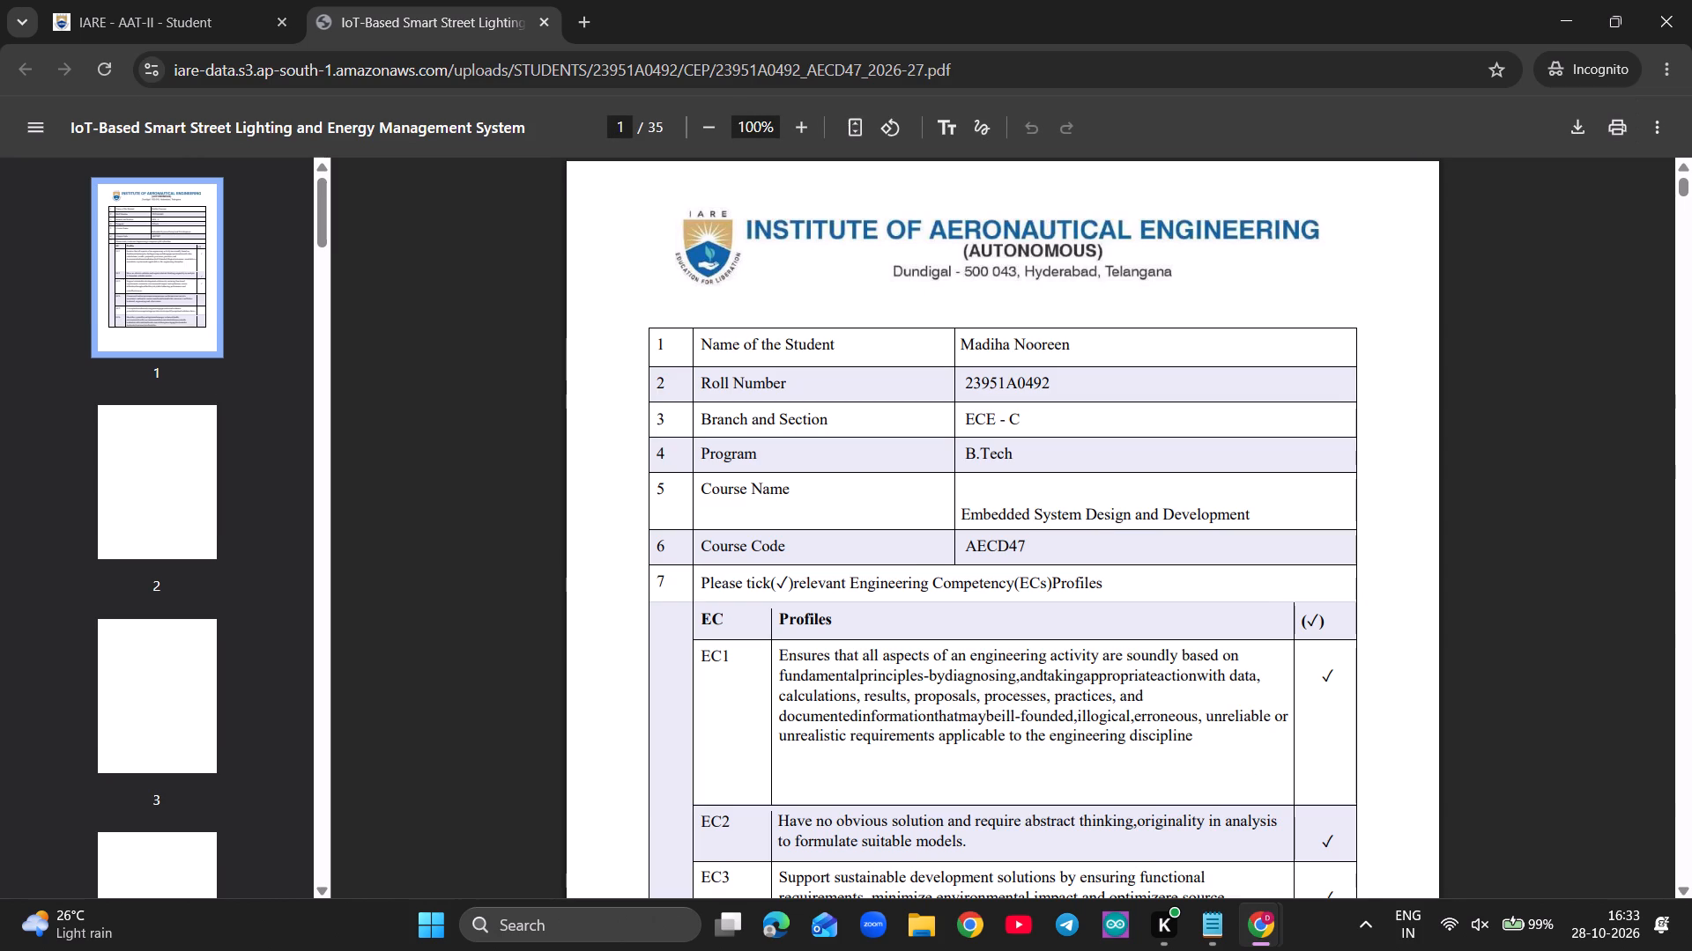
scroll(1101, 658, "down", 6)
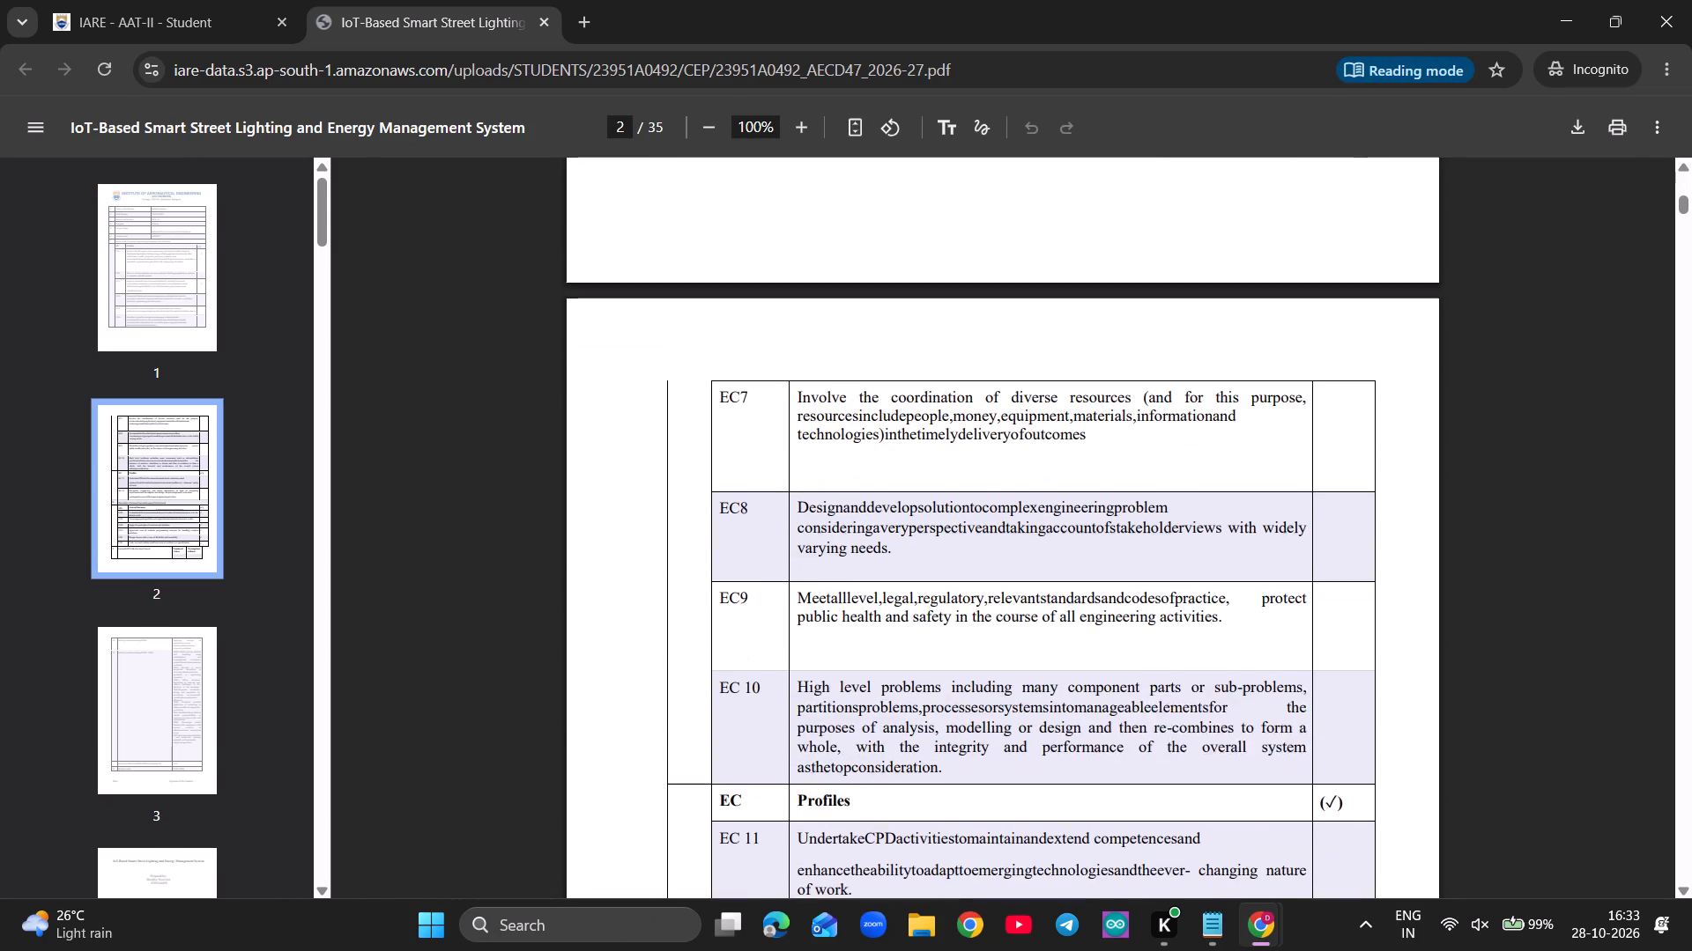
scroll(879, 502, "down", 9)
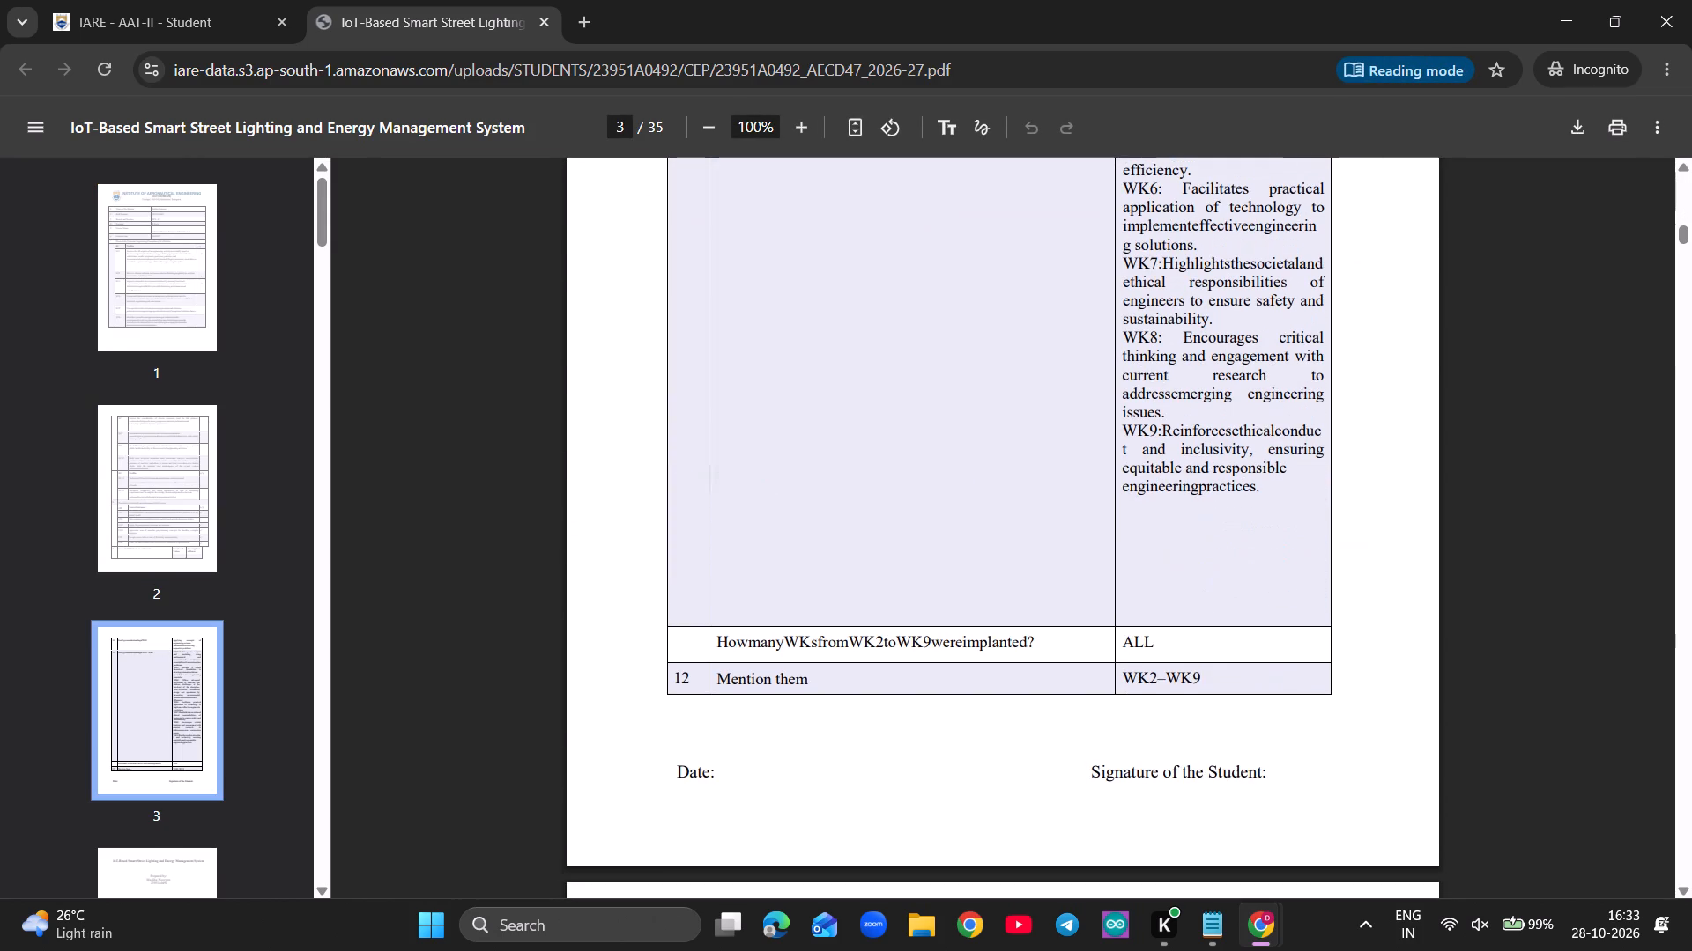
scroll(879, 502, "down", 7)
scroll(879, 502, "up", 3)
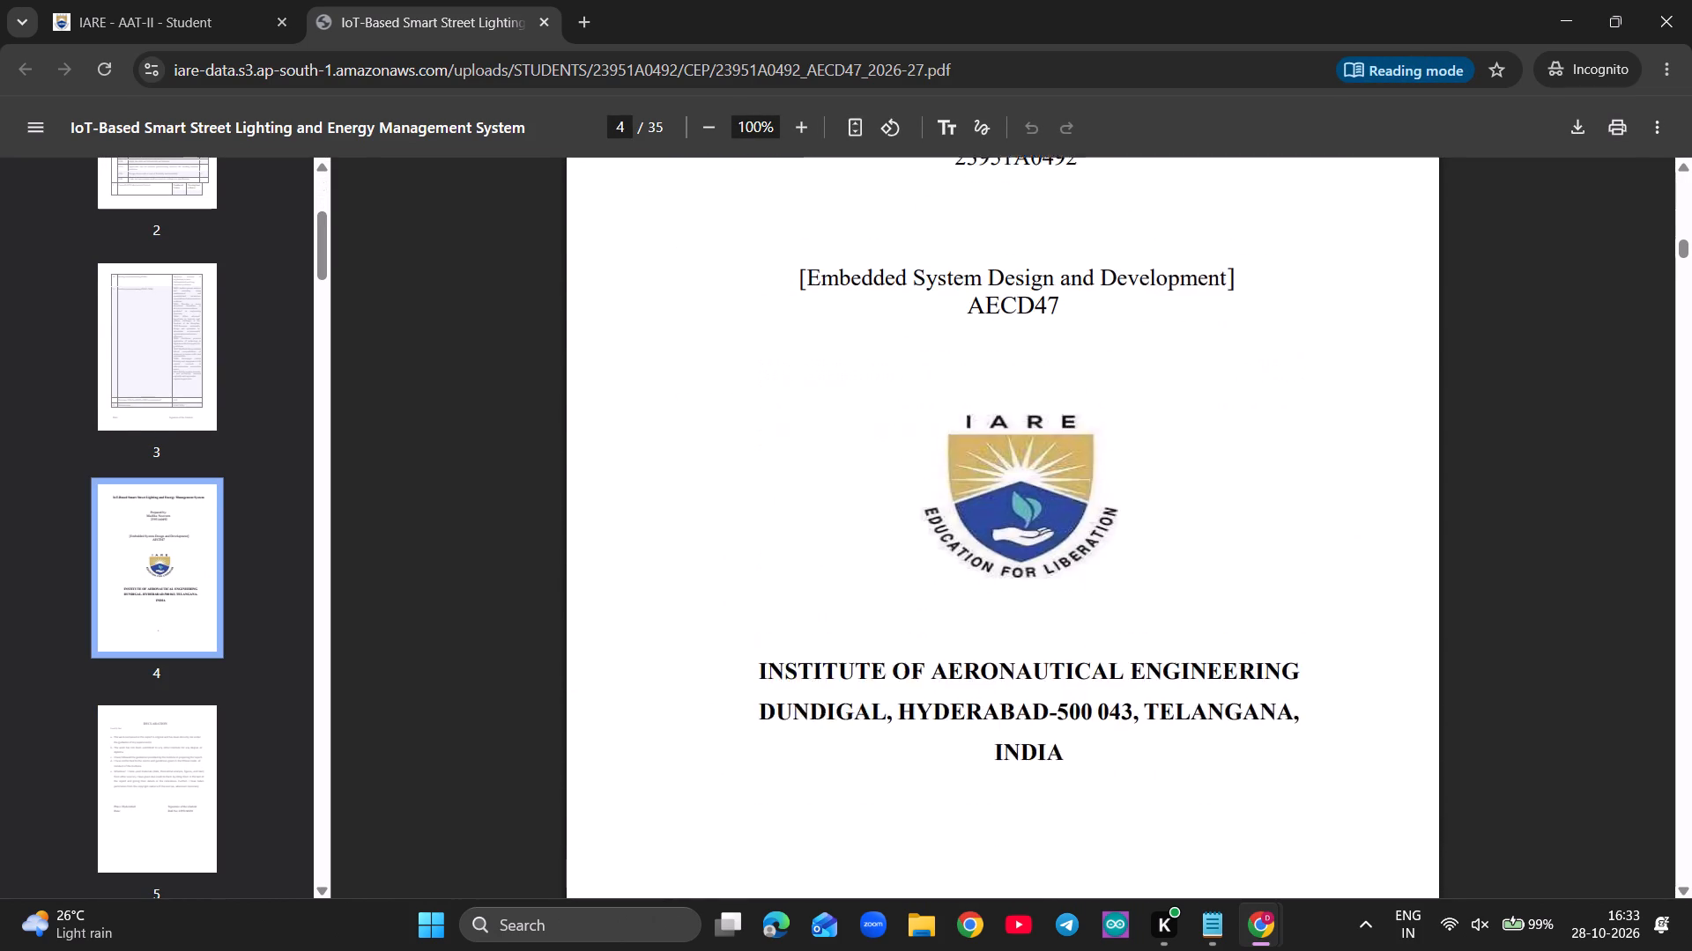
scroll(879, 502, "up", 2)
left_click(545, 26)
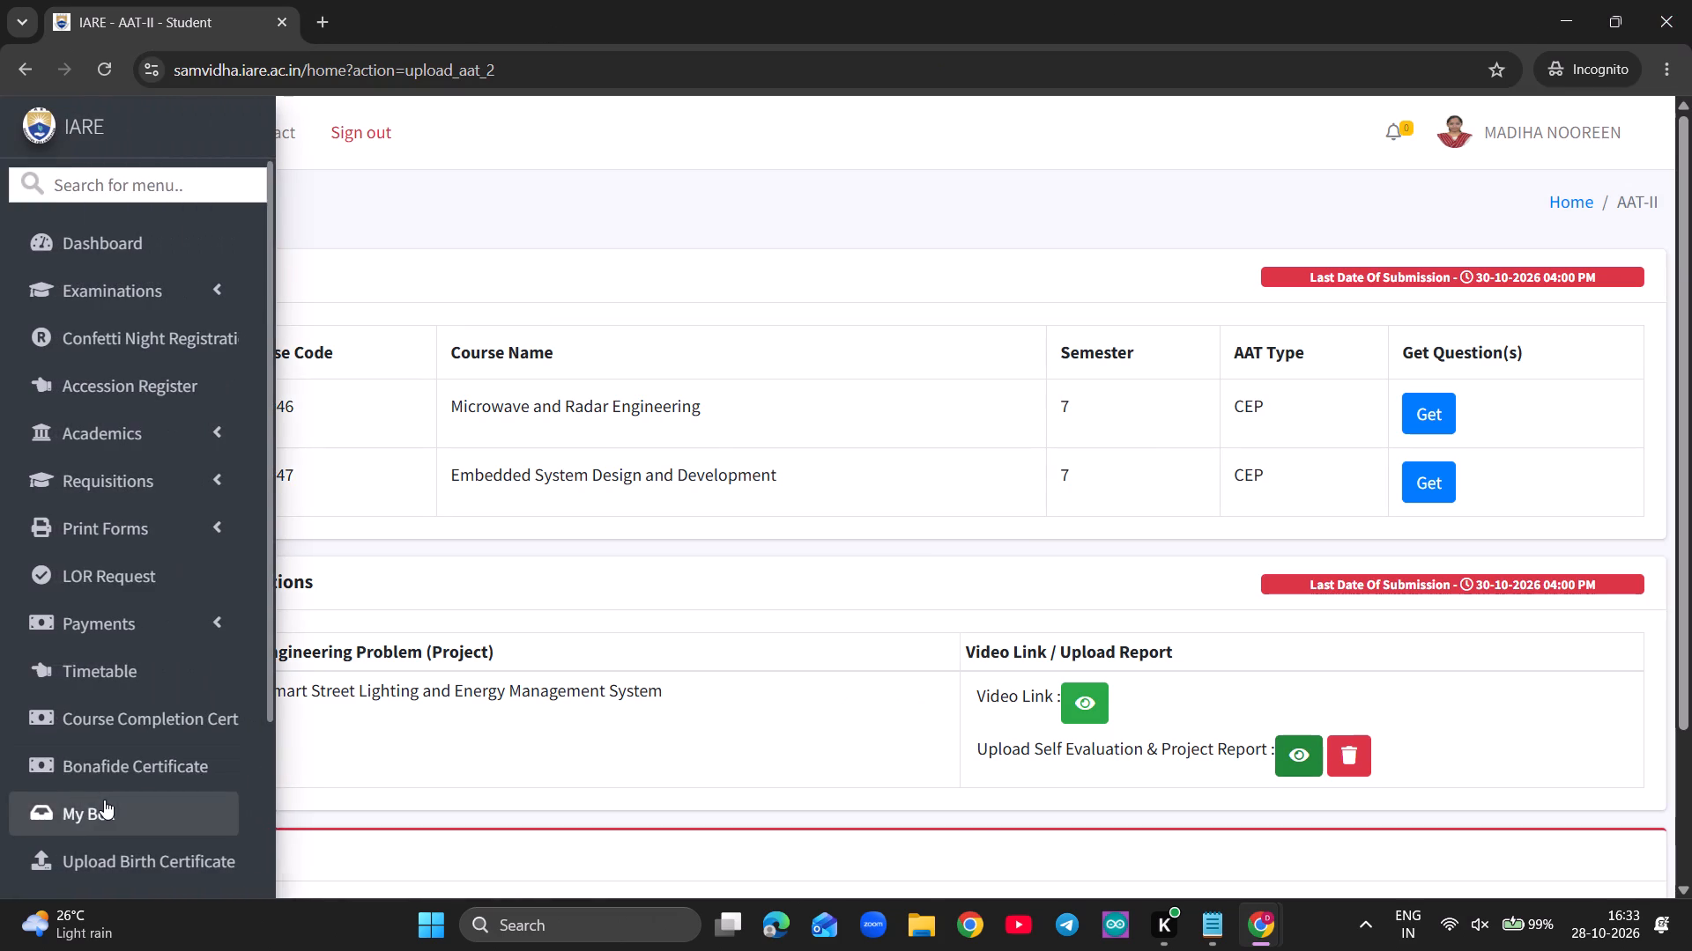
Open the AAT (Concept Video) upload page to check the subjects' questions and video uploads.
scroll(104, 800, "down", 5)
left_click(155, 793)
scroll(155, 793, "down", 4)
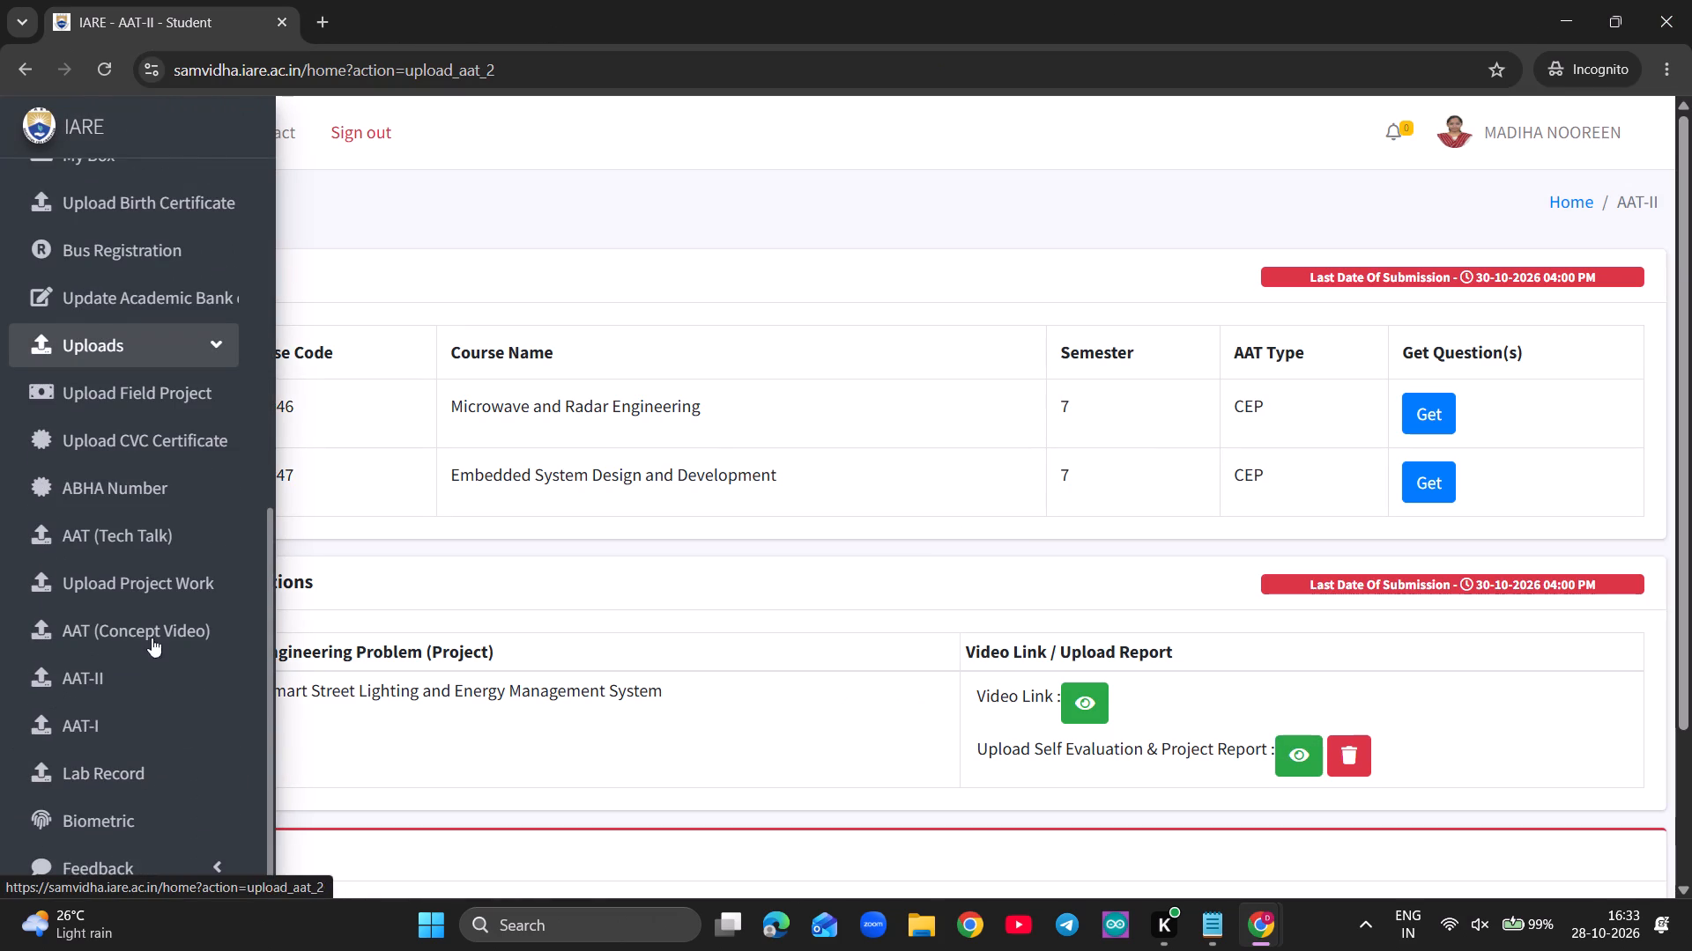
left_click(162, 636)
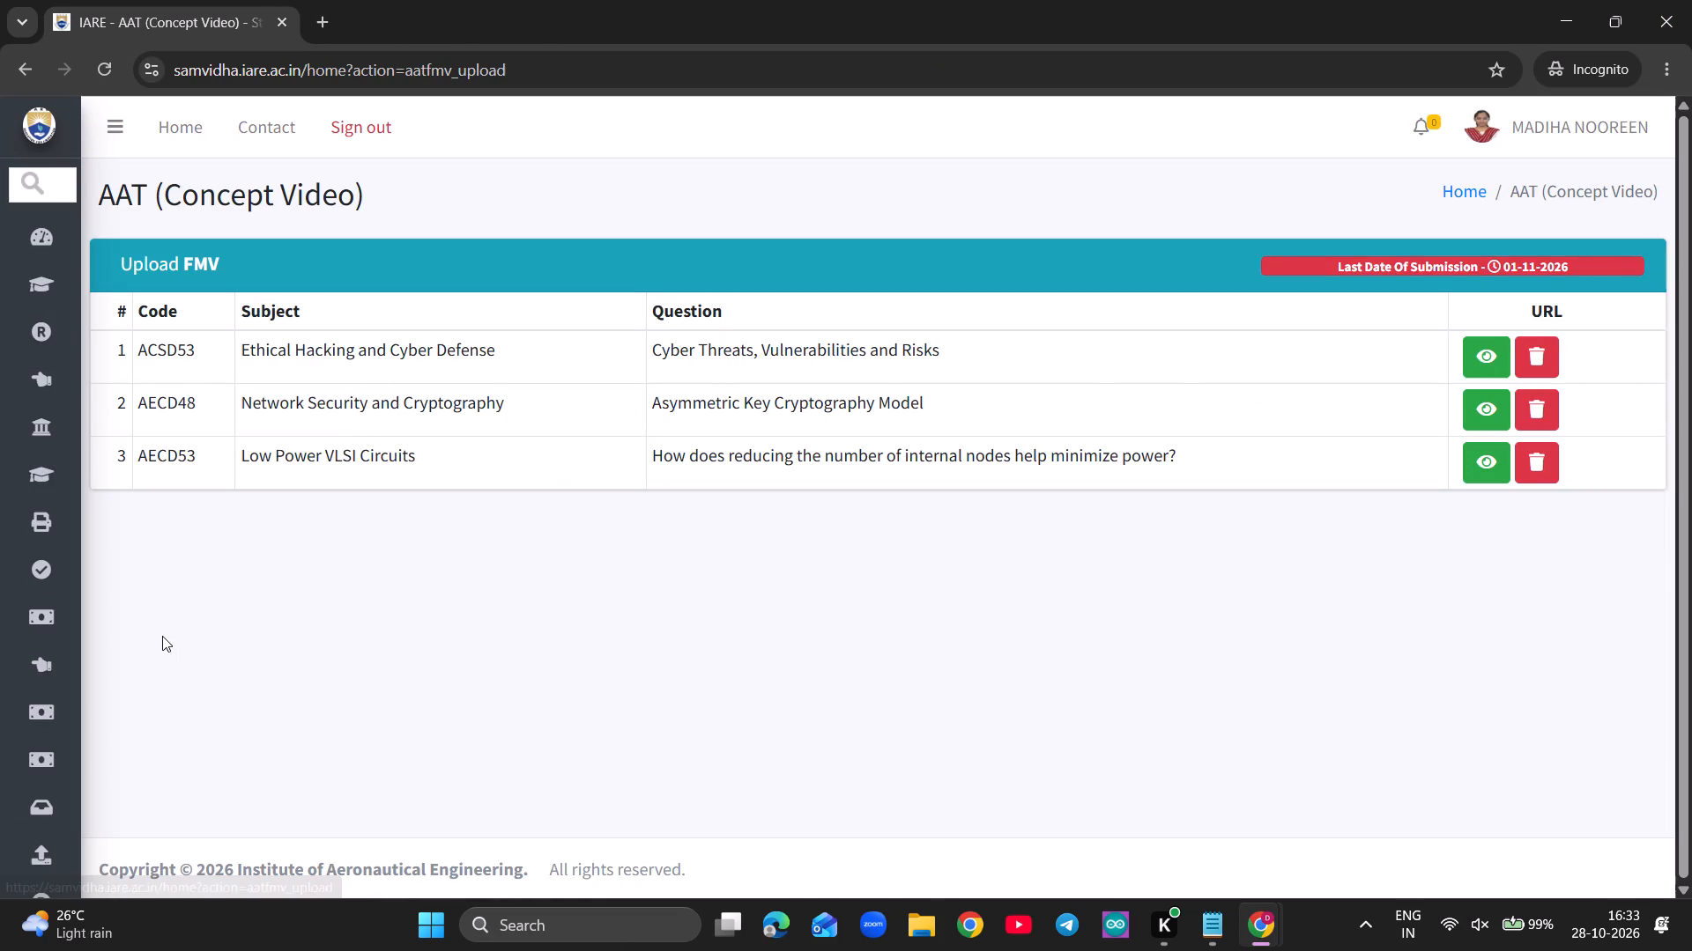
Sign out of the student account and close the incognito and regular browser windows.
left_click(352, 129)
left_click(1691, 0)
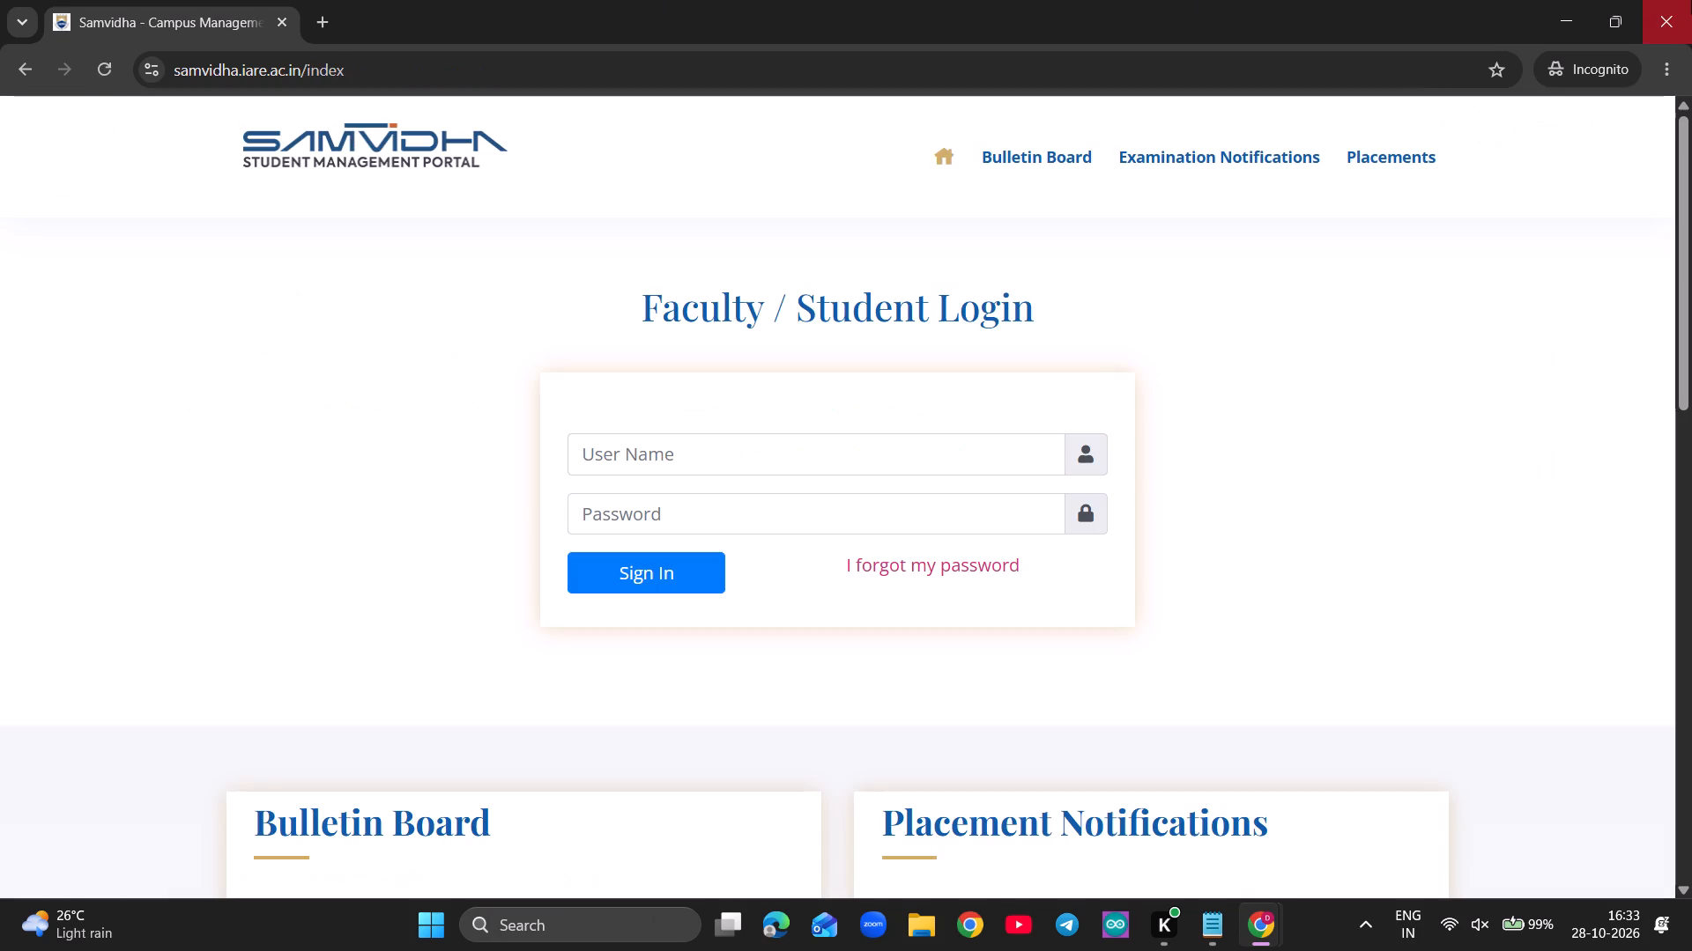
left_click(1532, 402)
left_click(1691, 0)
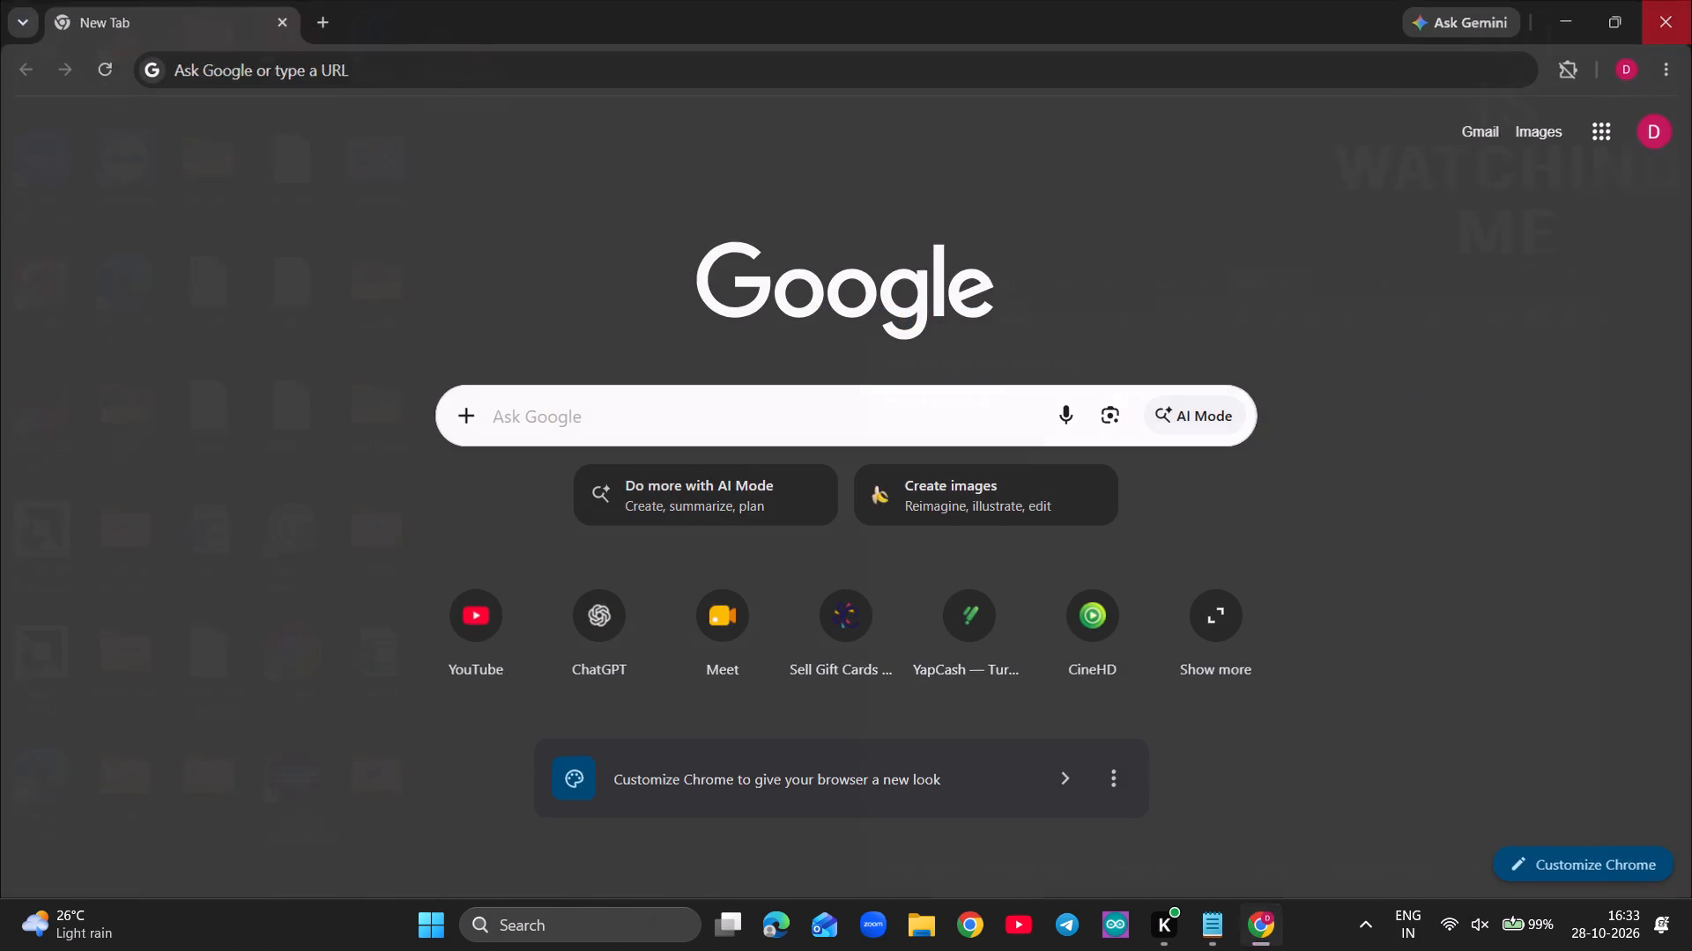